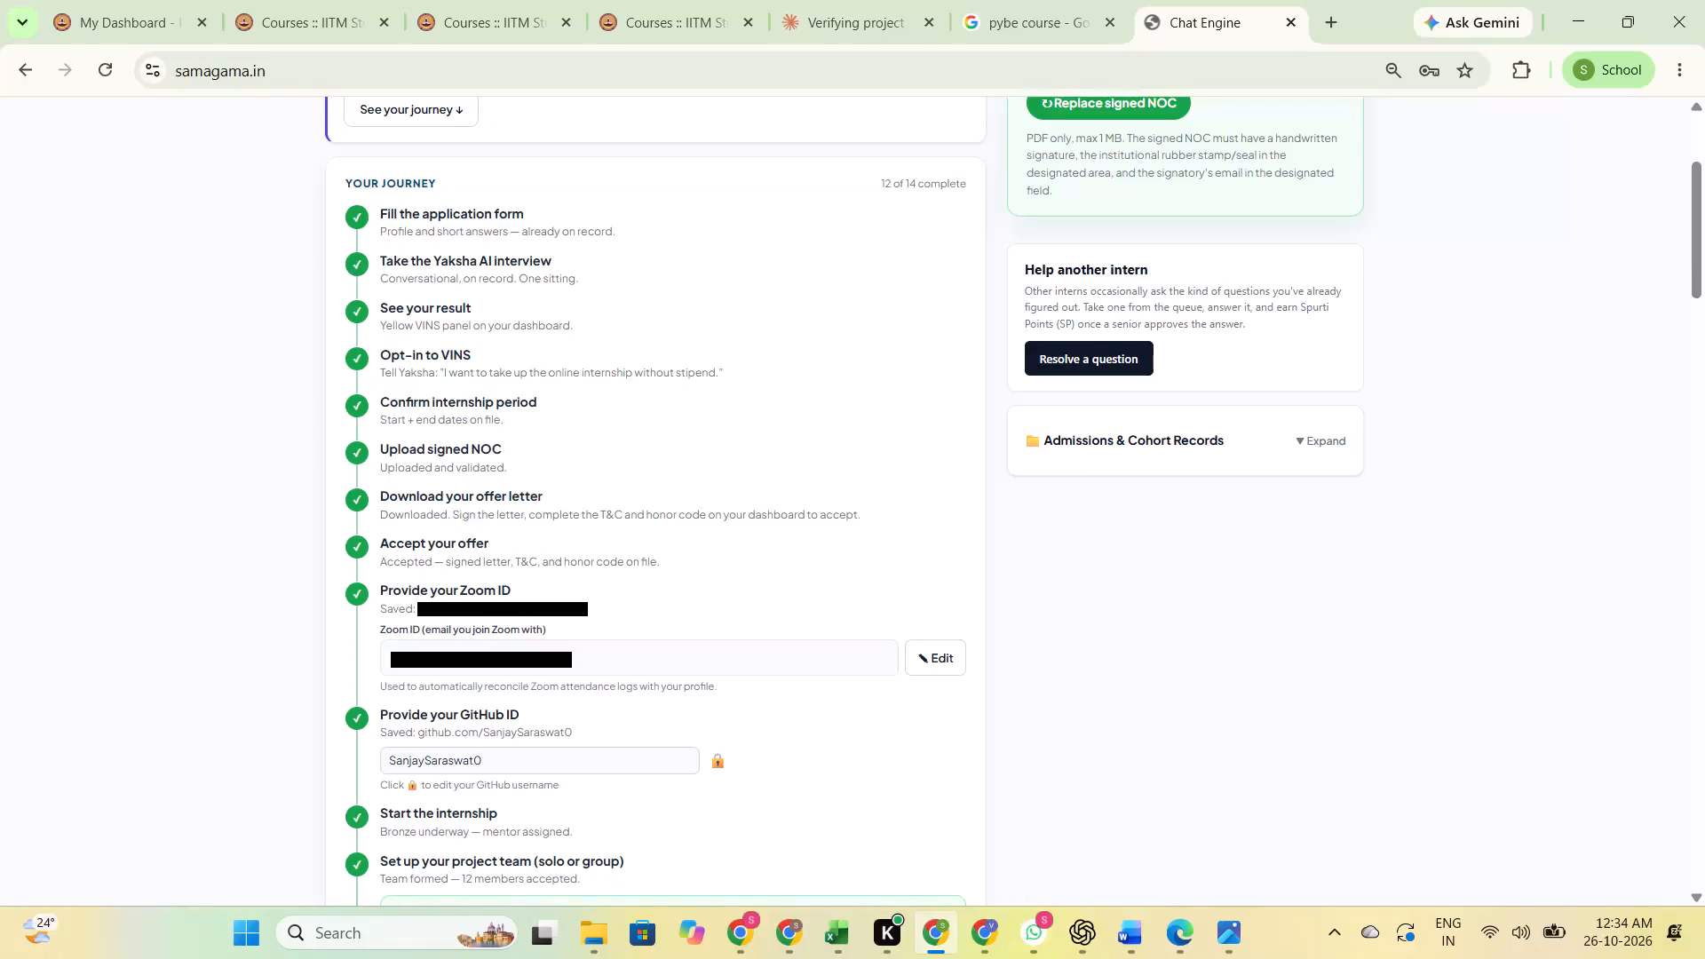
Open the Matrix Mystics page from the Complete Foundations of Data Science stage of the internship journey.
scroll(423, 598, down, 2)
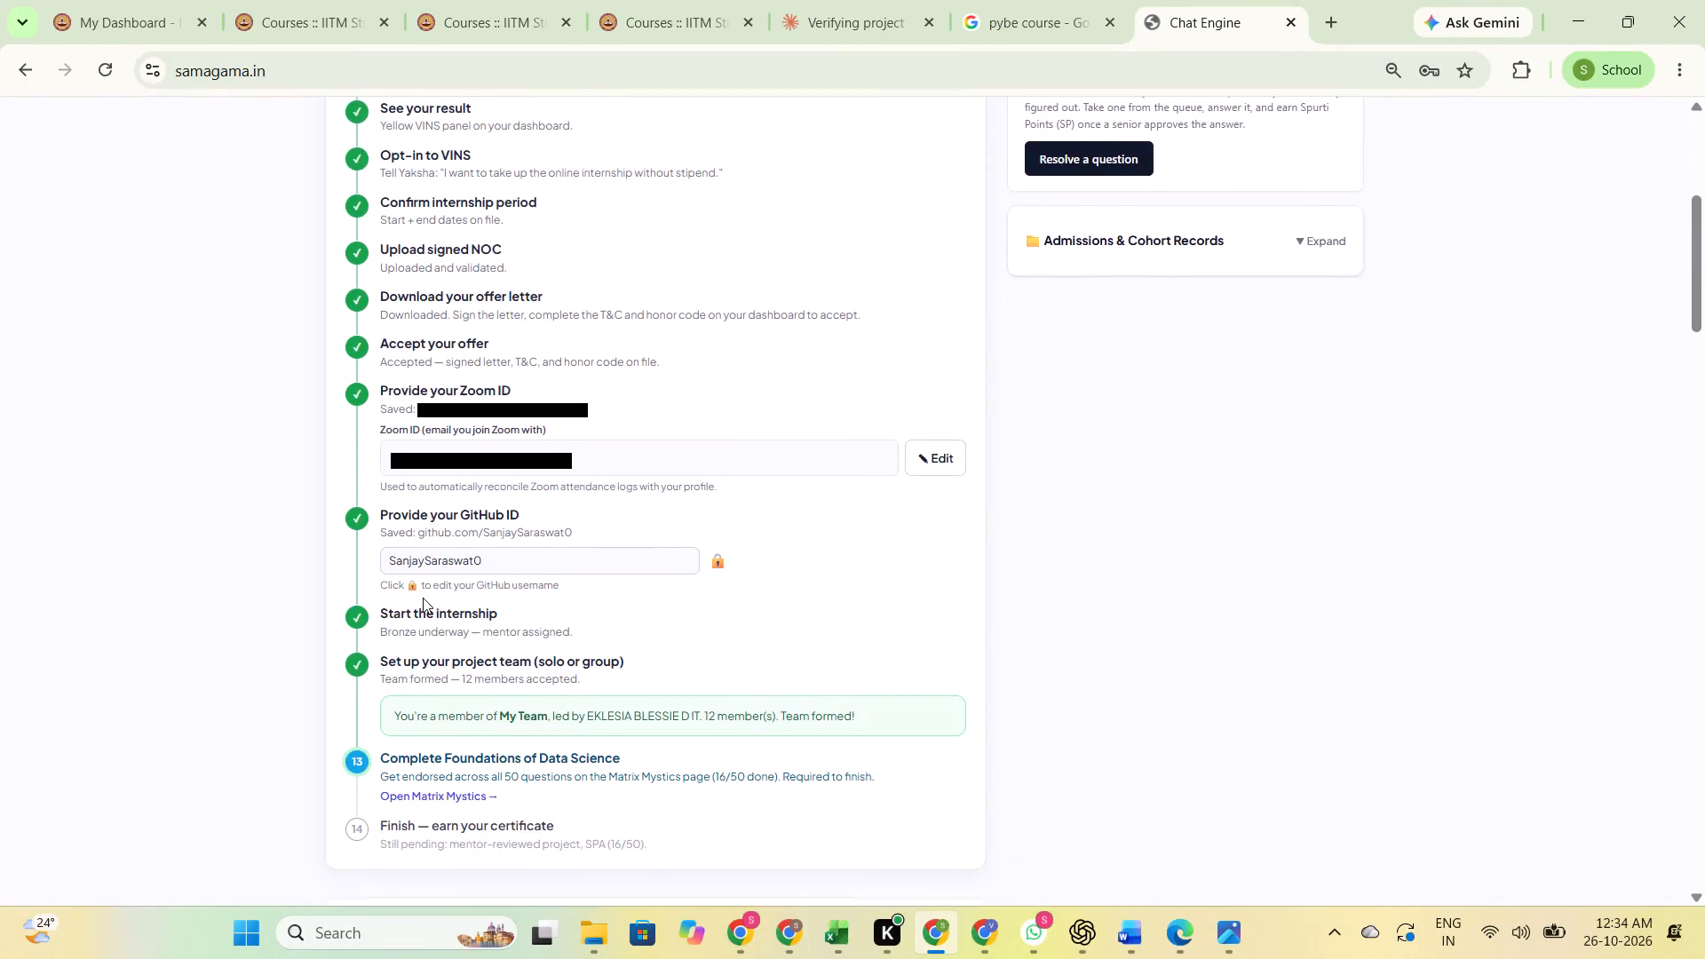
scroll(423, 598, down, 2)
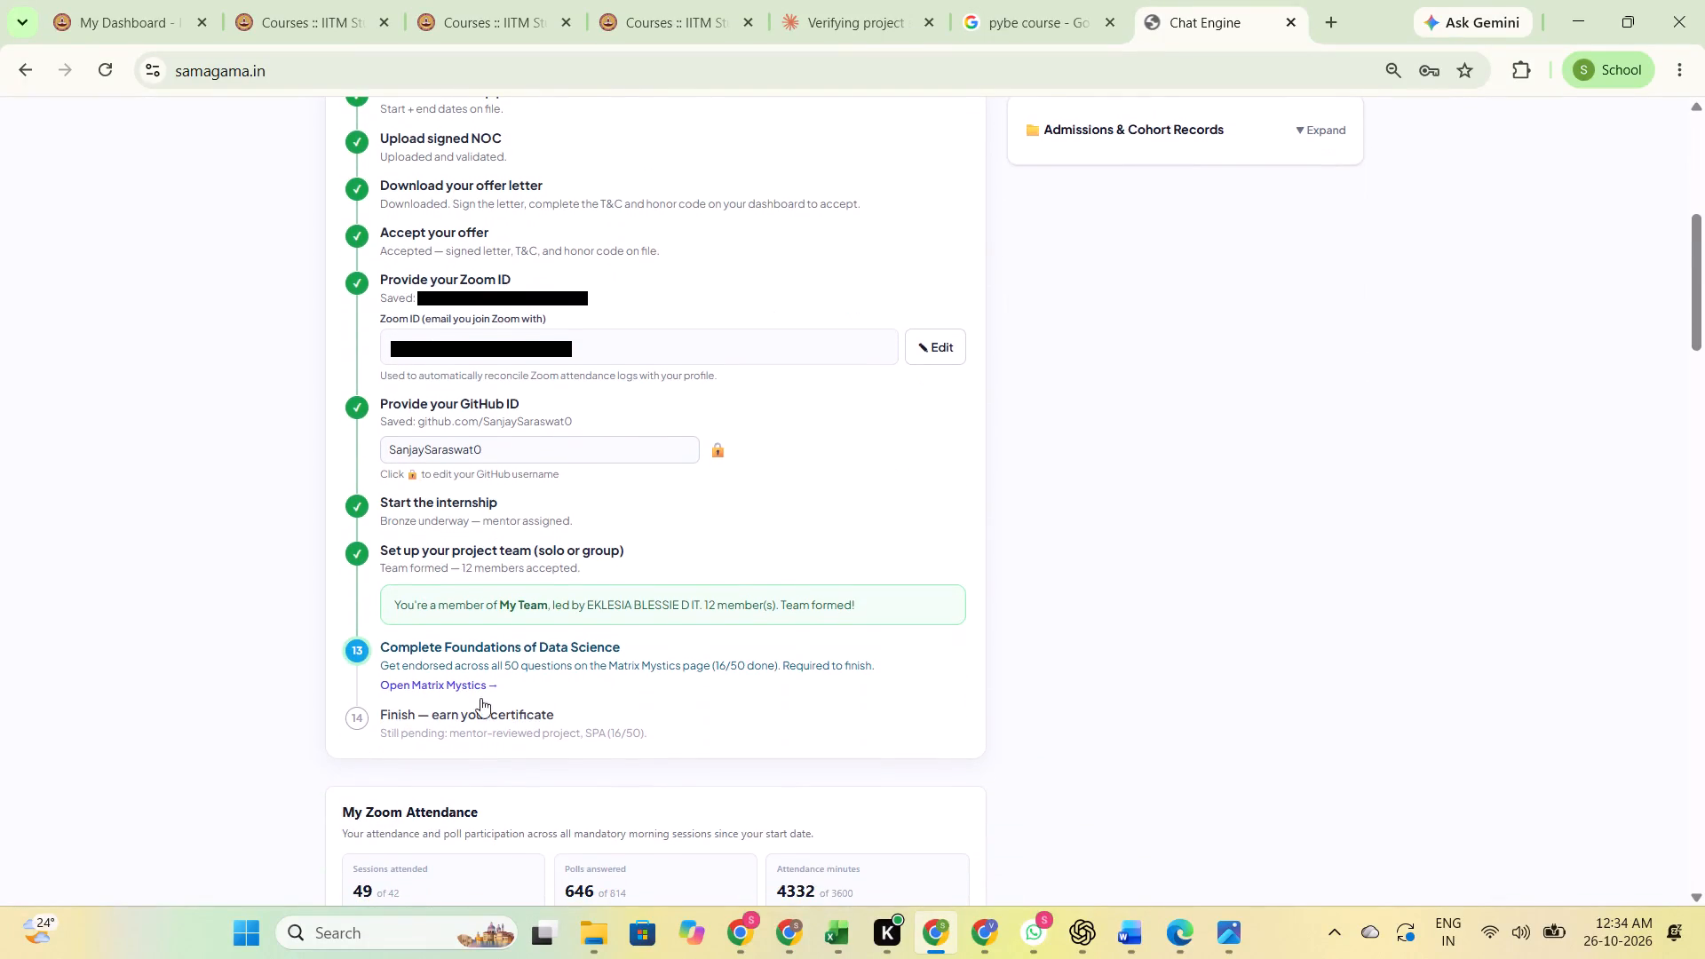
click(457, 686)
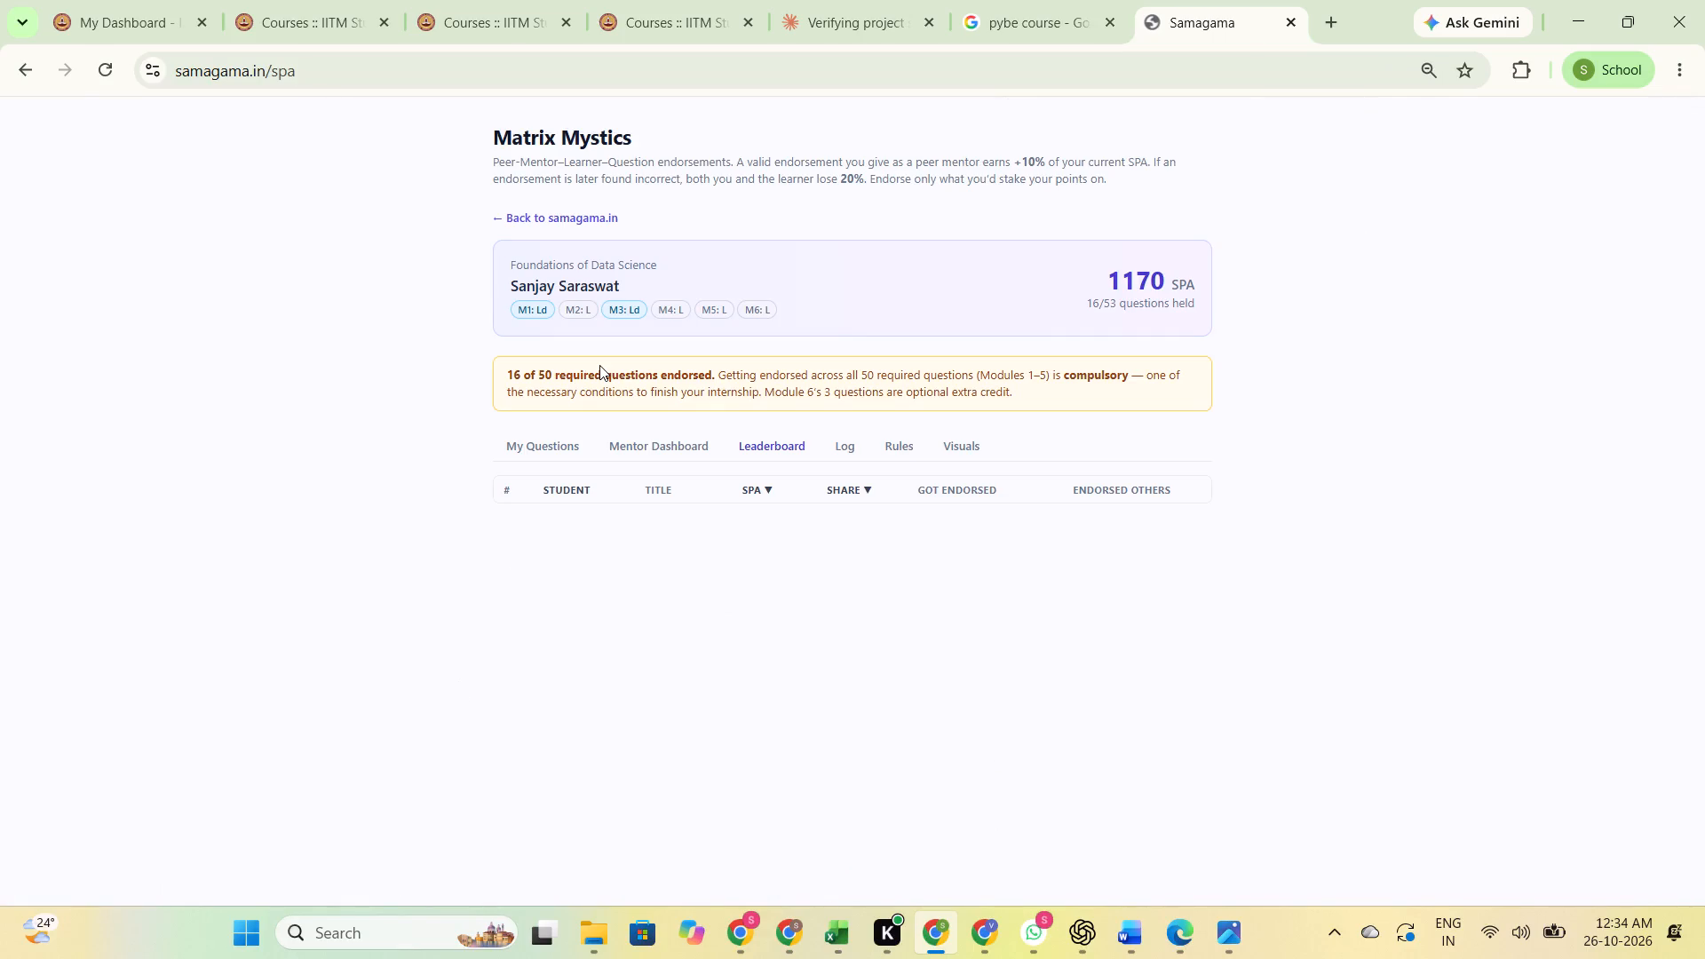
Show my own questions in Matrix Mystics and examine their difficulty, status and peer mentors.
click(527, 432)
scroll(717, 542, down, 6)
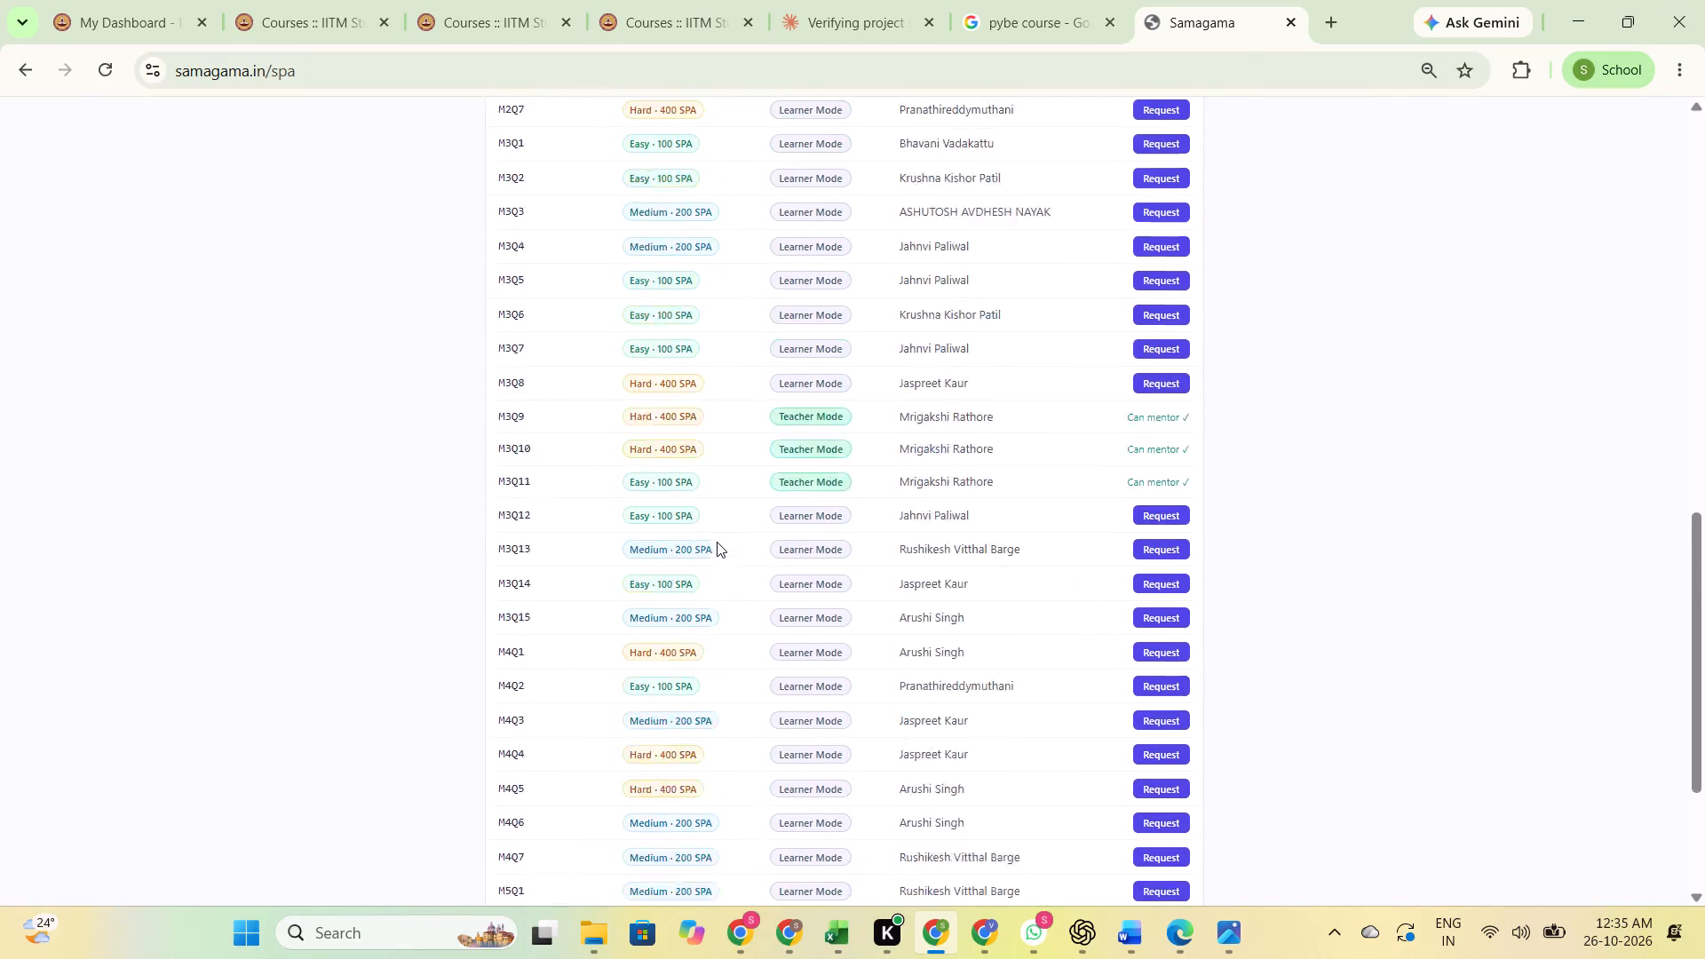
scroll(717, 542, down, 5)
scroll(717, 542, up, 8)
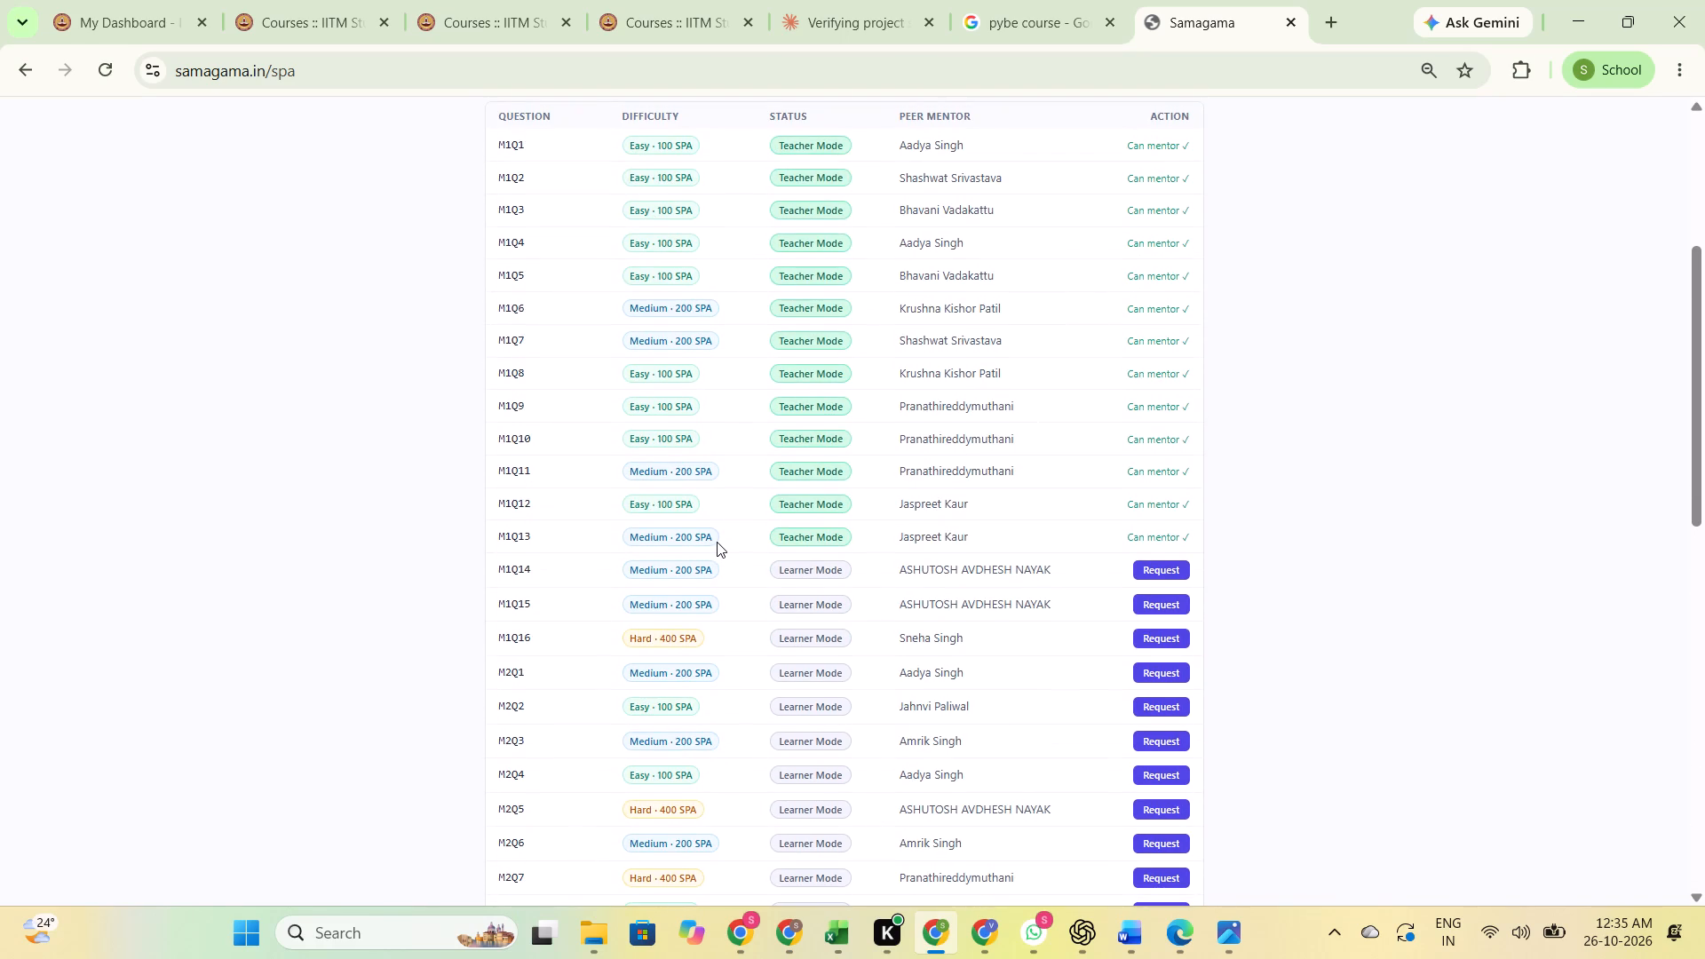
scroll(717, 542, up, 3)
scroll(717, 542, down, 2)
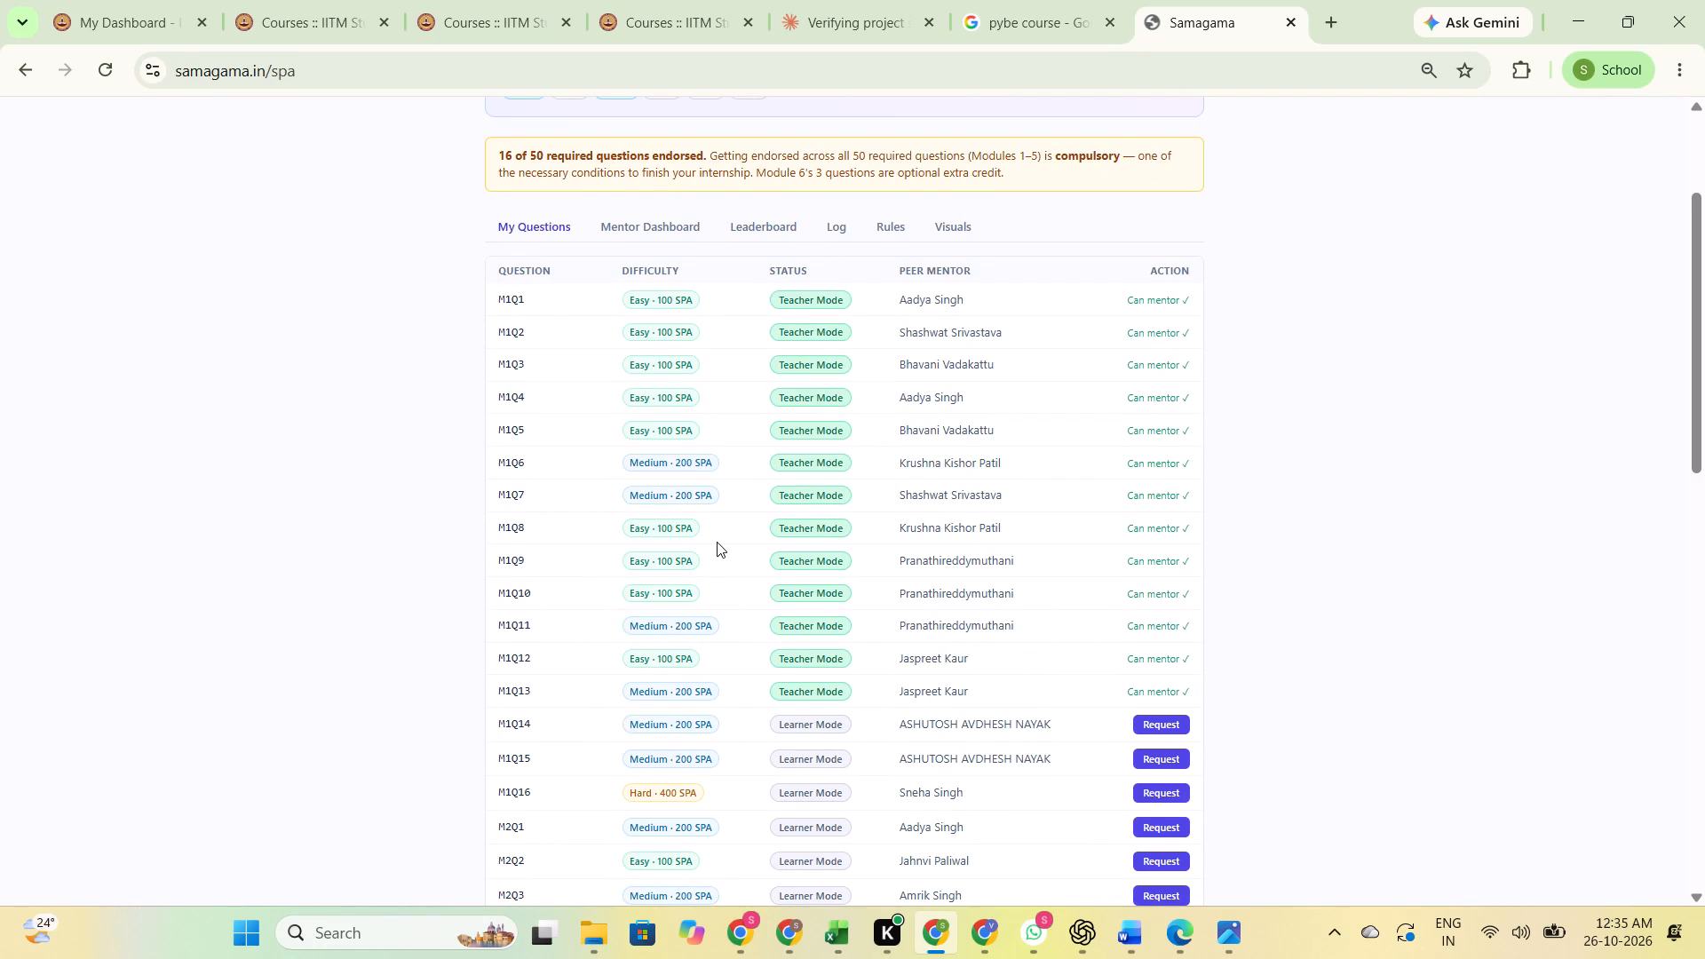
scroll(937, 543, down, 5)
scroll(937, 543, up, 4)
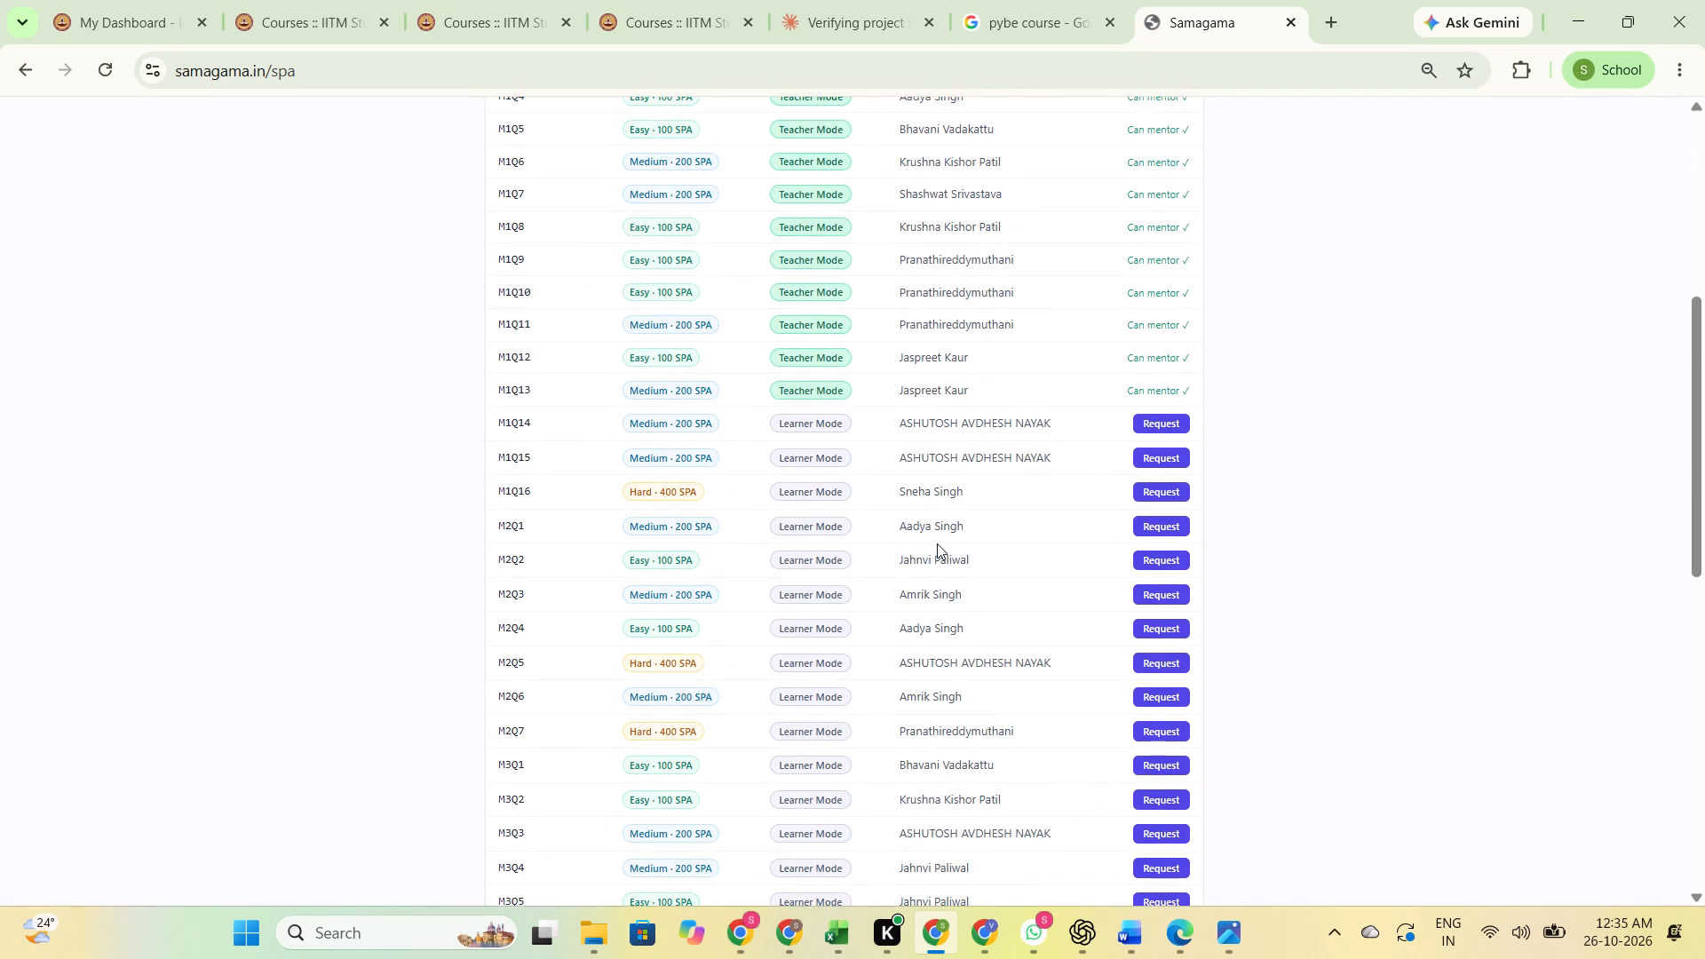
scroll(1010, 388, up, 2)
scroll(1010, 388, down, 3)
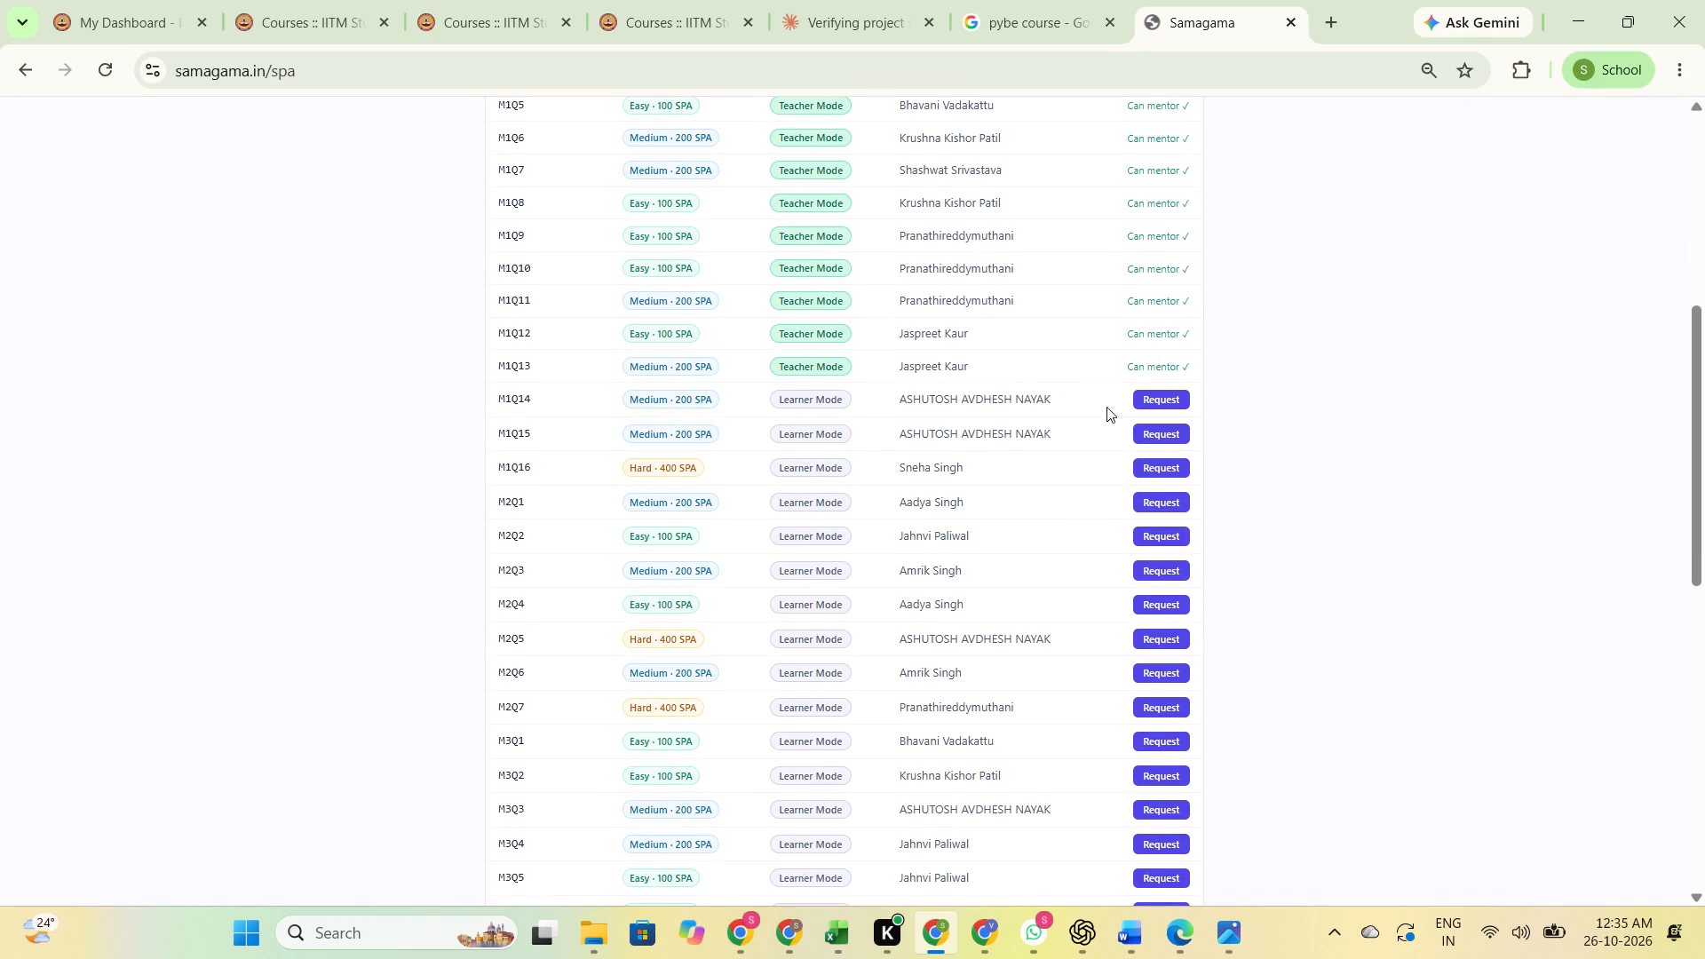
Check the peer mentors offered in the endorsement request for question M1Q14, and close it without sending.
click(1156, 400)
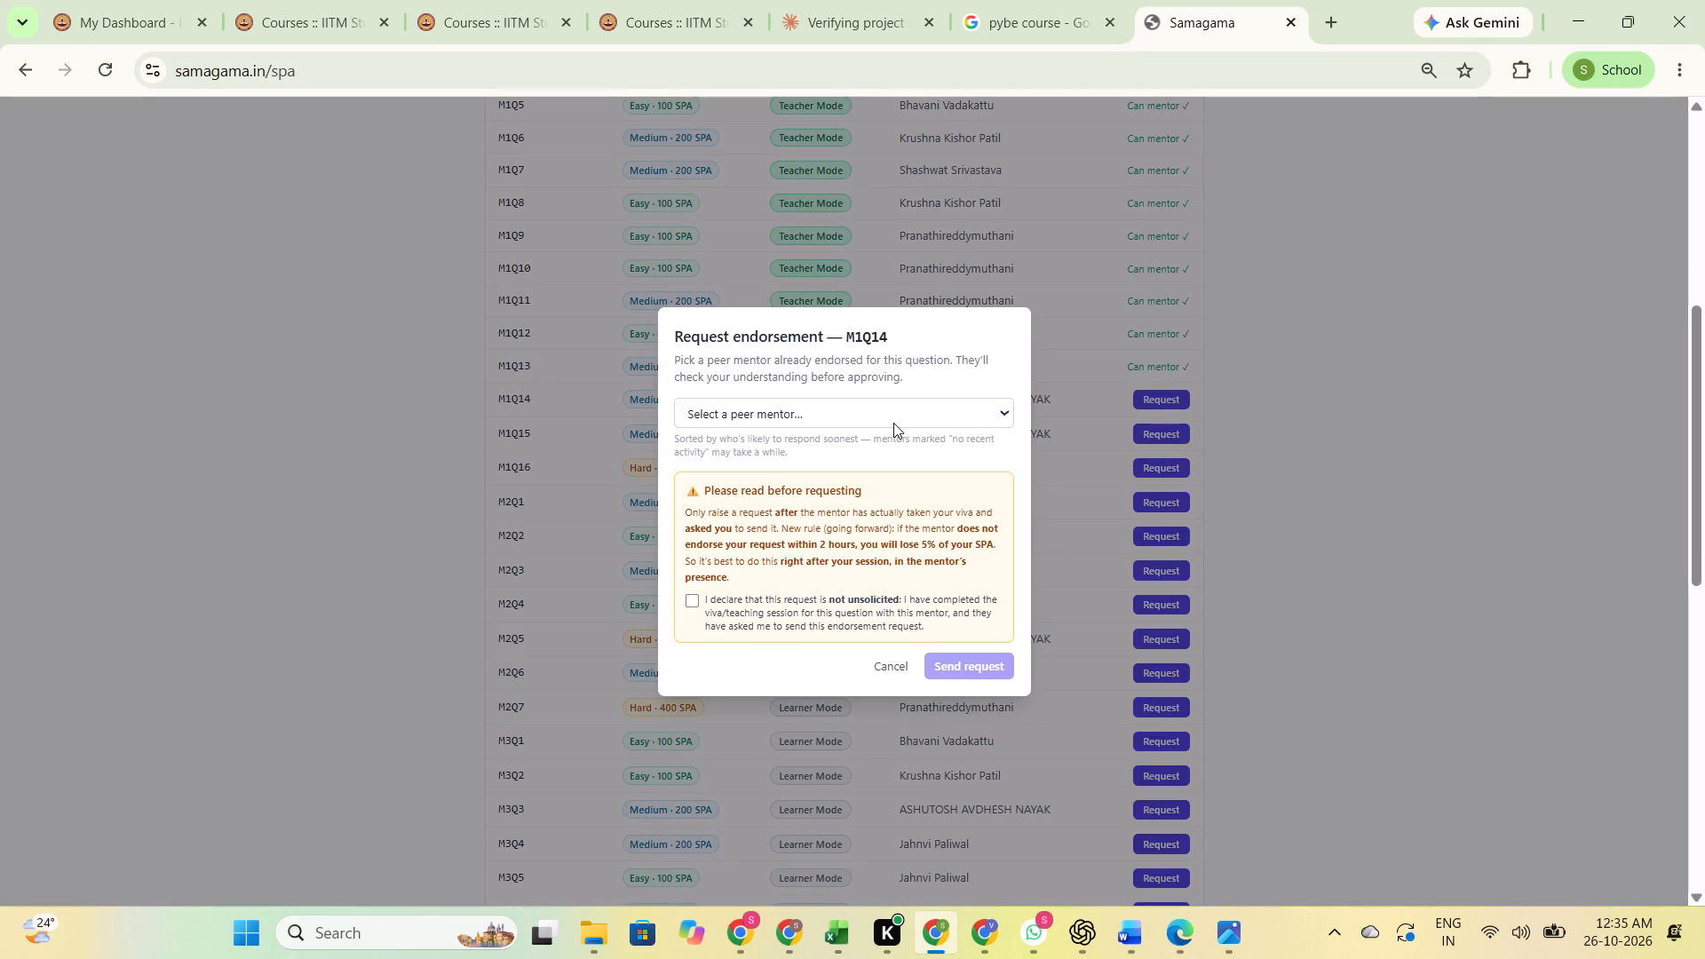
click(899, 418)
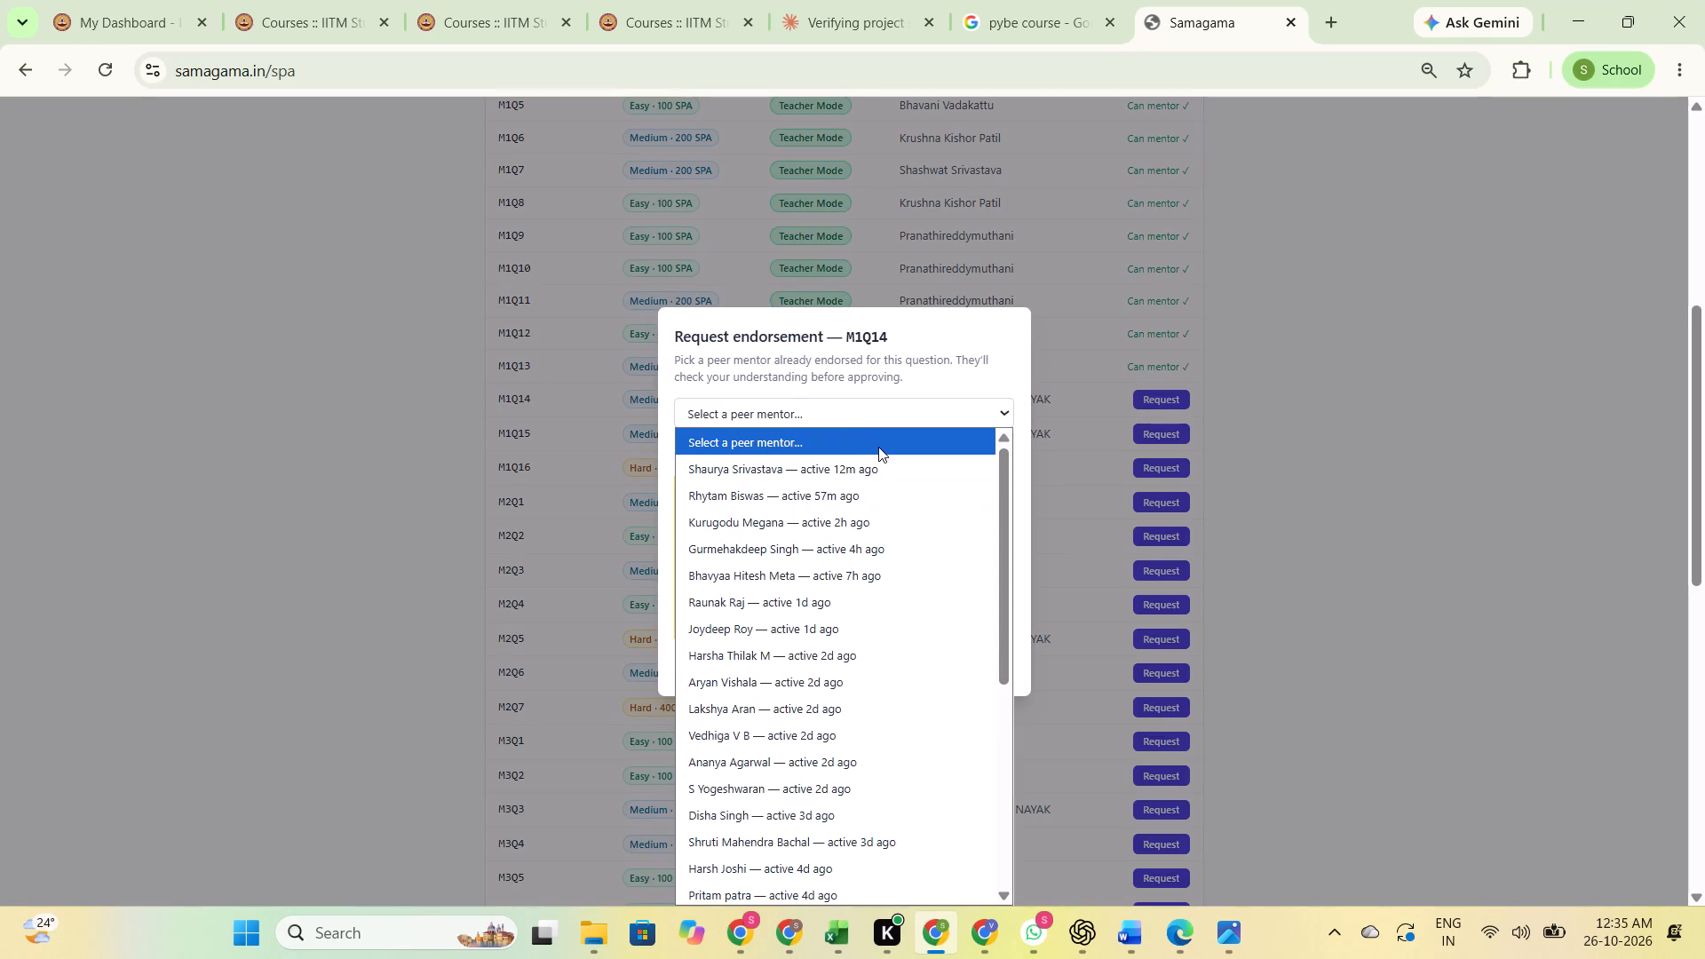
click(1248, 334)
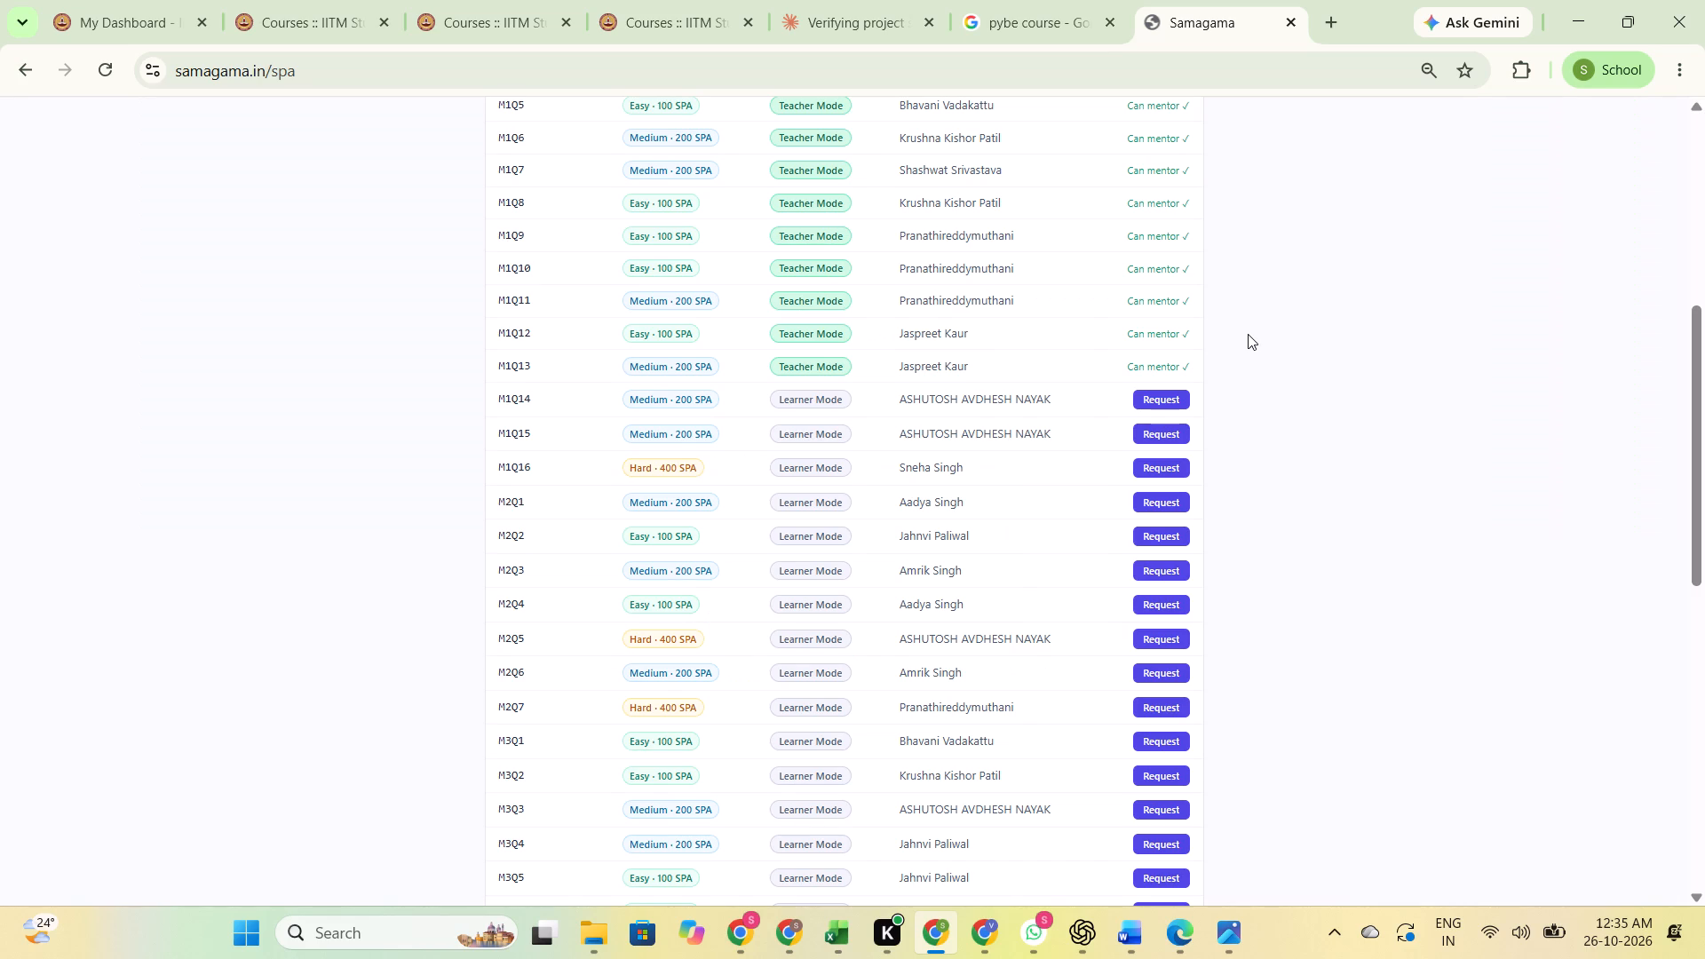
Examine the full question list from Module 1 to Module 6 for questions still in Learner Mode and their peer mentors.
scroll(1059, 463, down, 5)
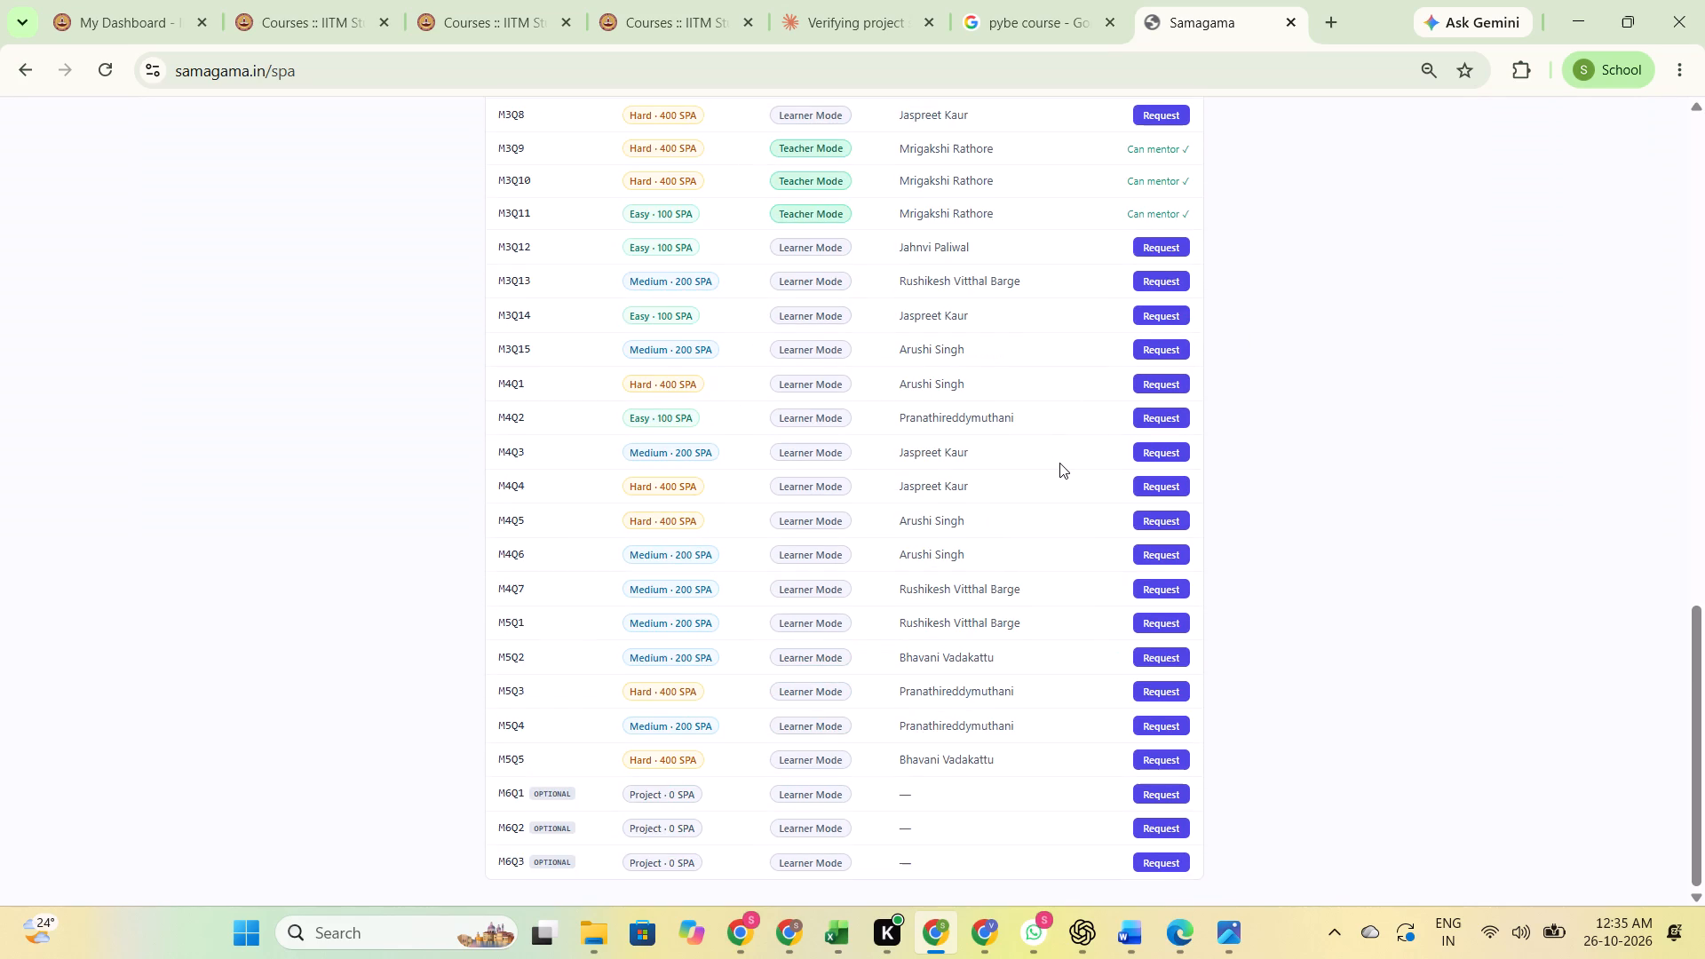
scroll(1059, 463, down, 2)
scroll(1059, 463, up, 14)
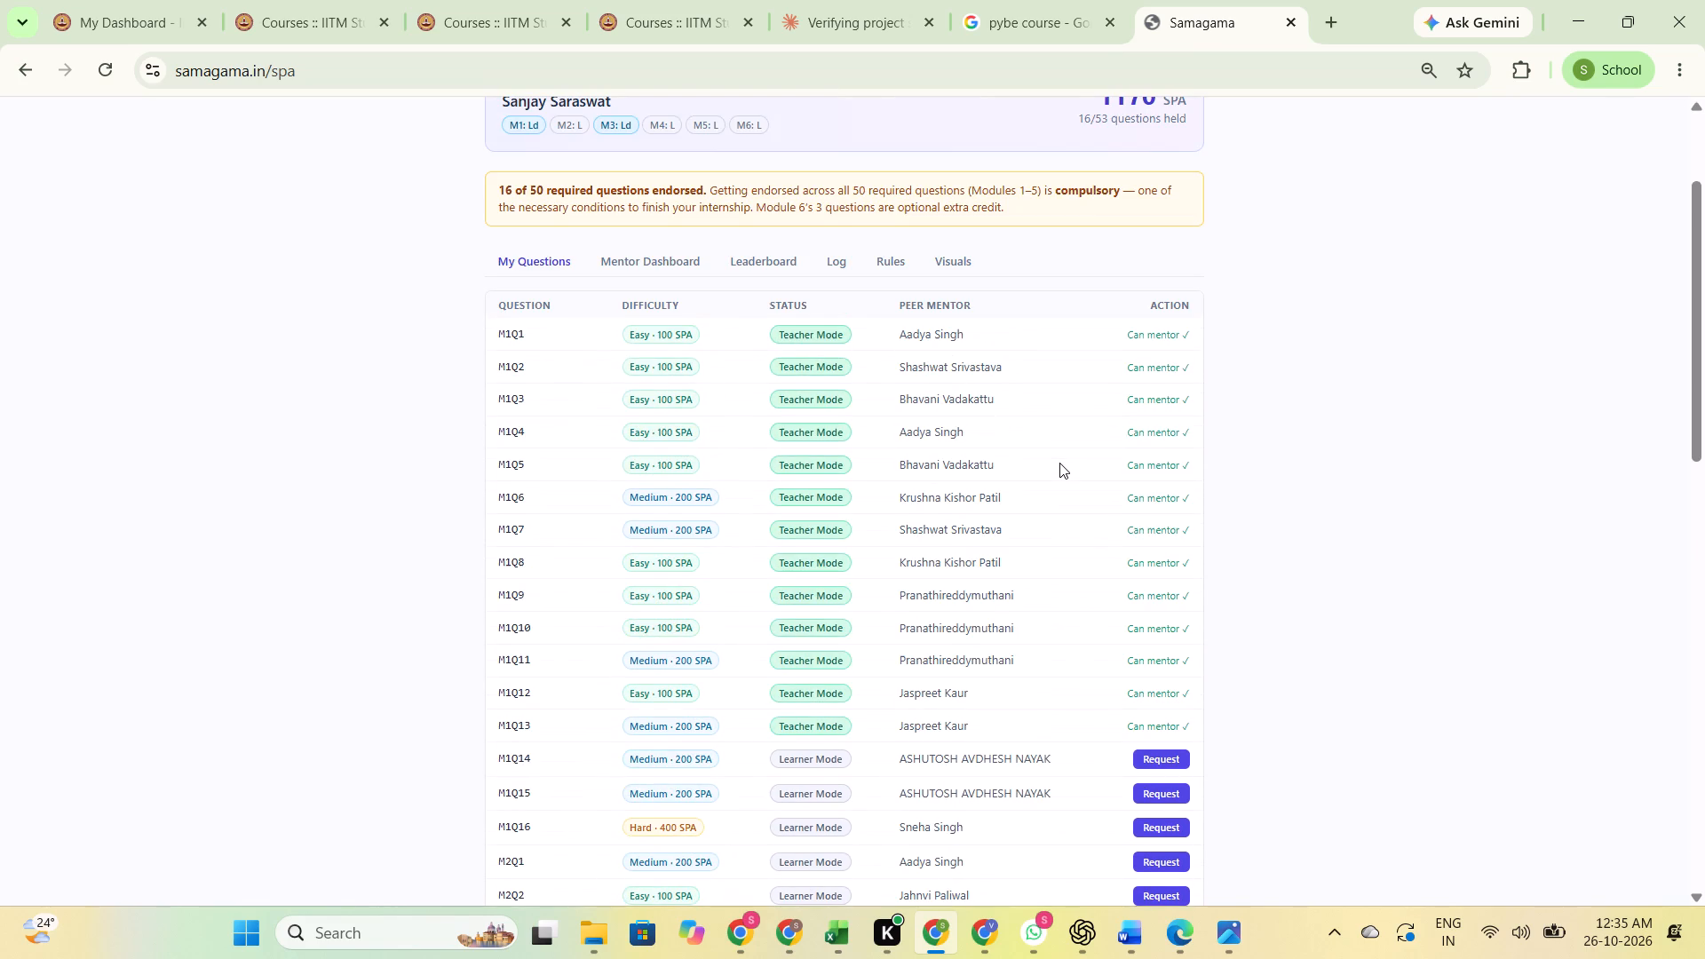
scroll(1059, 463, down, 6)
scroll(1070, 461, up, 3)
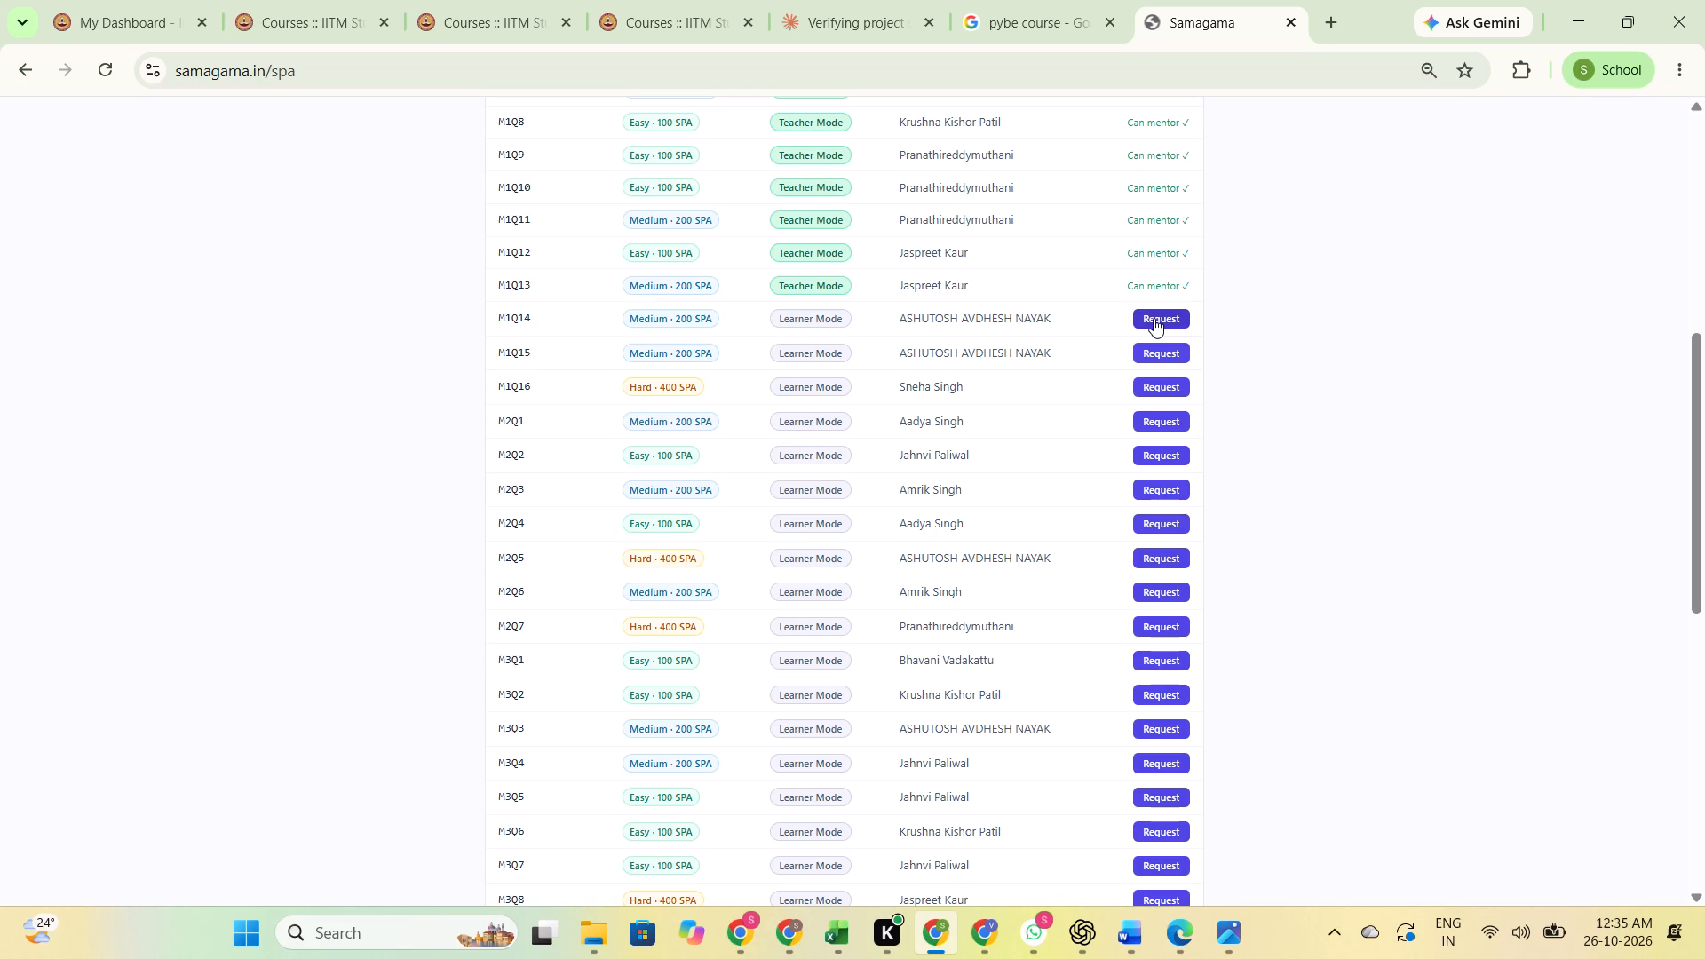
scroll(1154, 318, down, 3)
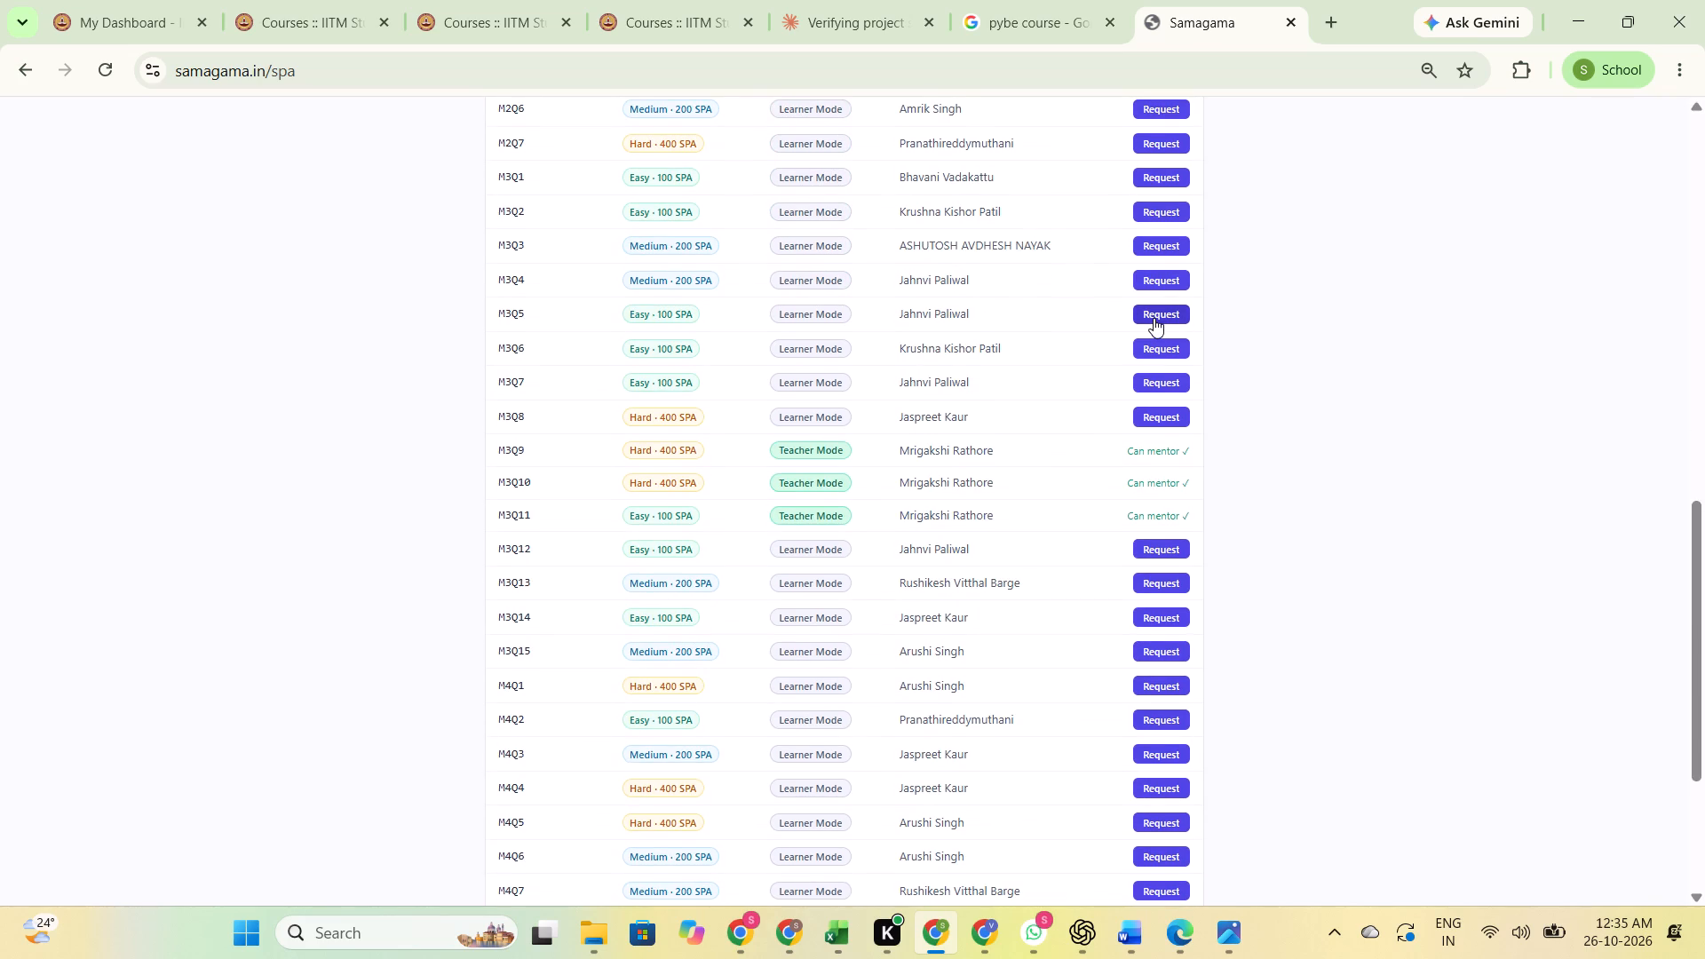
scroll(1154, 318, down, 3)
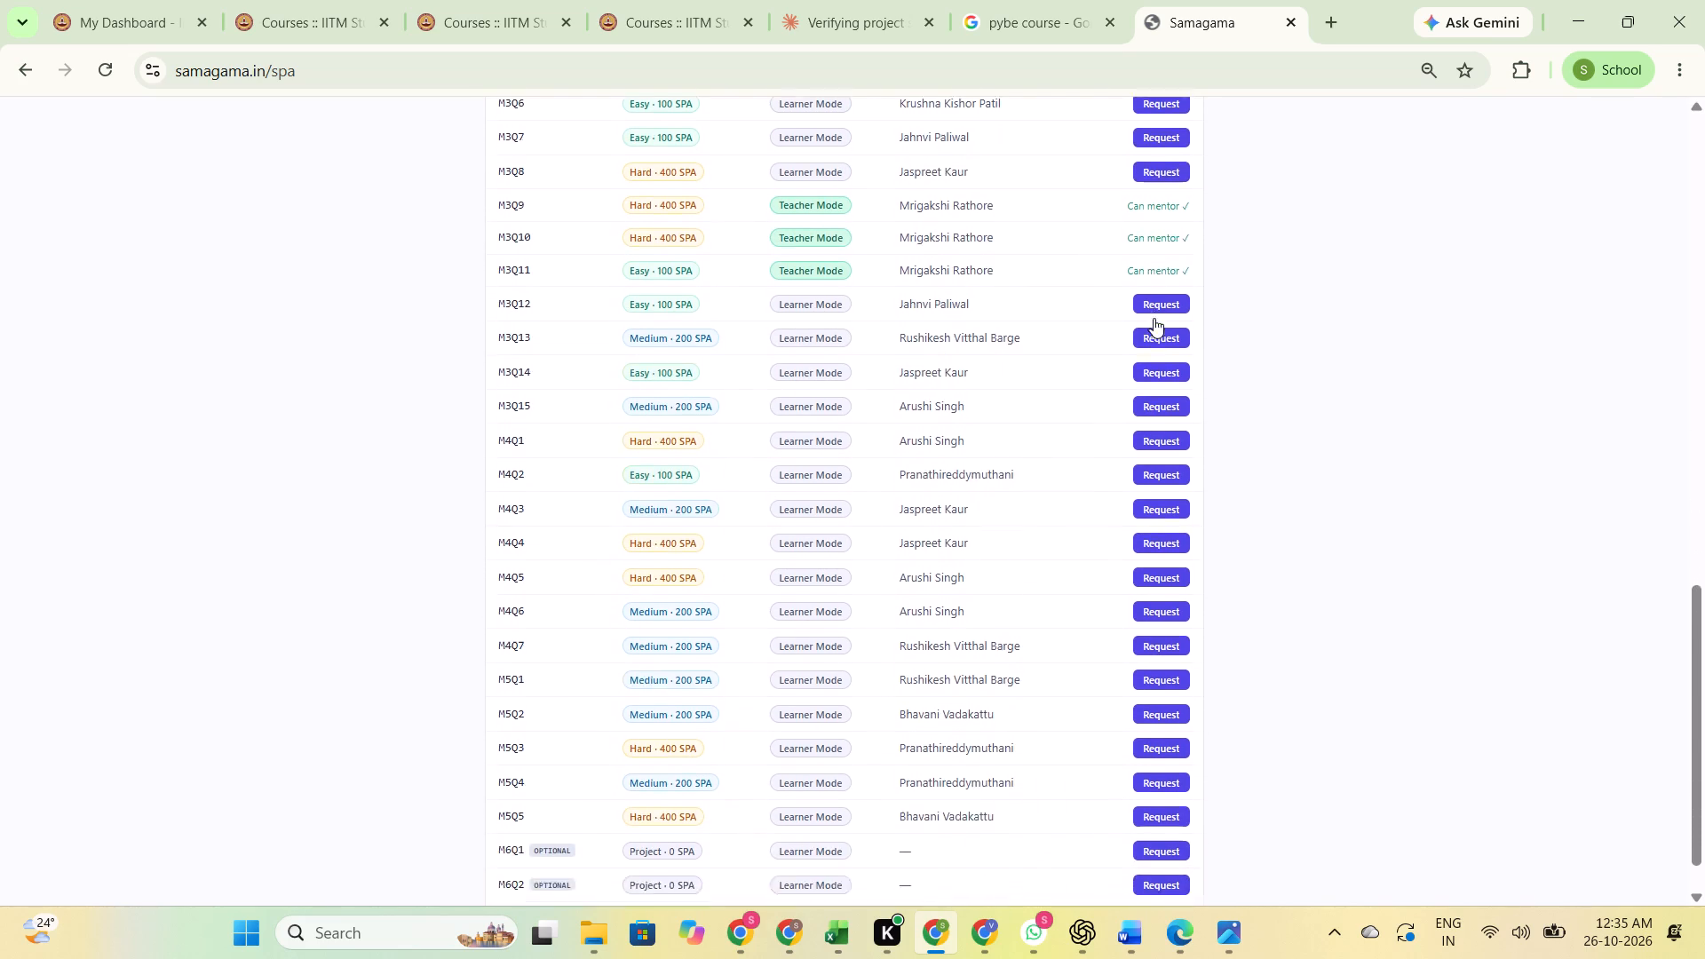
scroll(1154, 318, down, 1)
scroll(1154, 318, up, 6)
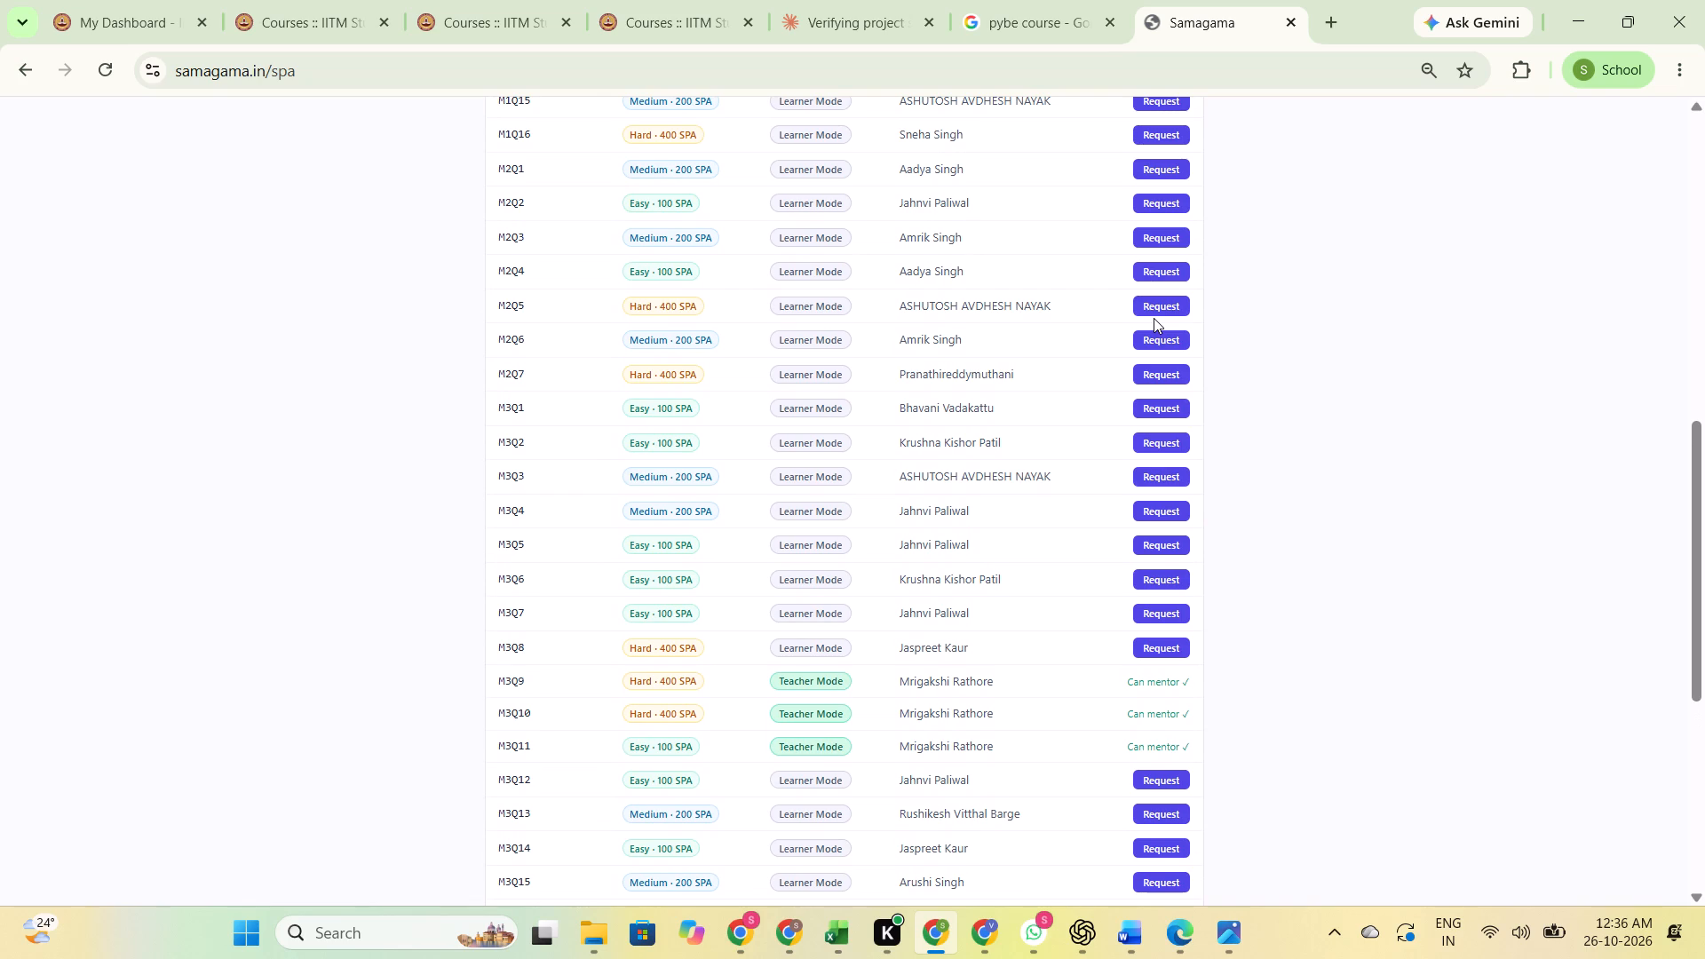
scroll(1154, 318, up, 2)
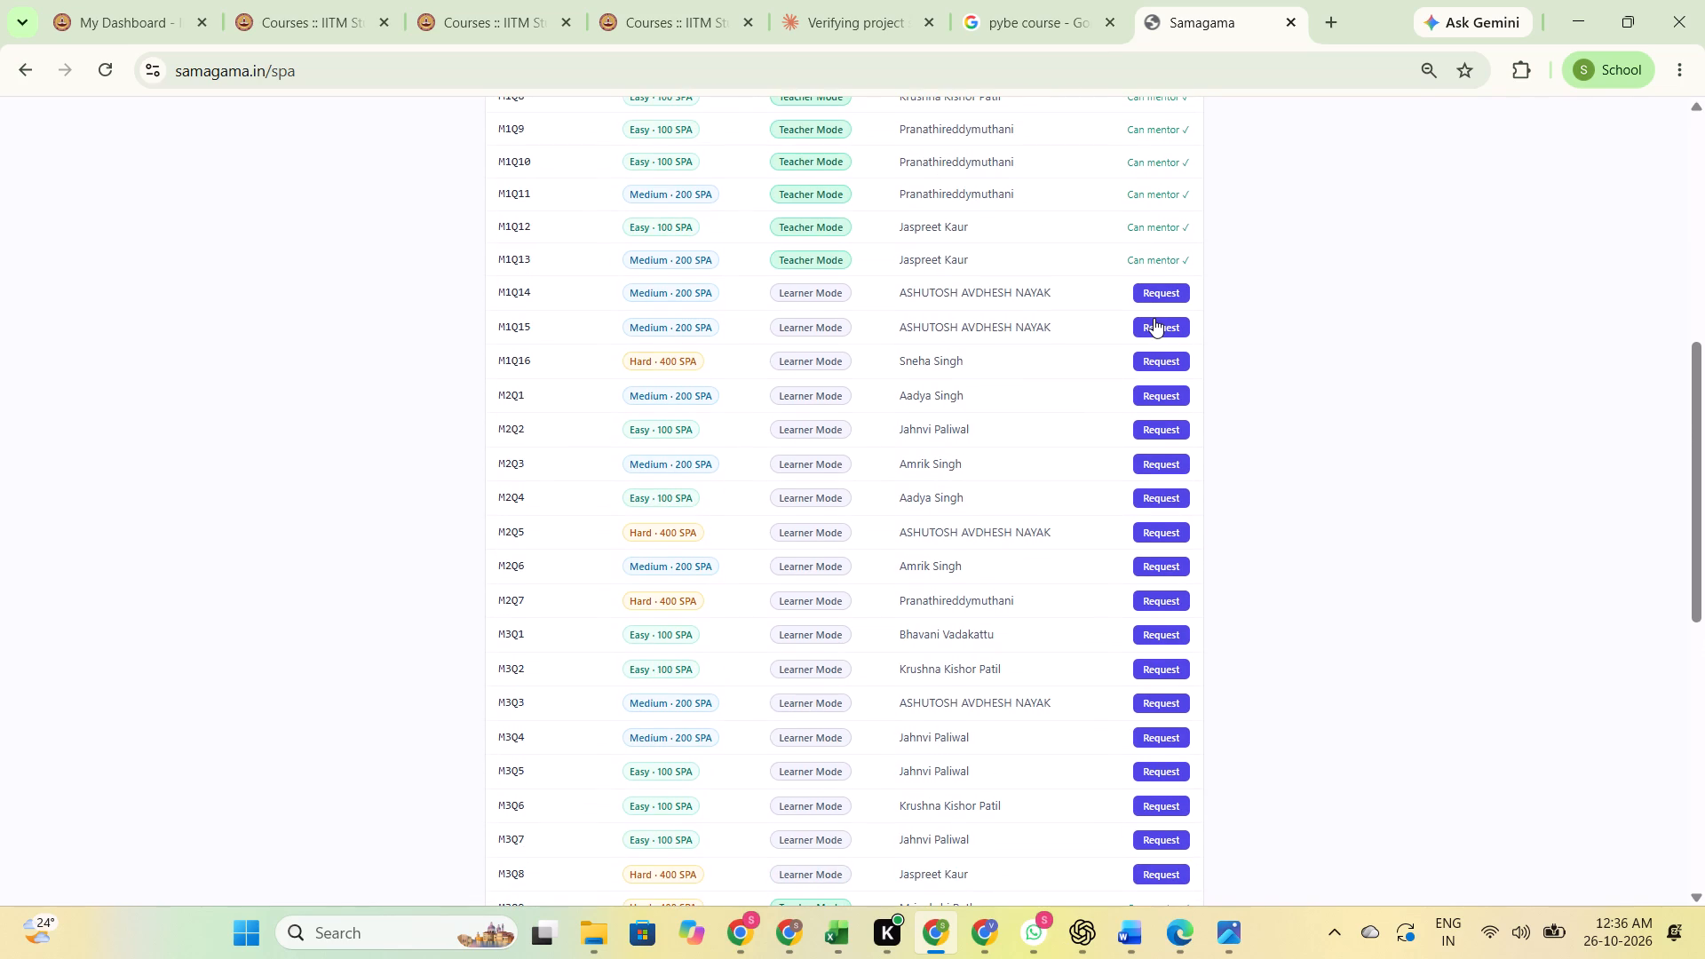
scroll(1154, 318, up, 5)
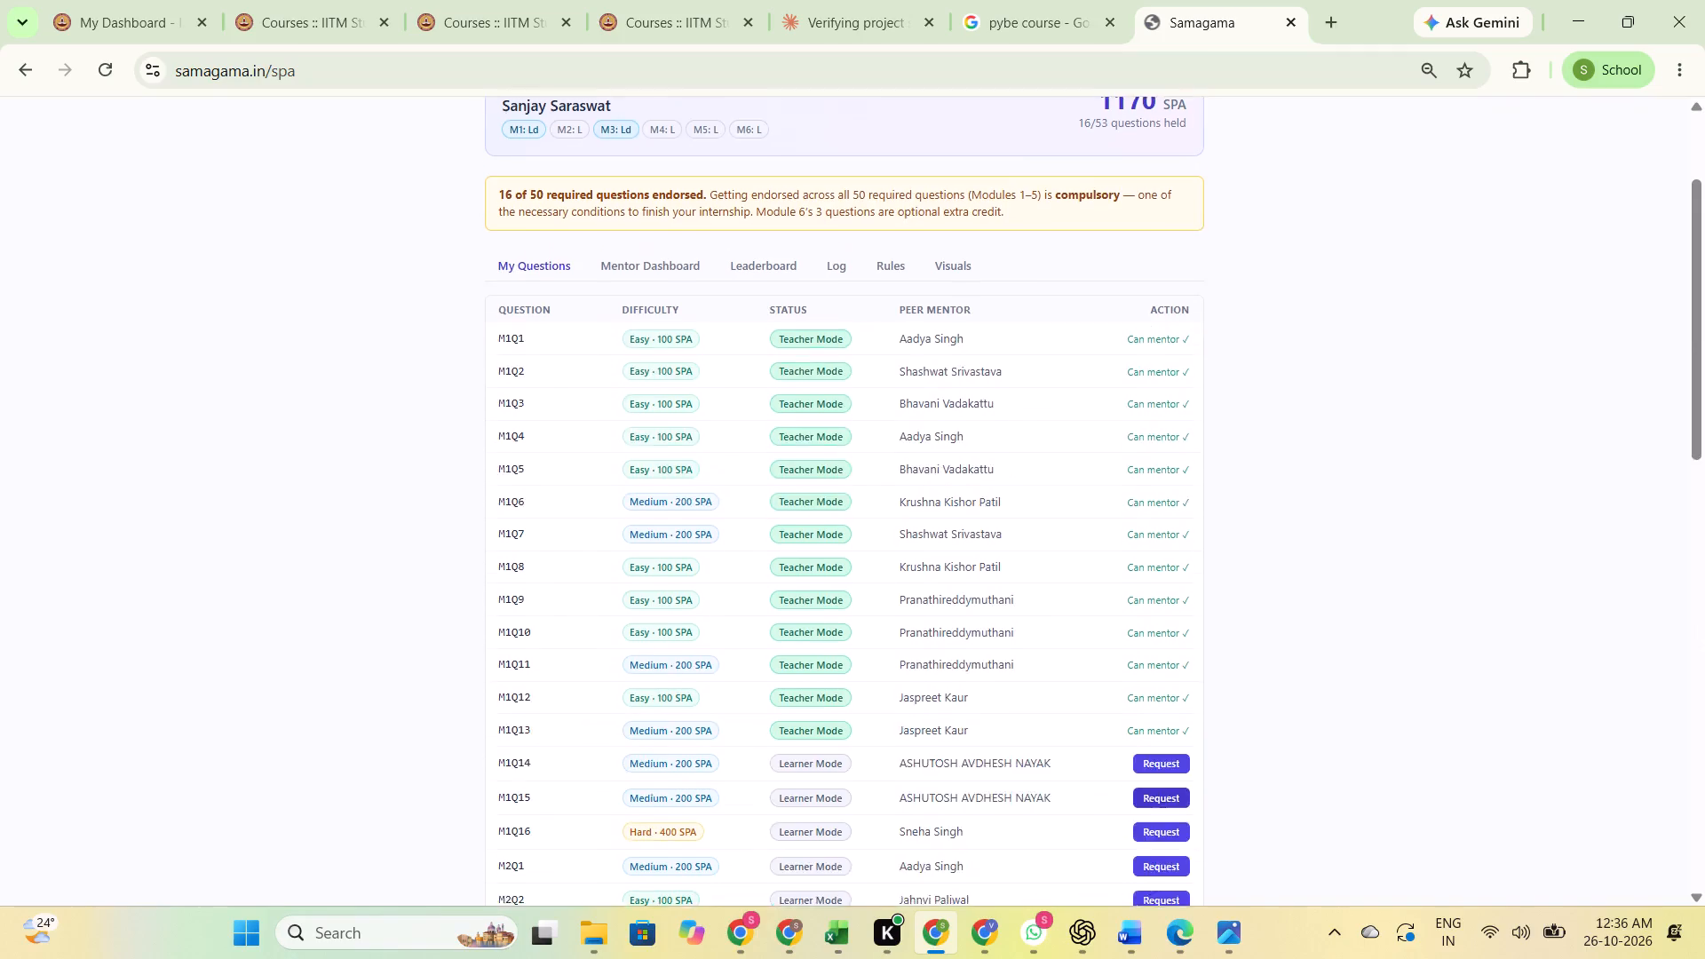
scroll(1154, 318, up, 3)
Return to the internship dashboard and review the My Zoom Attendance and Course Progress sections.
scroll(431, 305, right, 7)
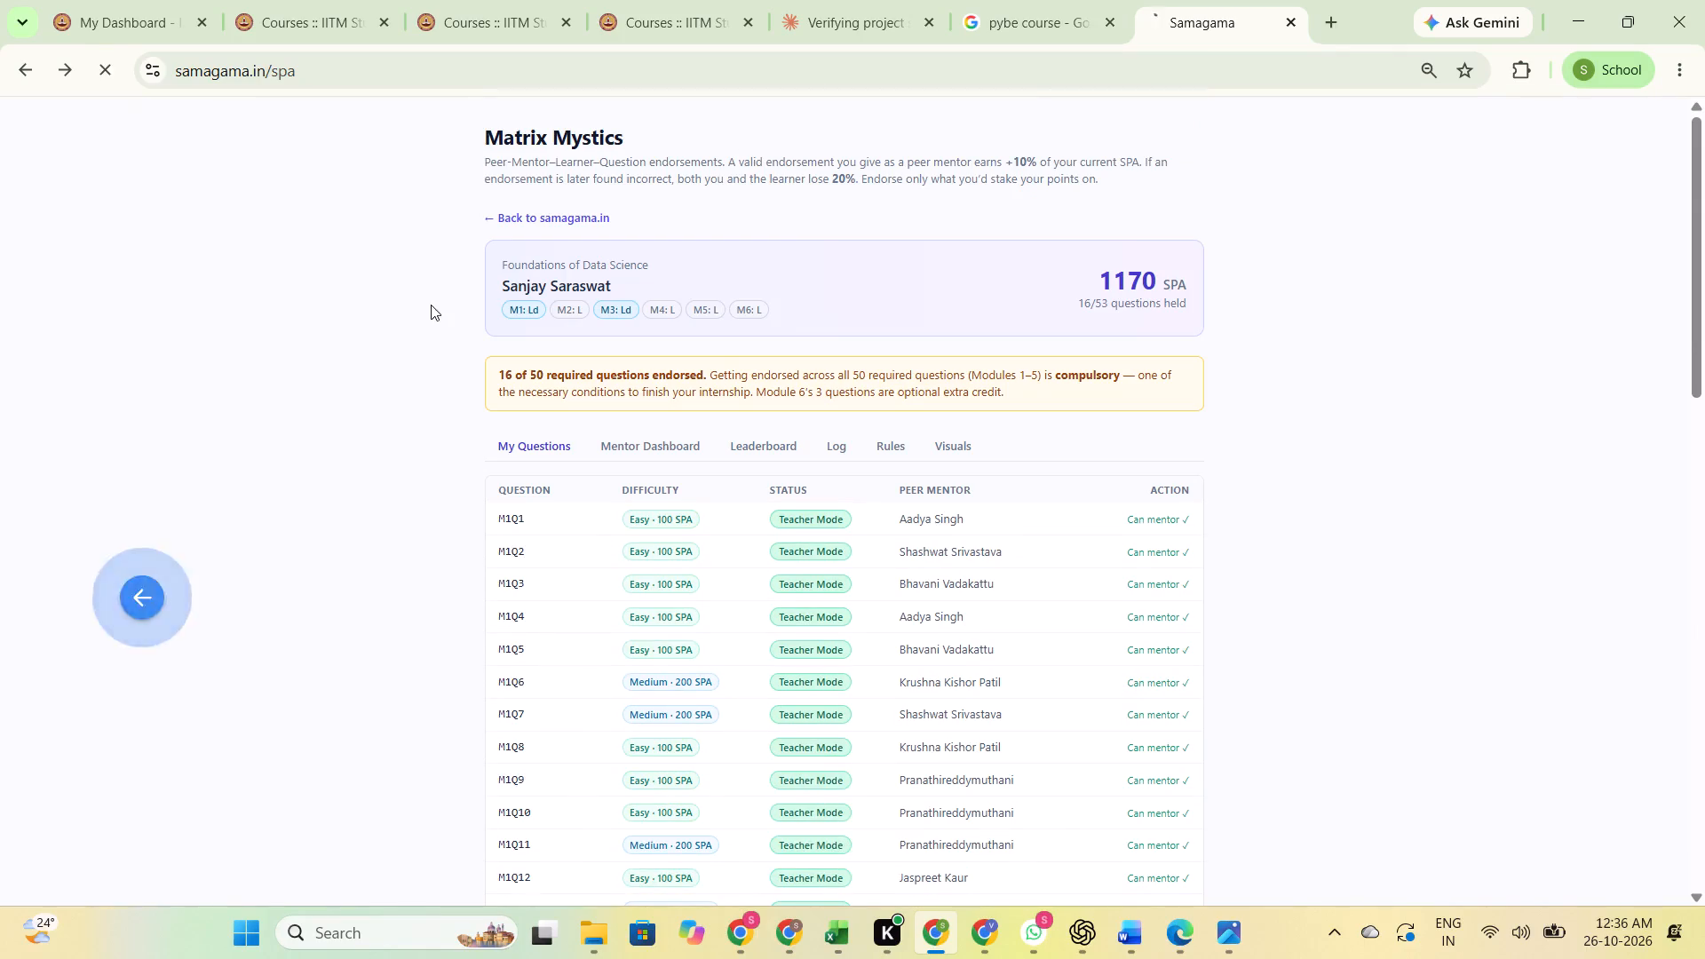
scroll(505, 478, down, 4)
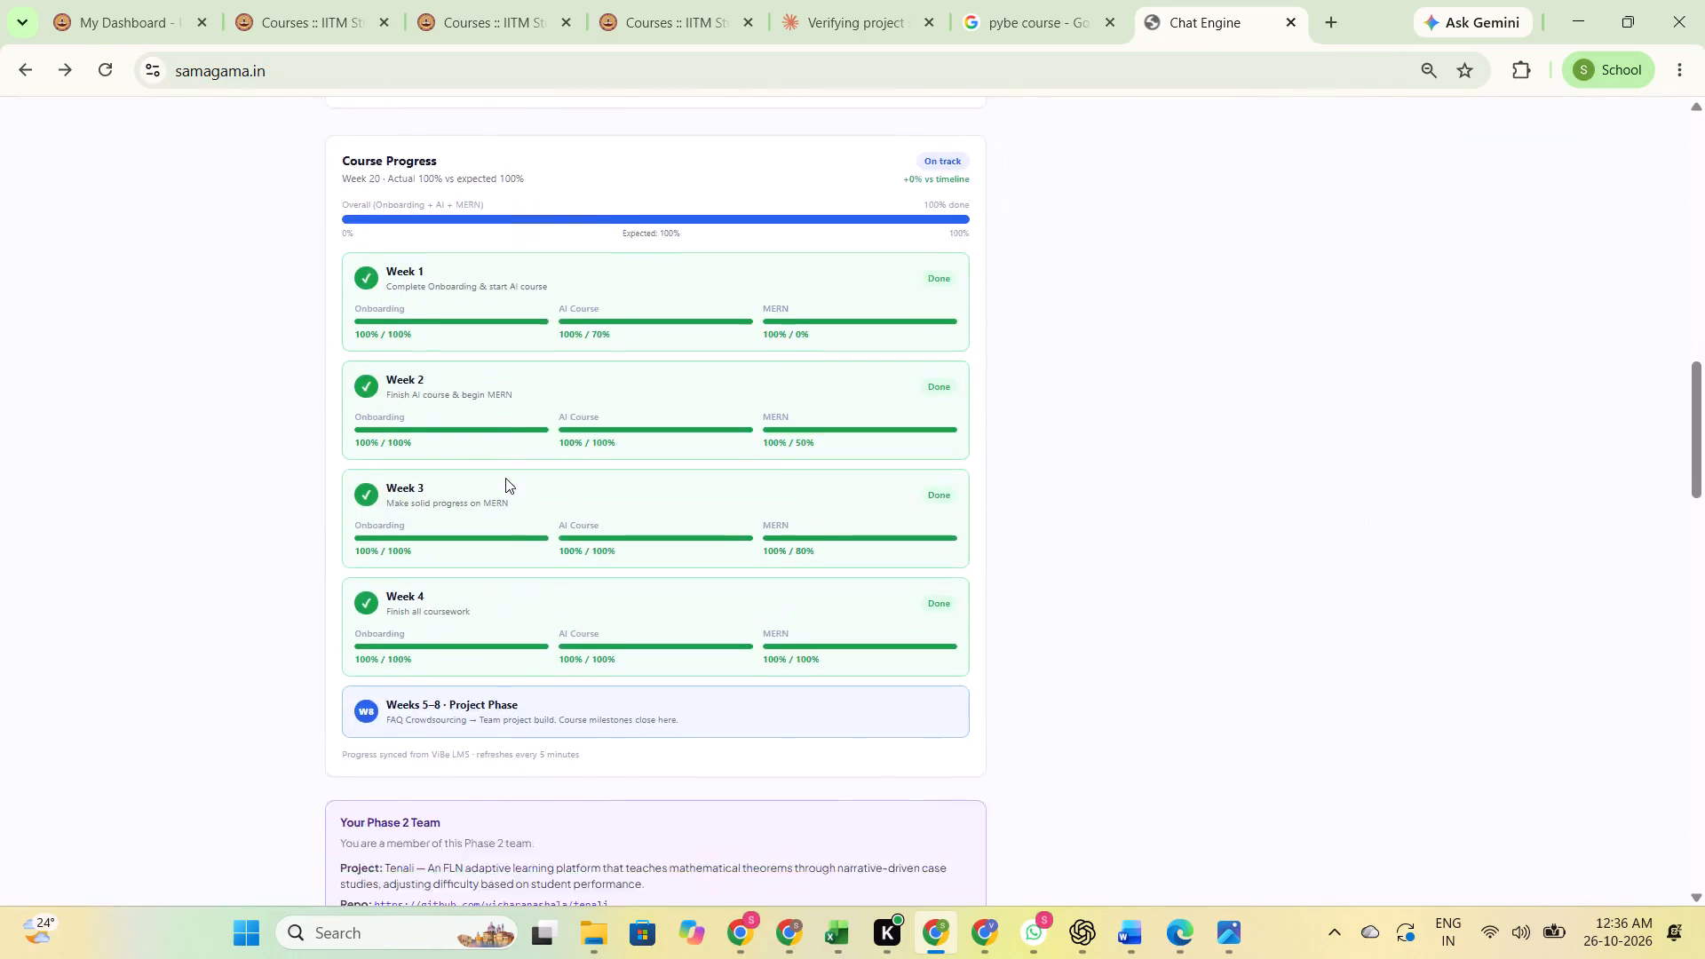
scroll(505, 478, down, 4)
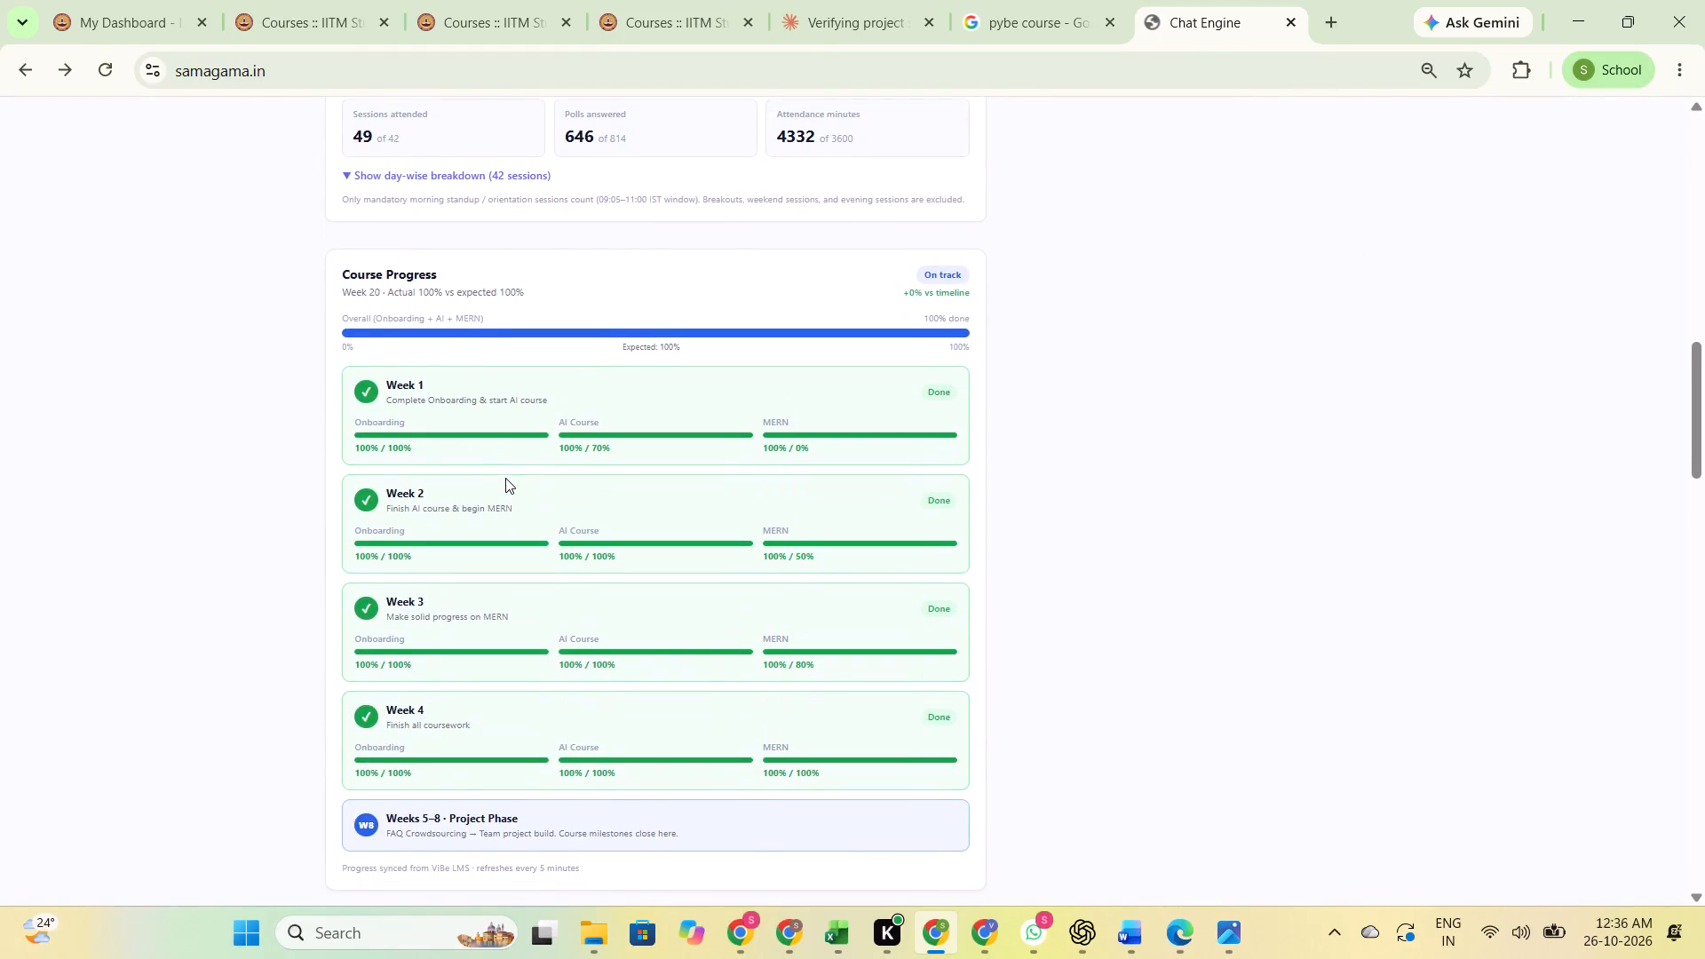
scroll(505, 478, up, 2)
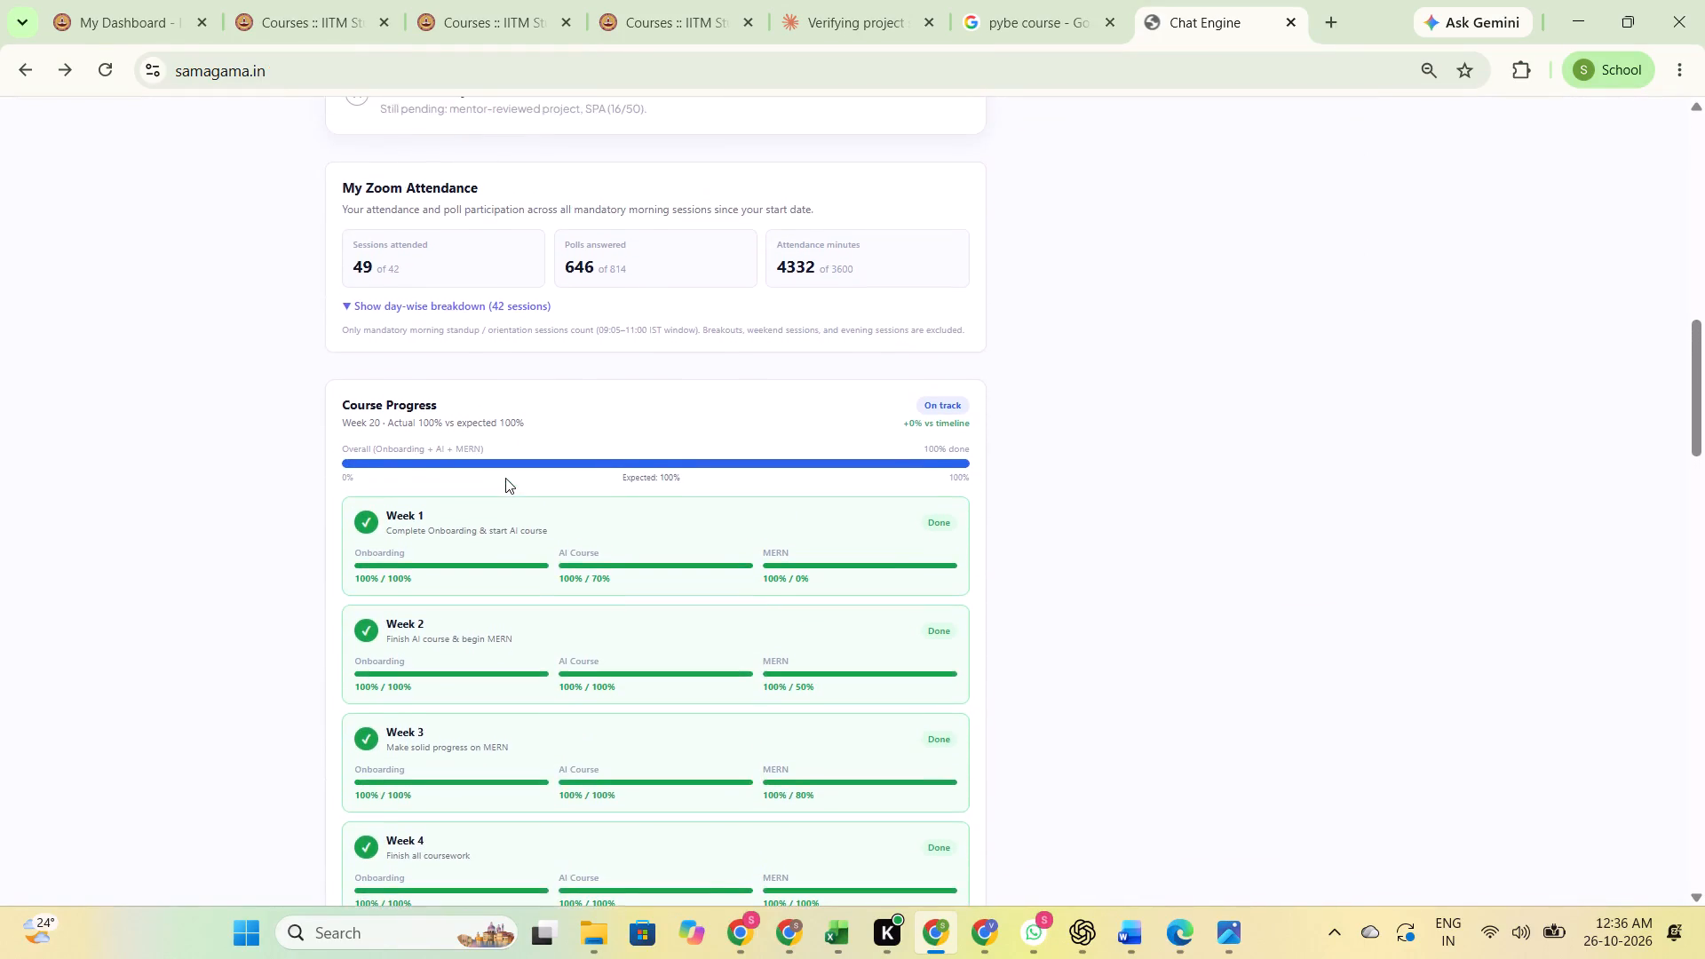
scroll(505, 478, down, 1)
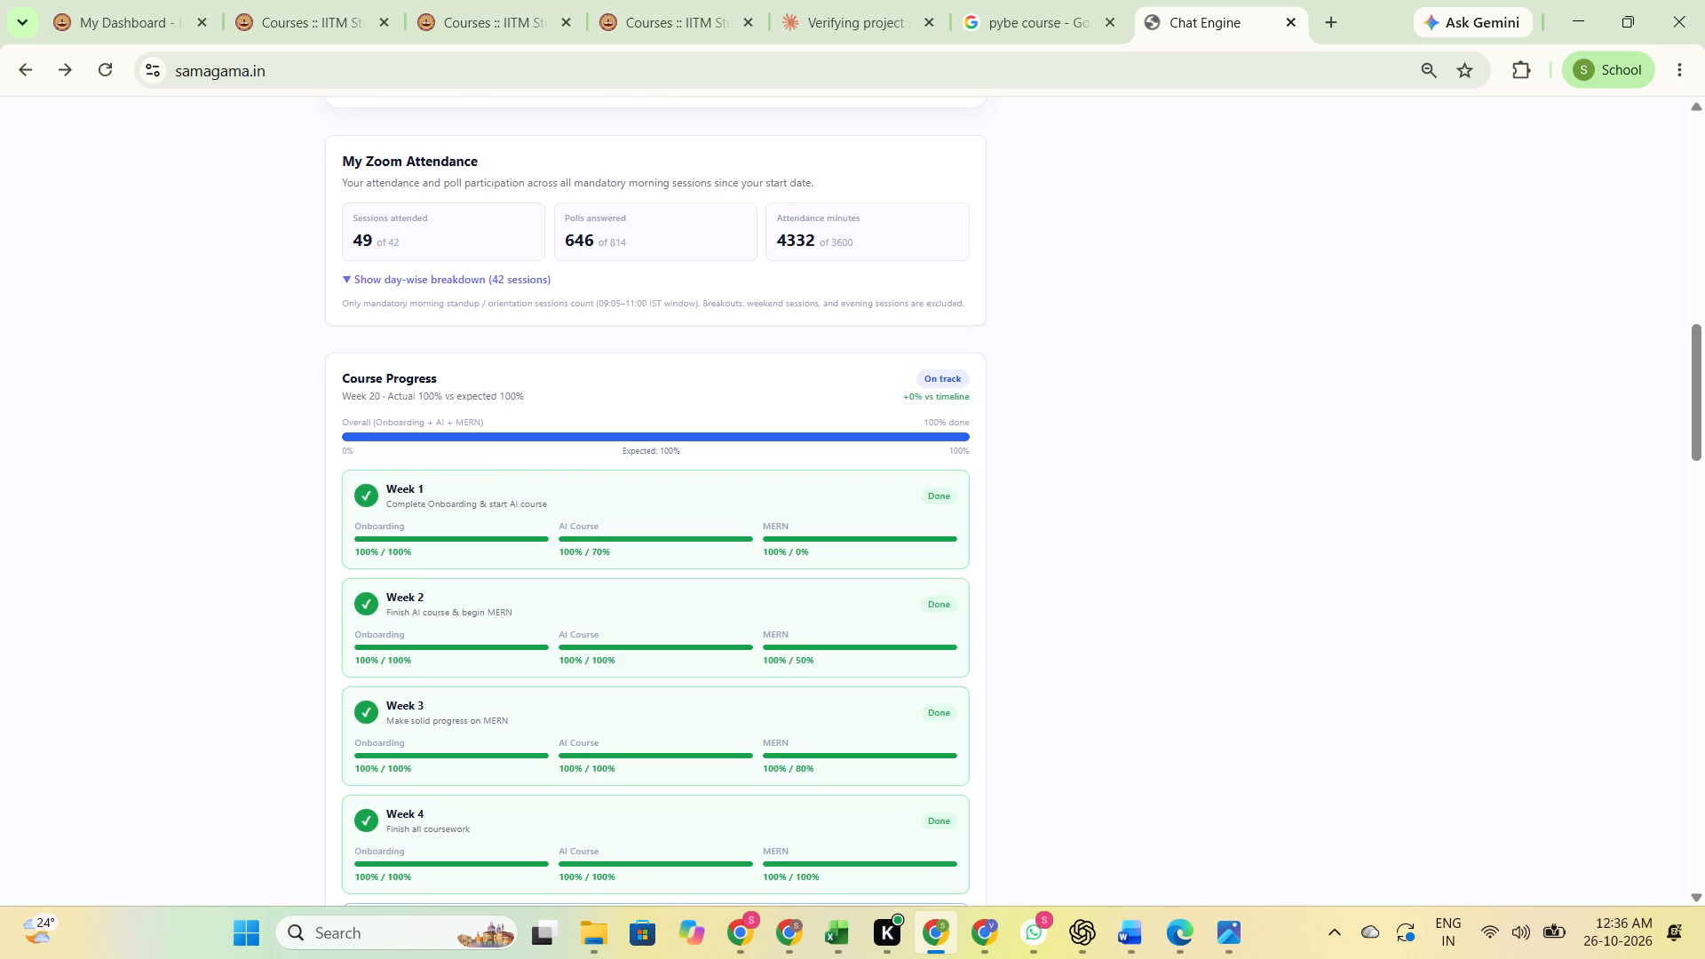
click(437, 811)
scroll(421, 834, up, 1)
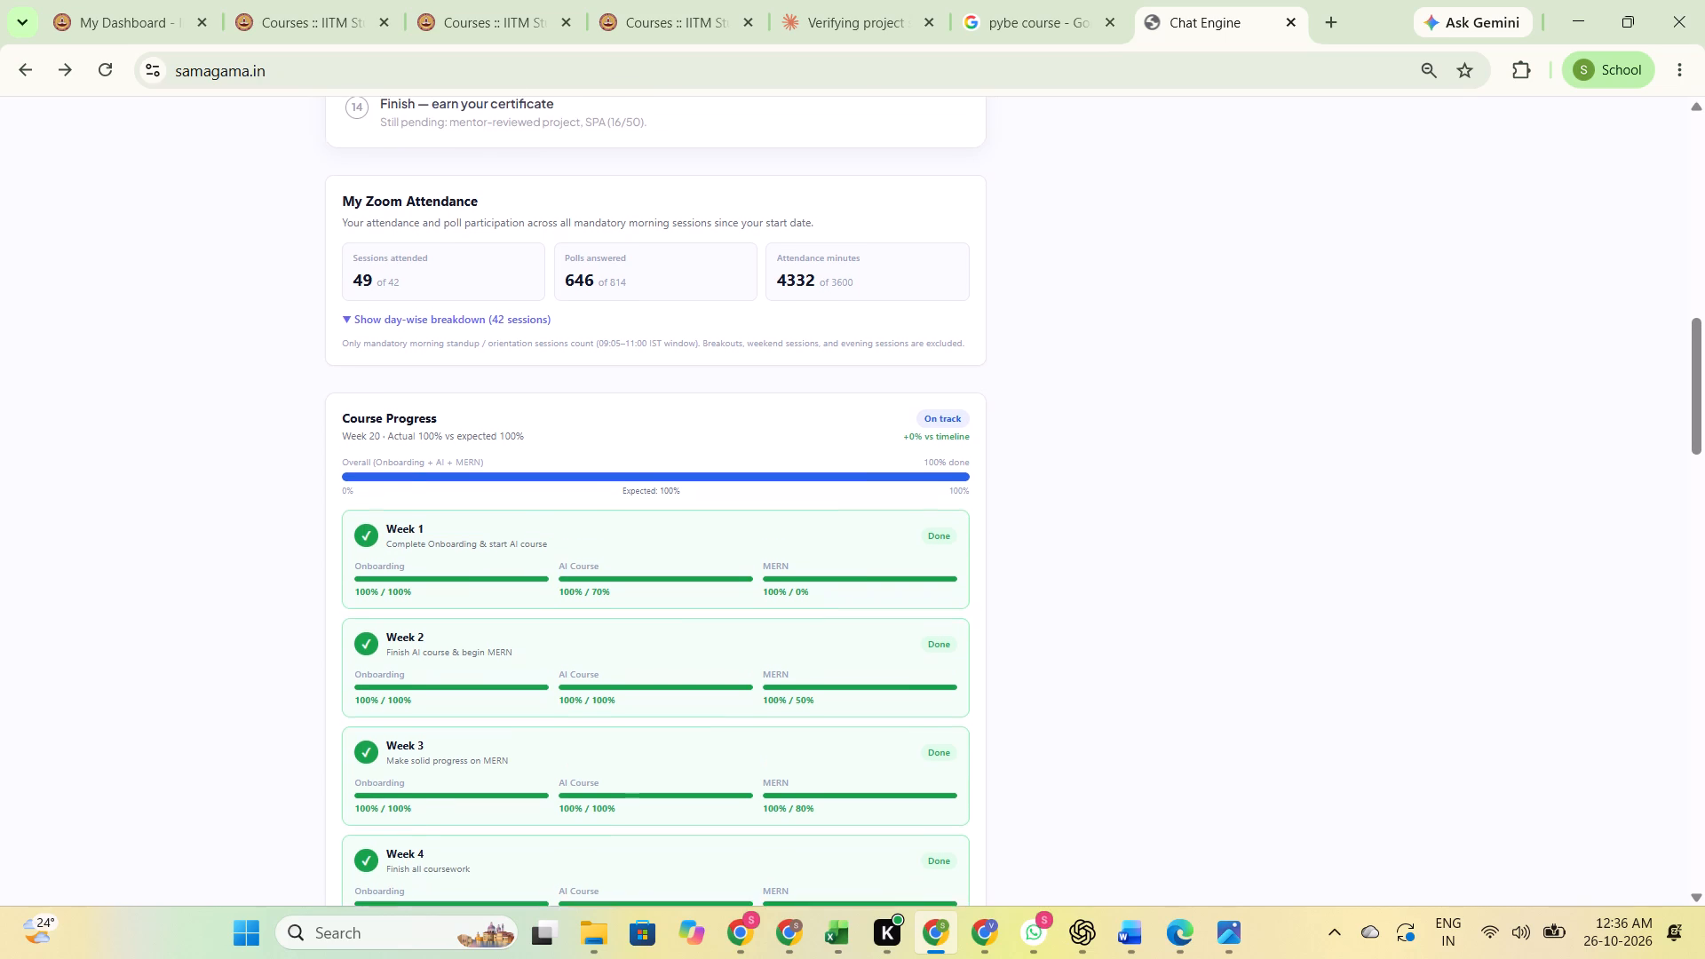
scroll(421, 834, up, 2)
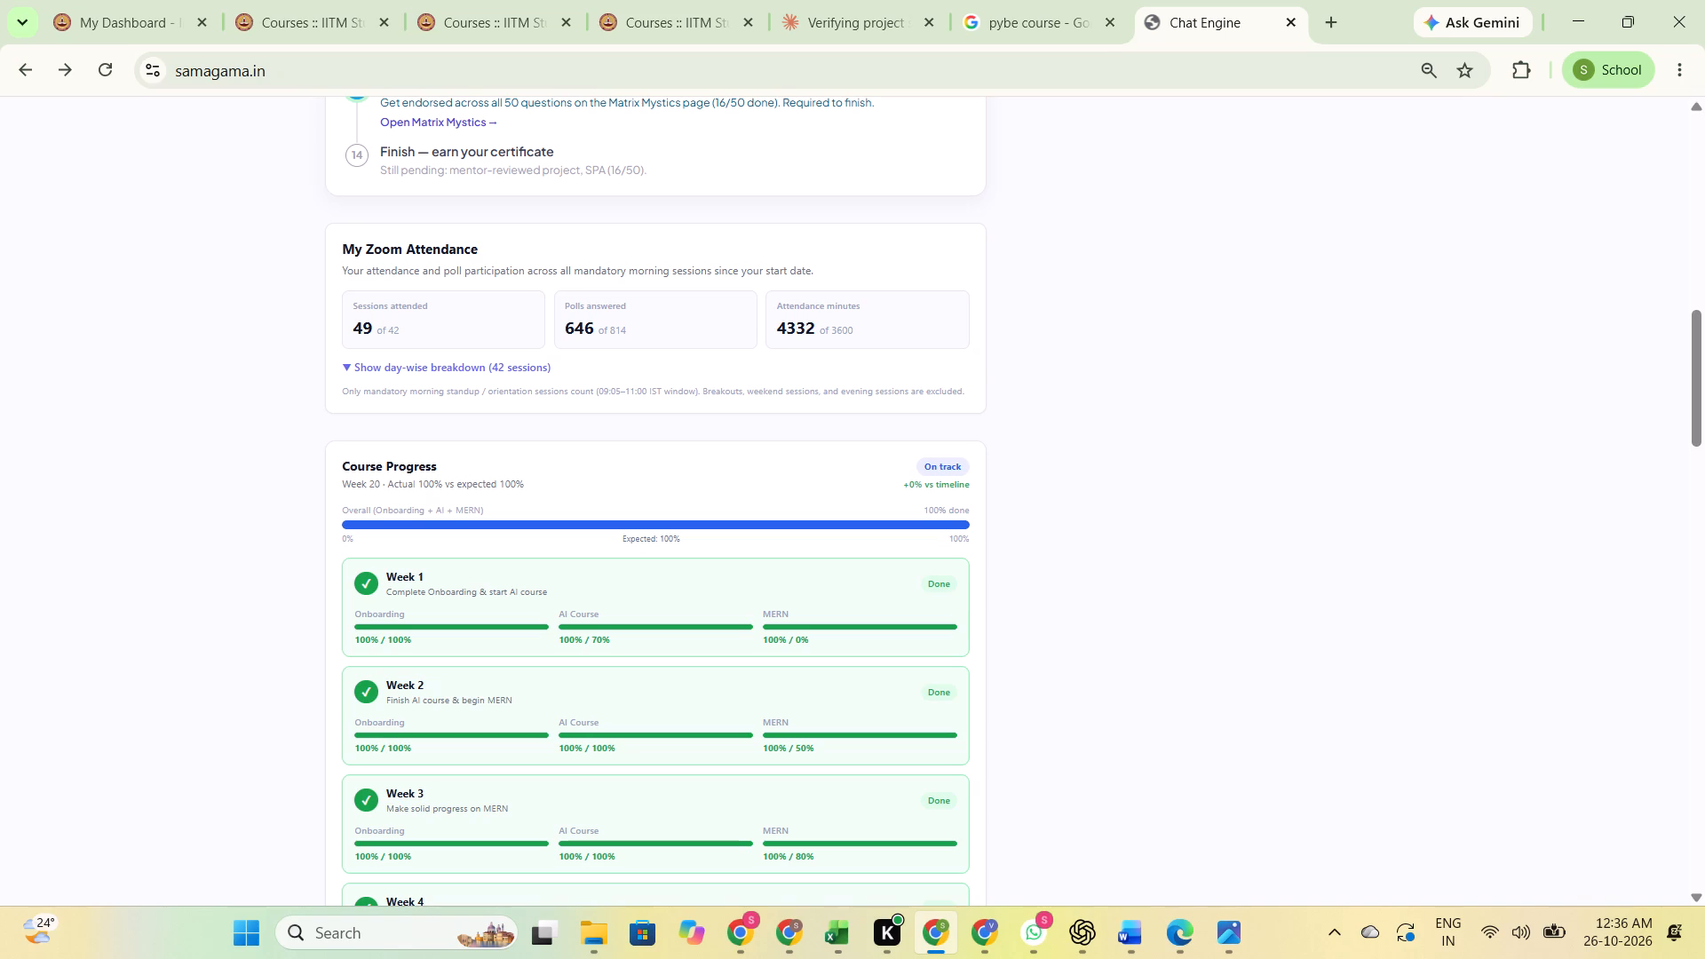
scroll(478, 510, down, 1)
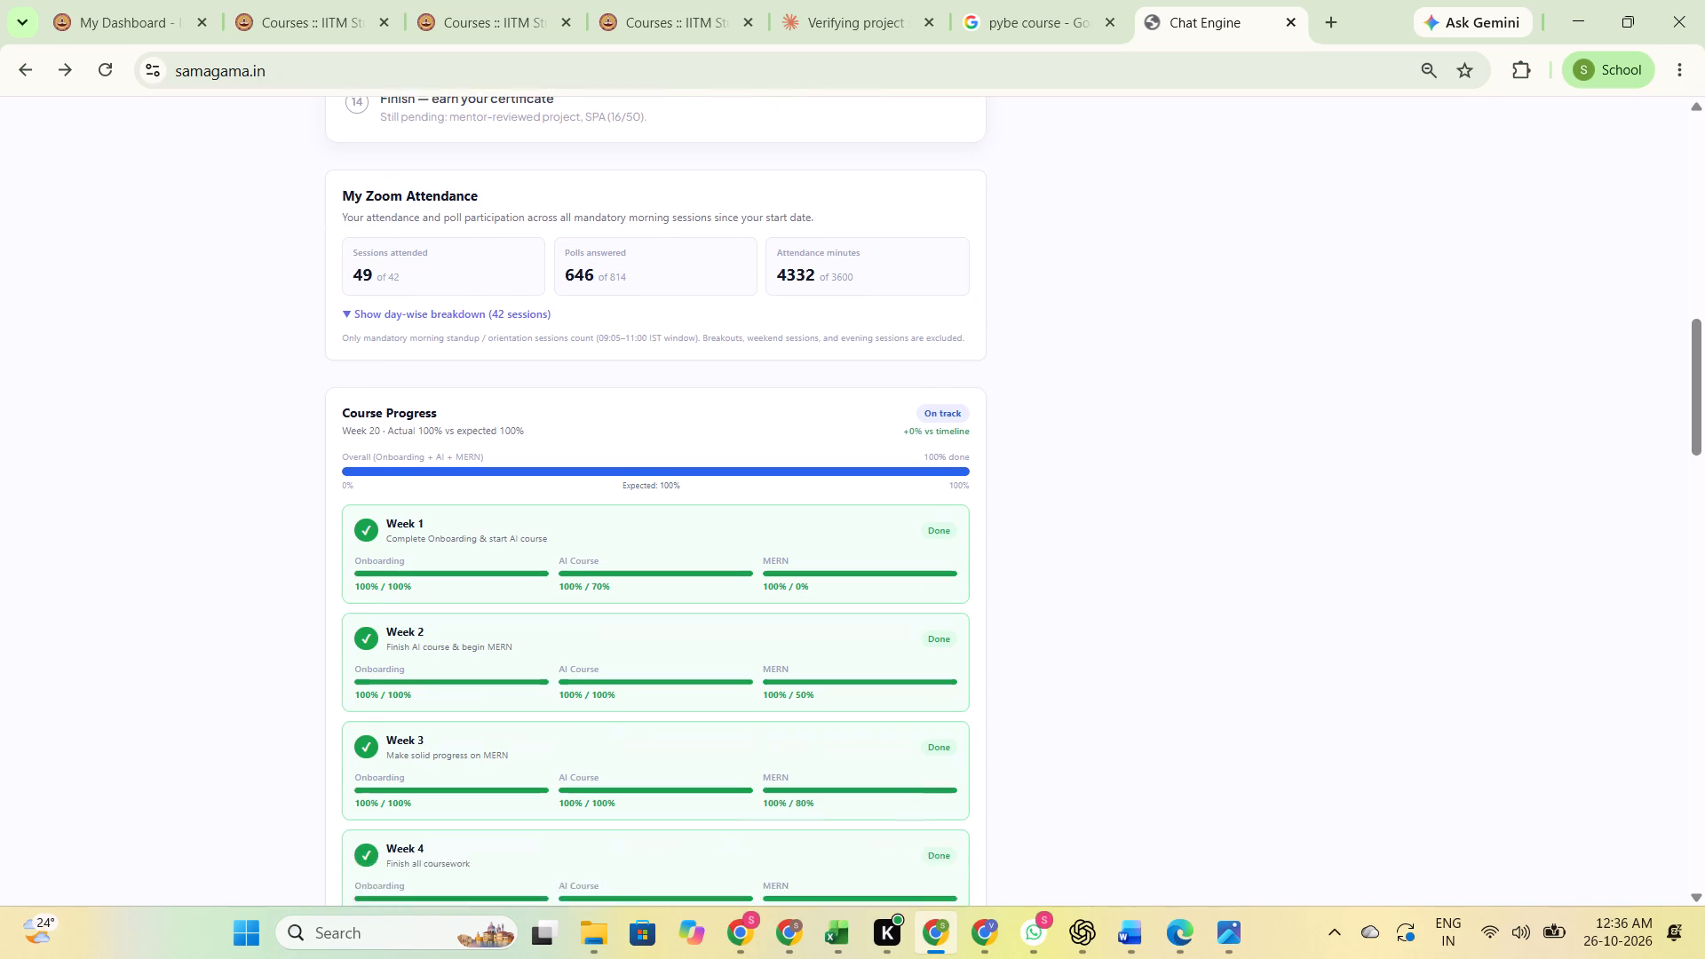
Review the Phase 2 team details, the Summership 2026 Final Project Submission form and the remaining certificate requirements.
scroll(478, 510, down, 4)
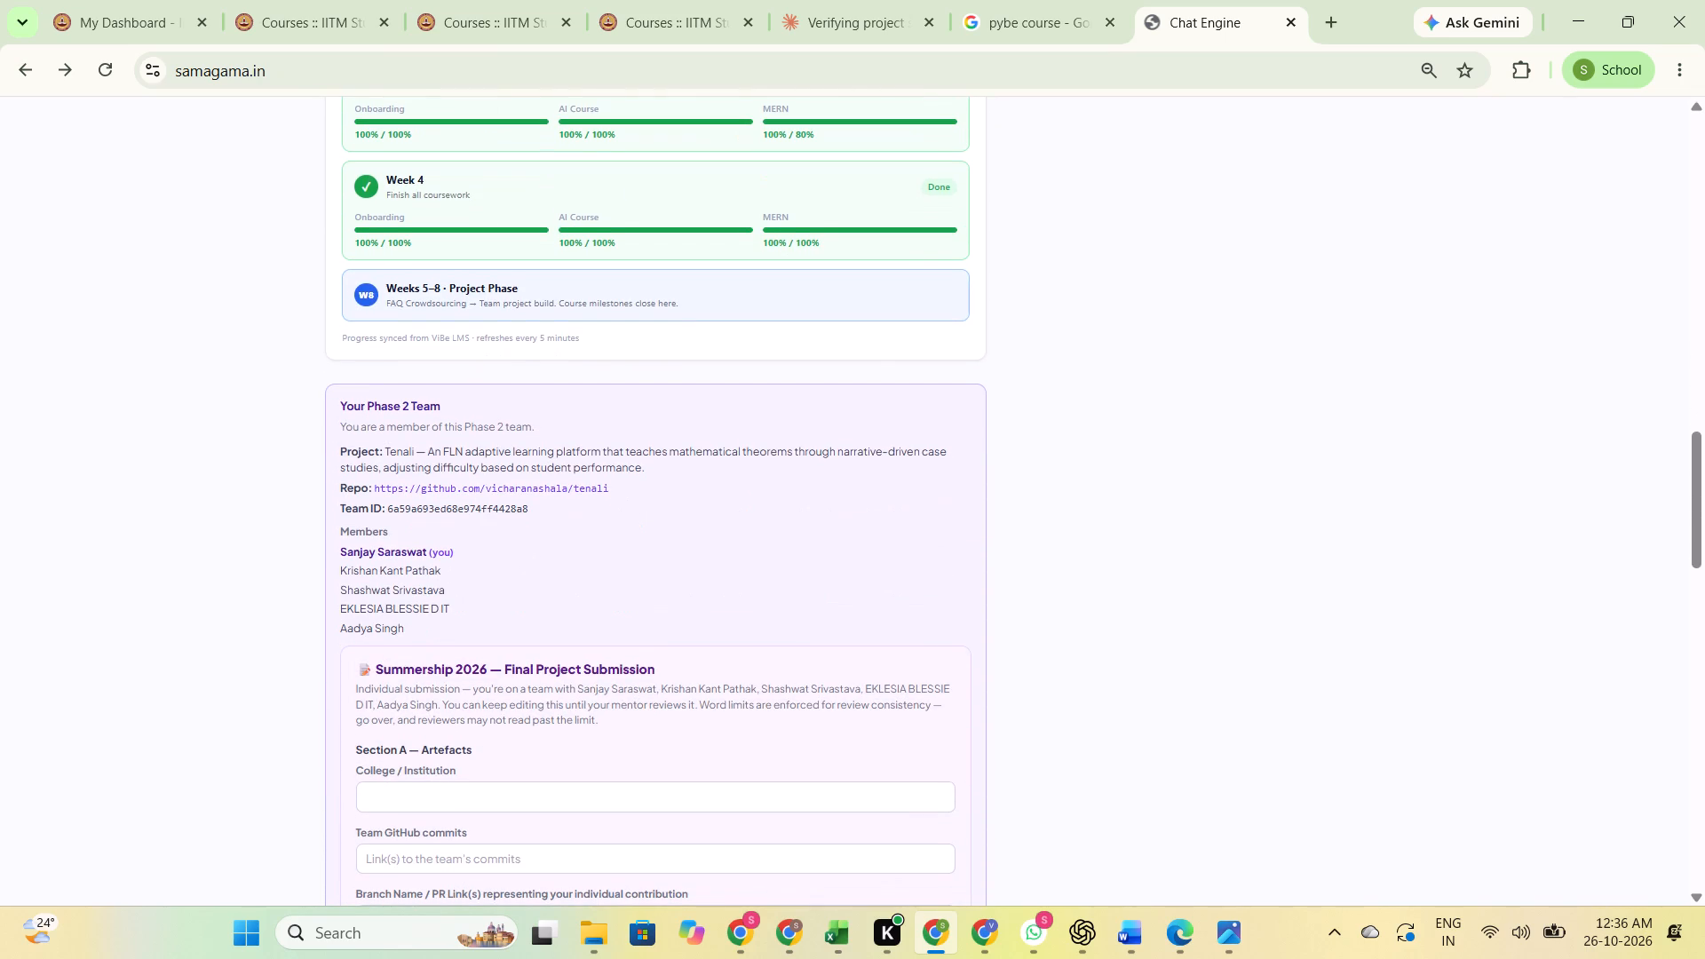
scroll(478, 510, down, 3)
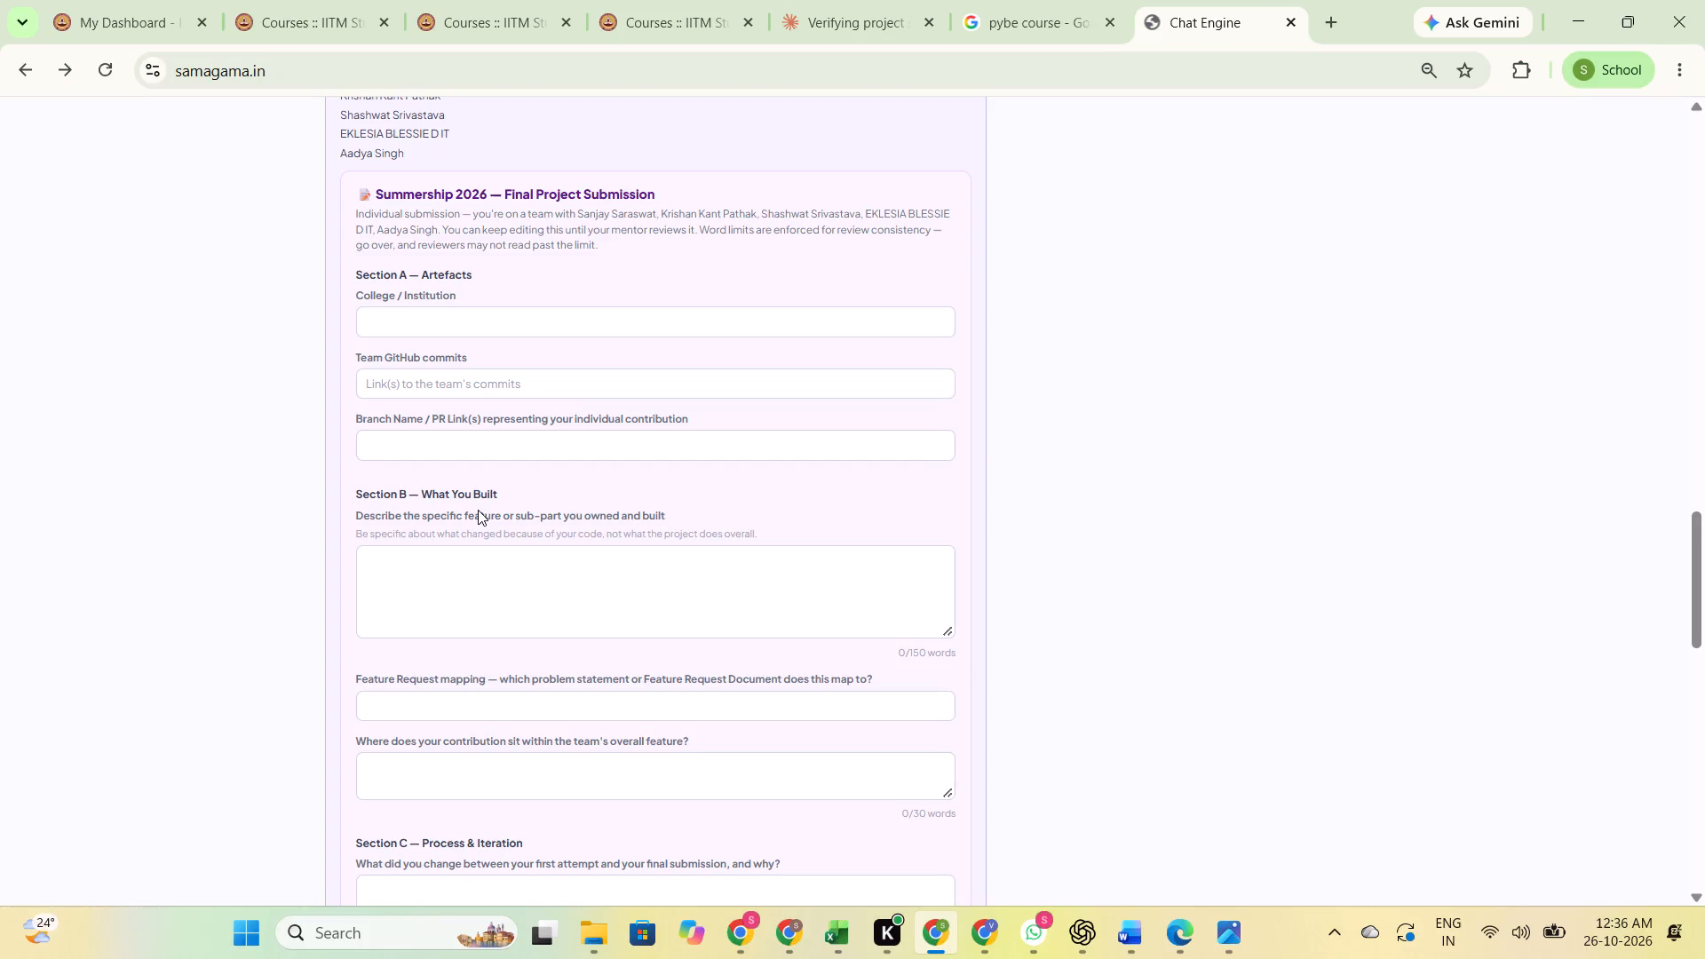
scroll(478, 510, down, 2)
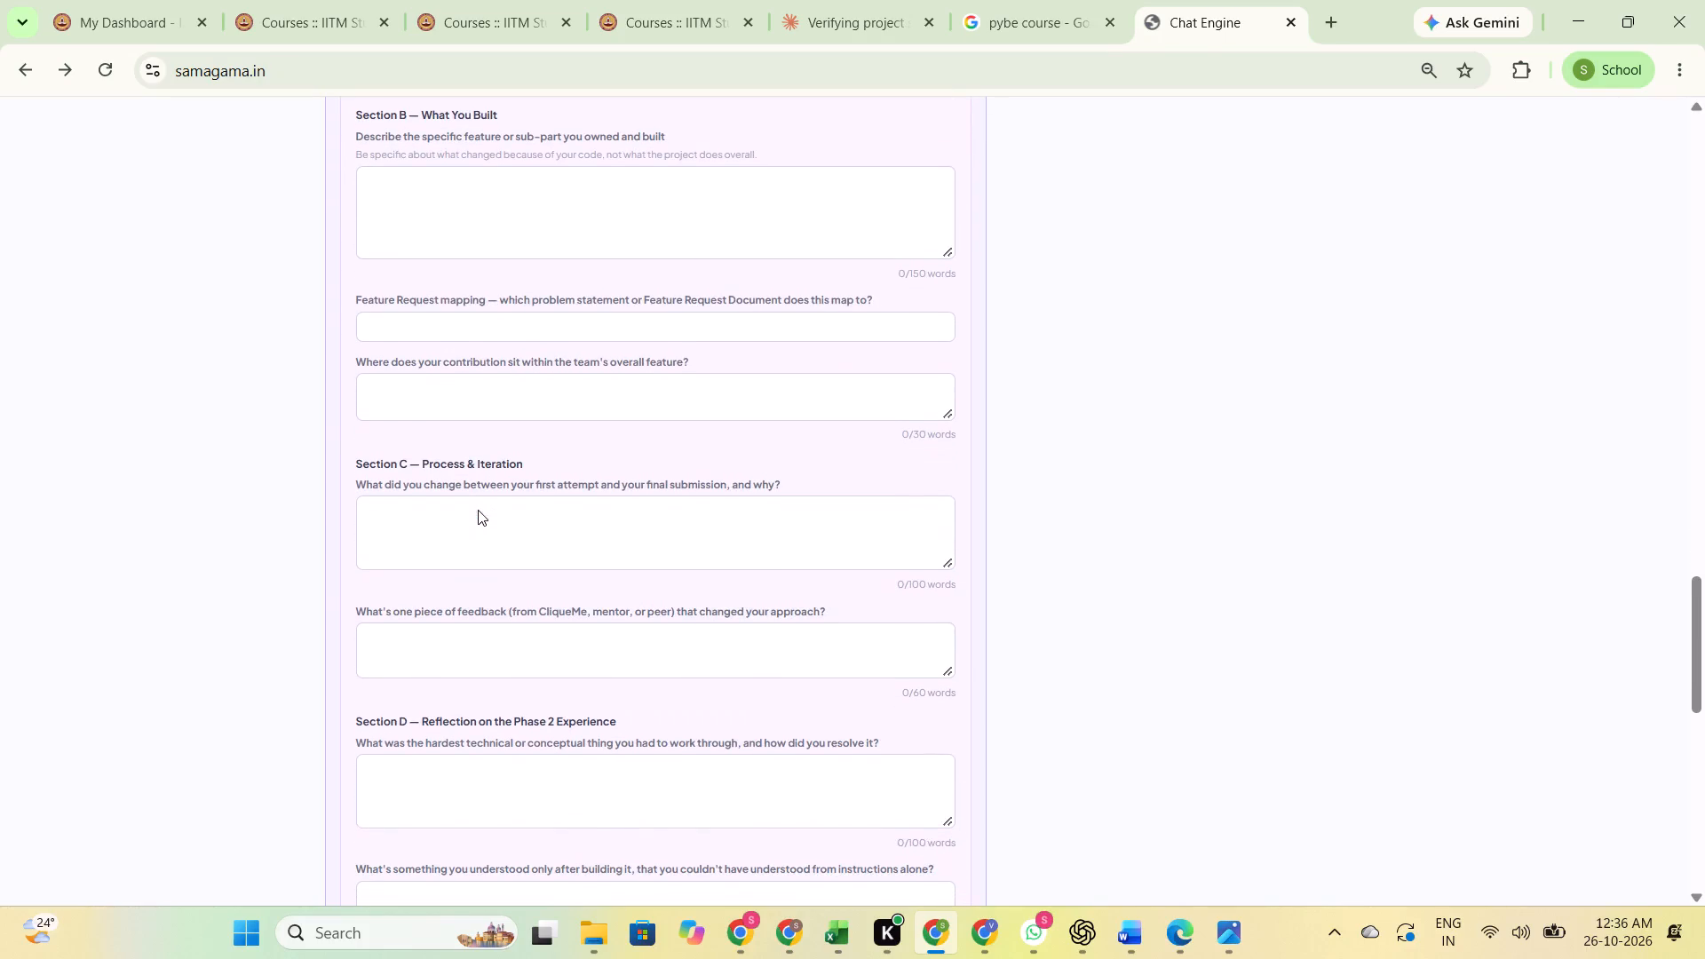
scroll(478, 510, up, 7)
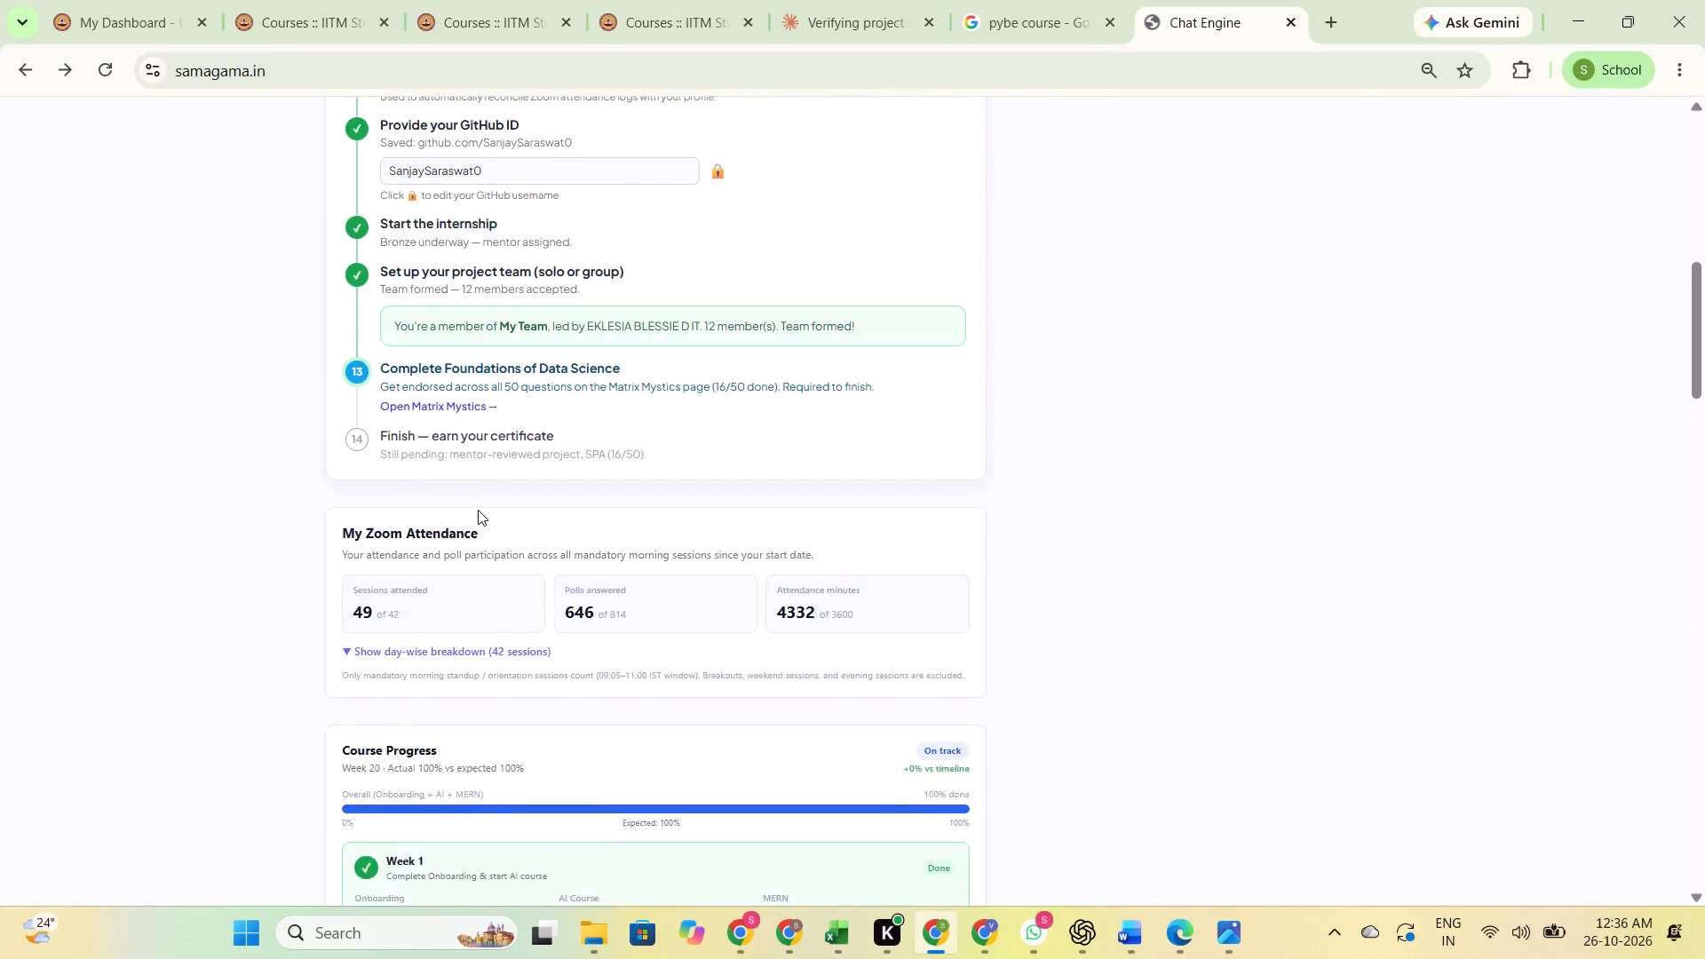
scroll(478, 510, up, 2)
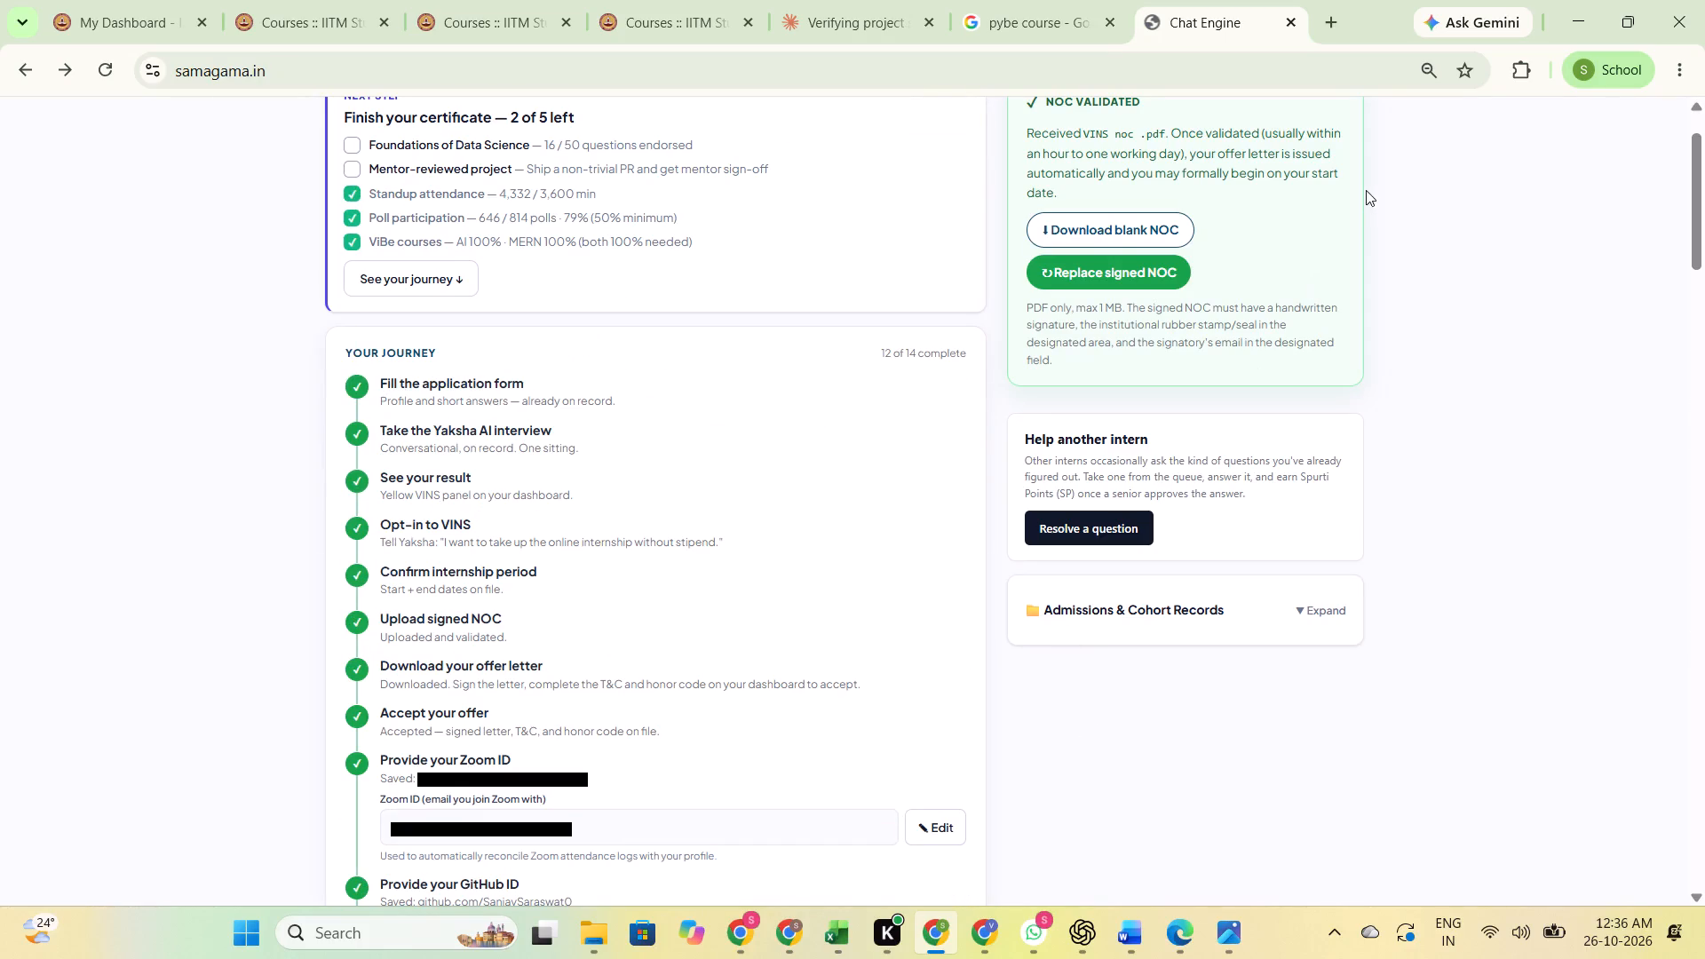
Open the Yaksha AA follow-up Q&A chat and read its latest reply about standup sessions.
click(1255, 129)
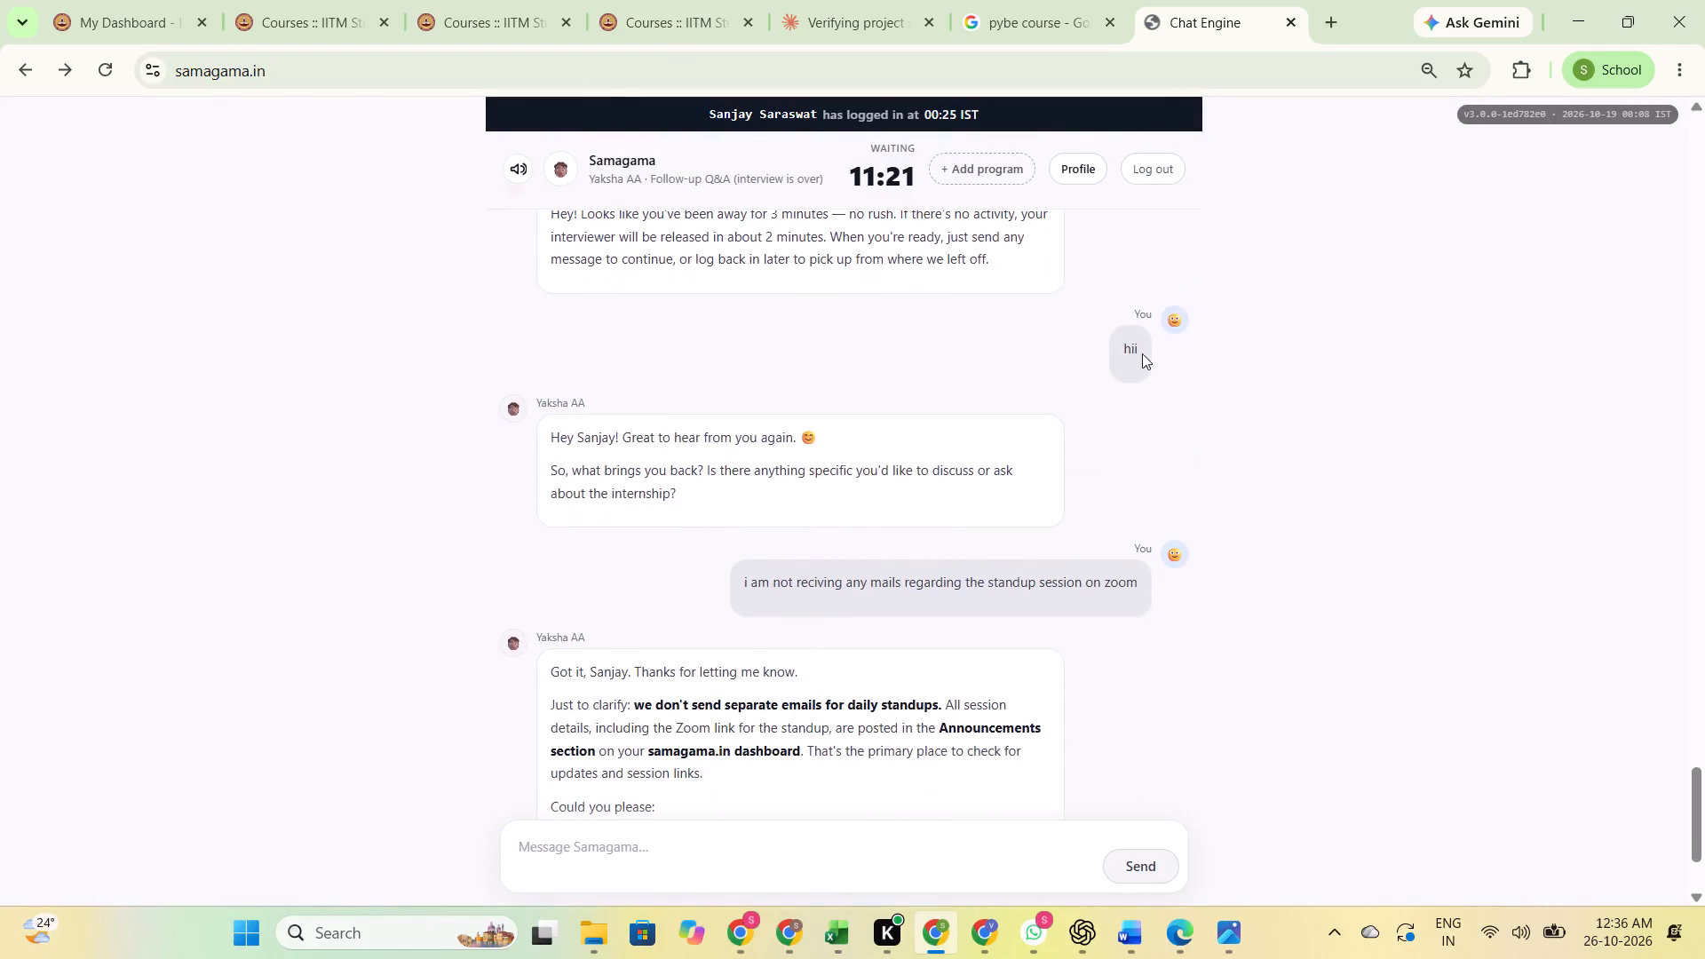
scroll(843, 569, down, 9)
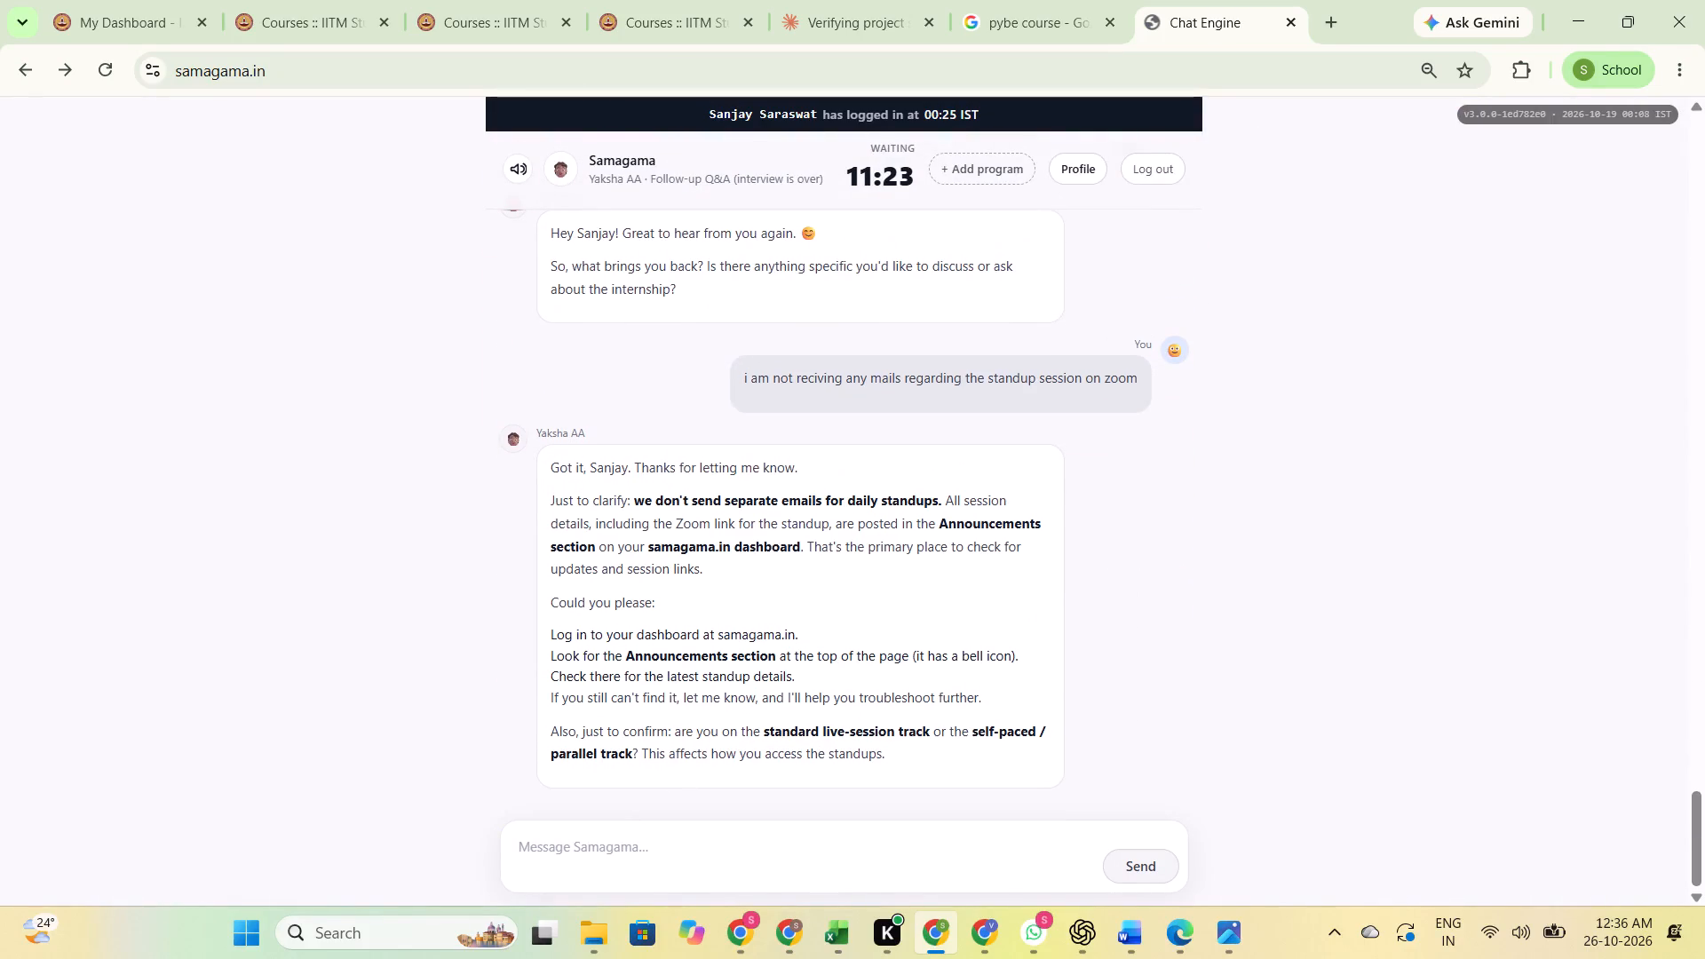
Ask Yaksha AA in the chat "give me the link for vibe courses" and read the reply.
click(613, 844)
text(give me the link)
key(space)
text(for)
key(space)
key(p)
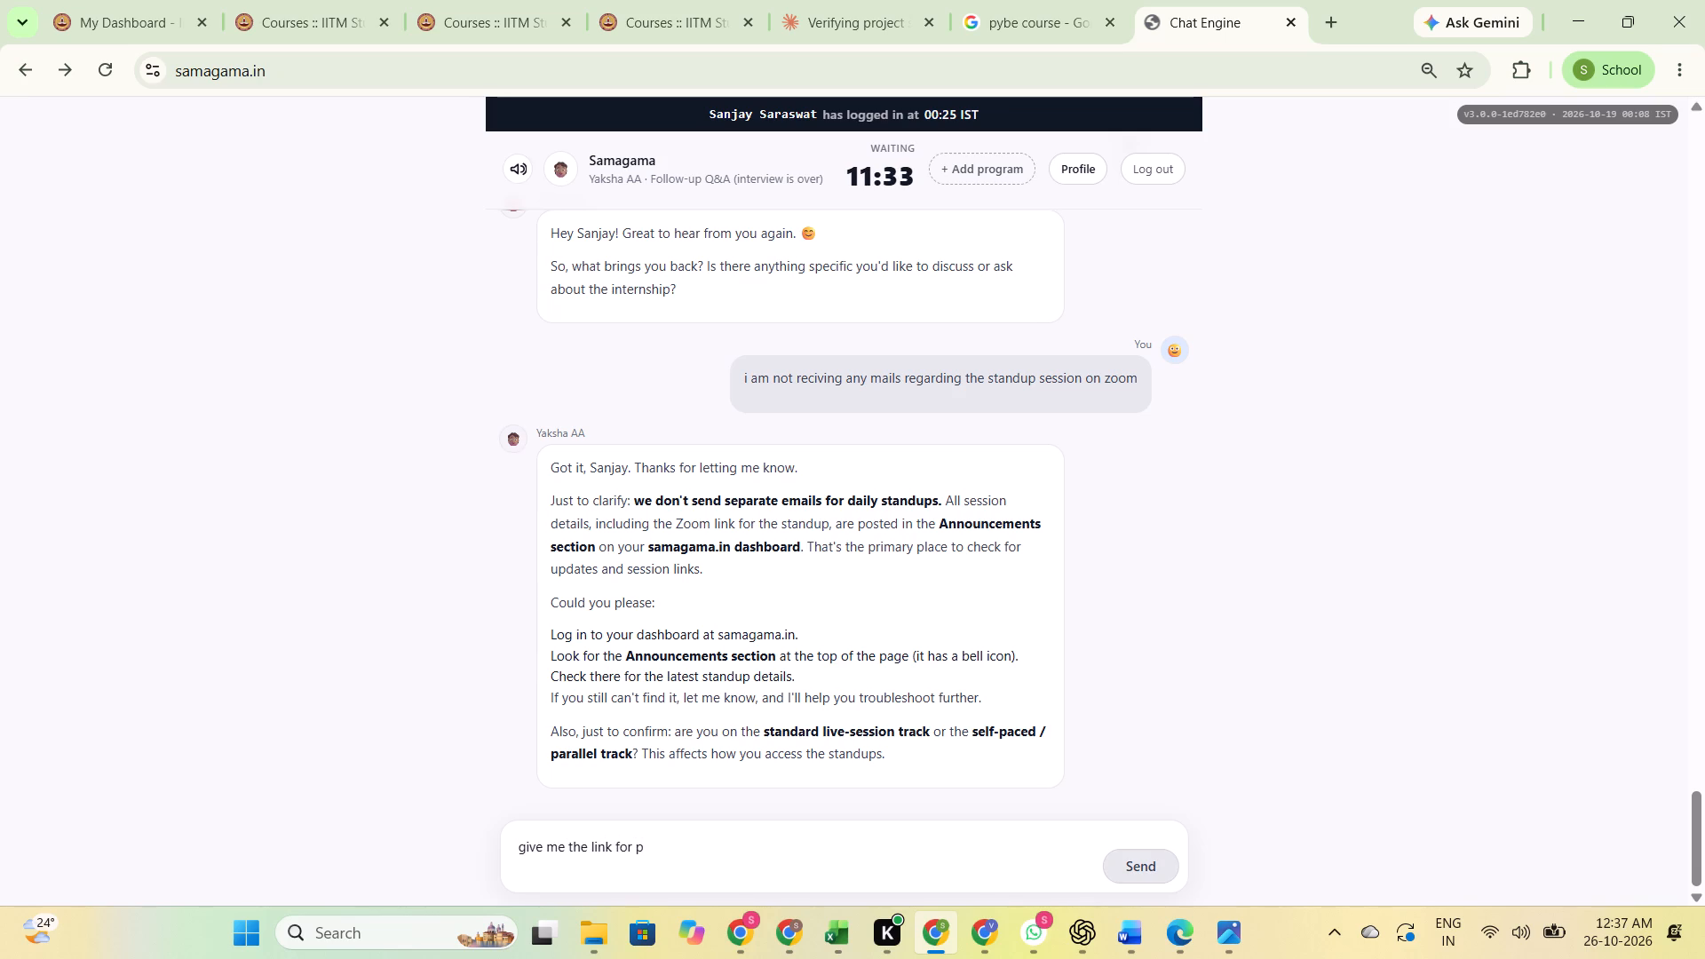
key(y)
text(be)
key(space)
key(BackSpace)
key(BackSpace)
key(BackSpace)
key(BackSpace)
key(BackSpace)
text(vibe courses)
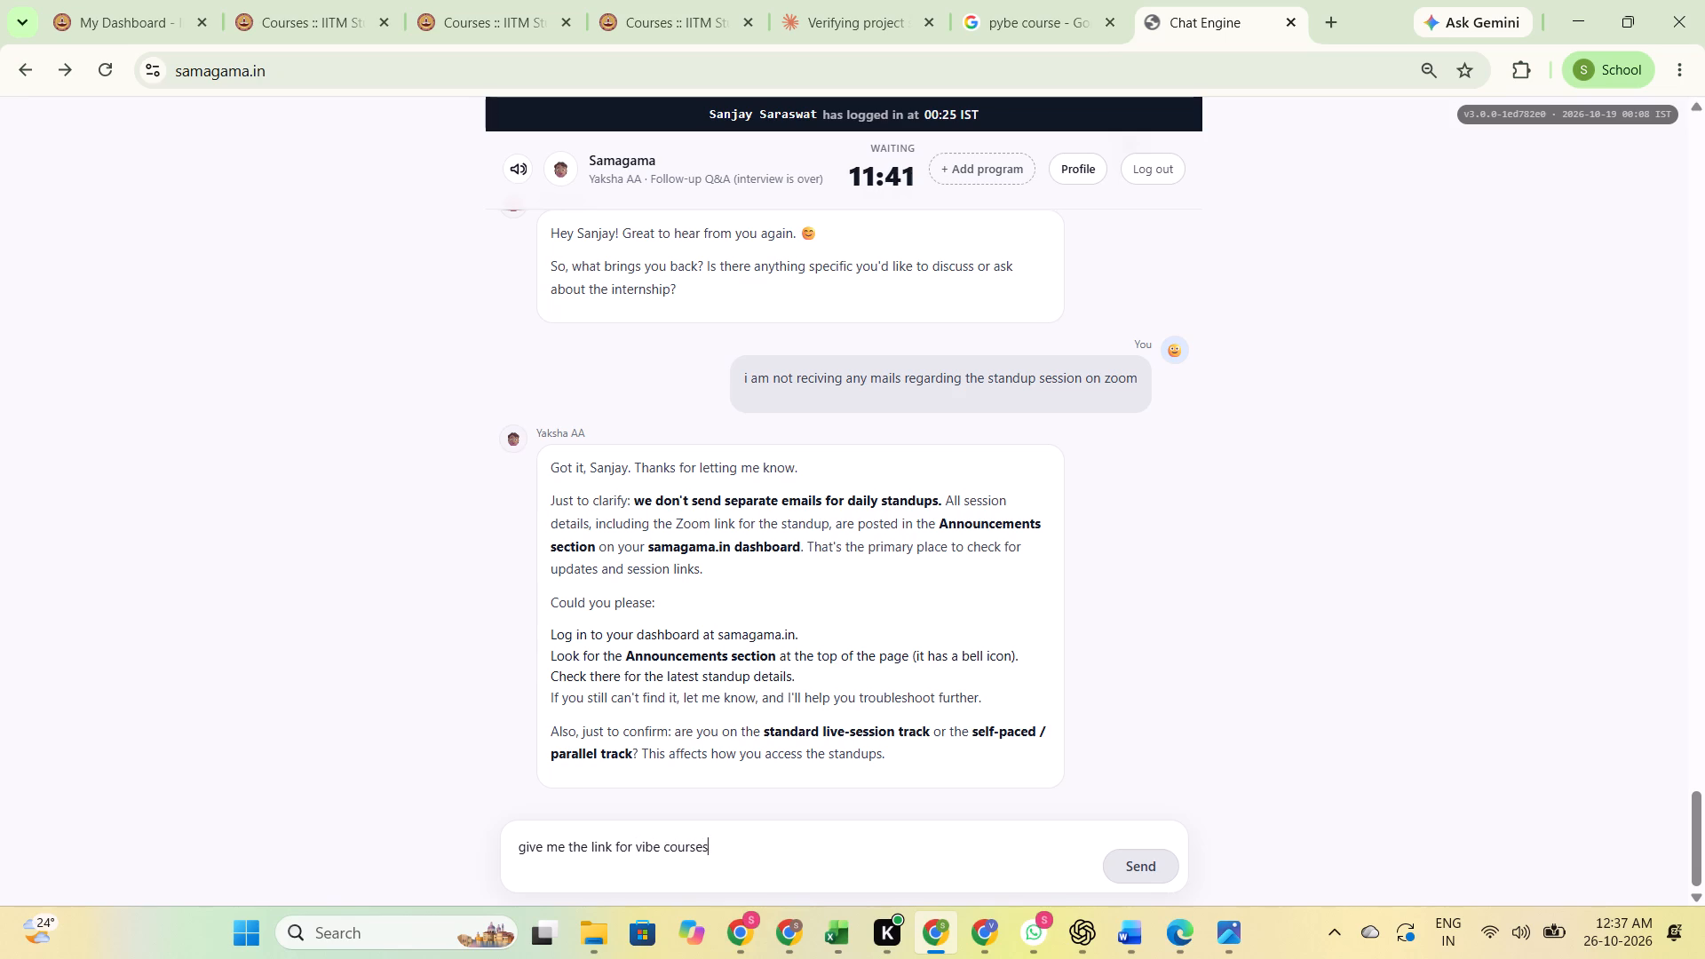
key(space)
key(Return)
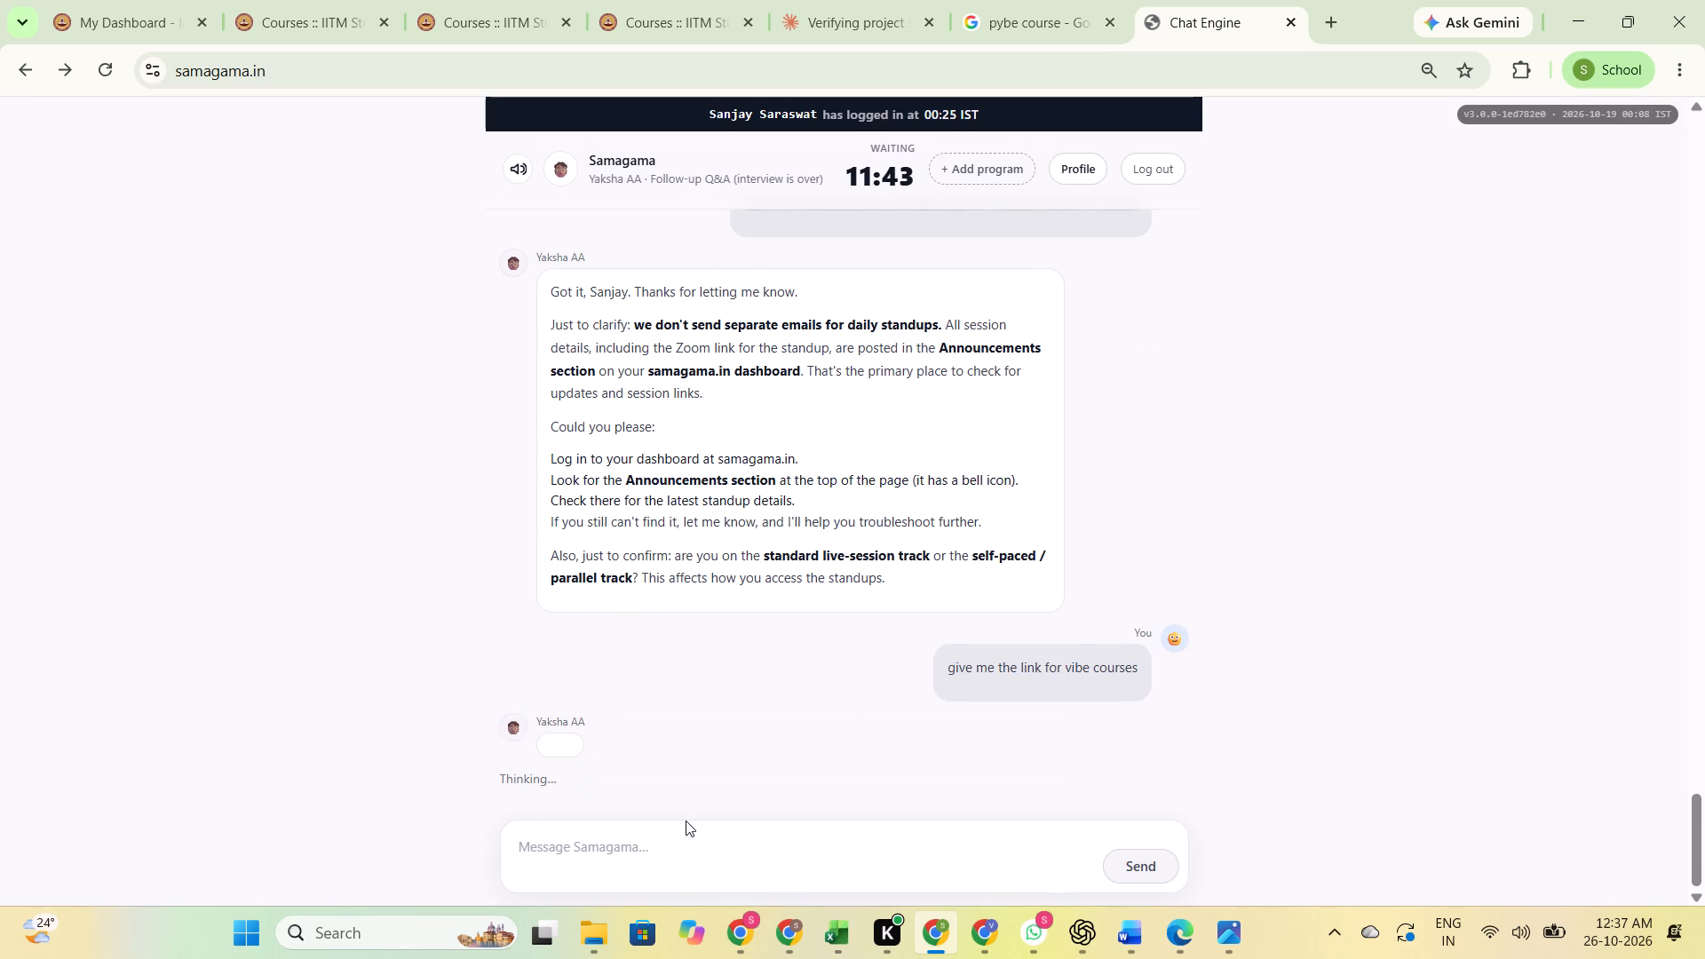
scroll(829, 702, down, 1)
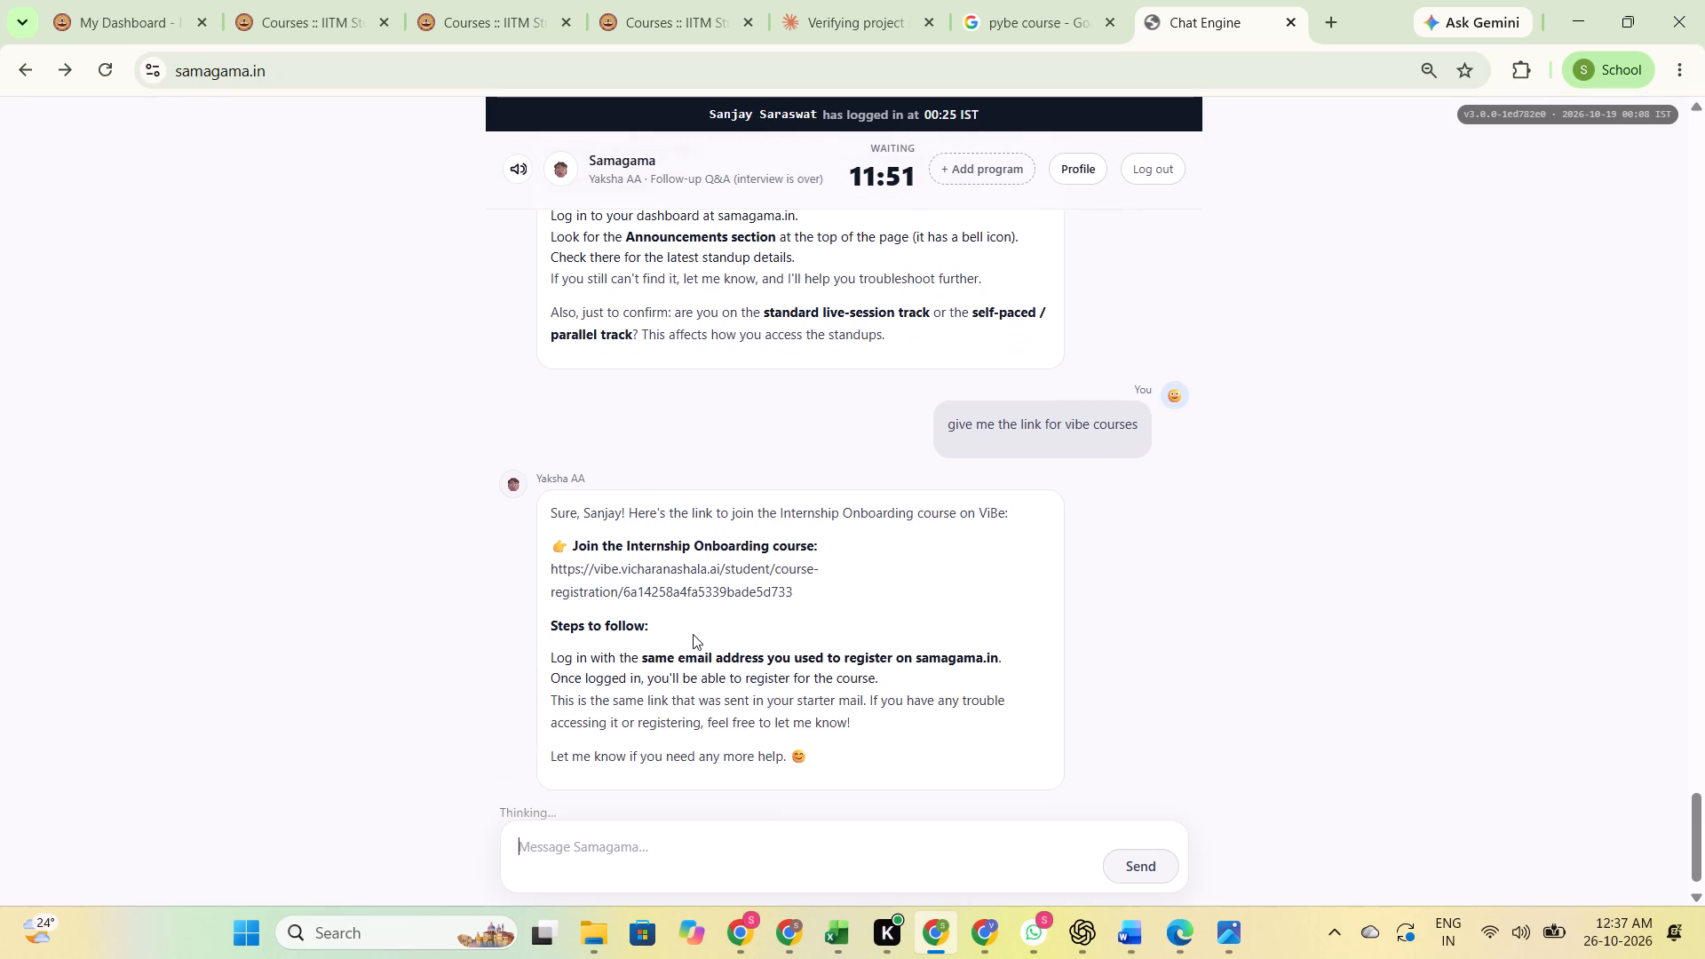
Open the Internship Onboarding course link from the reply and look over its ViBe registration page.
click(674, 564)
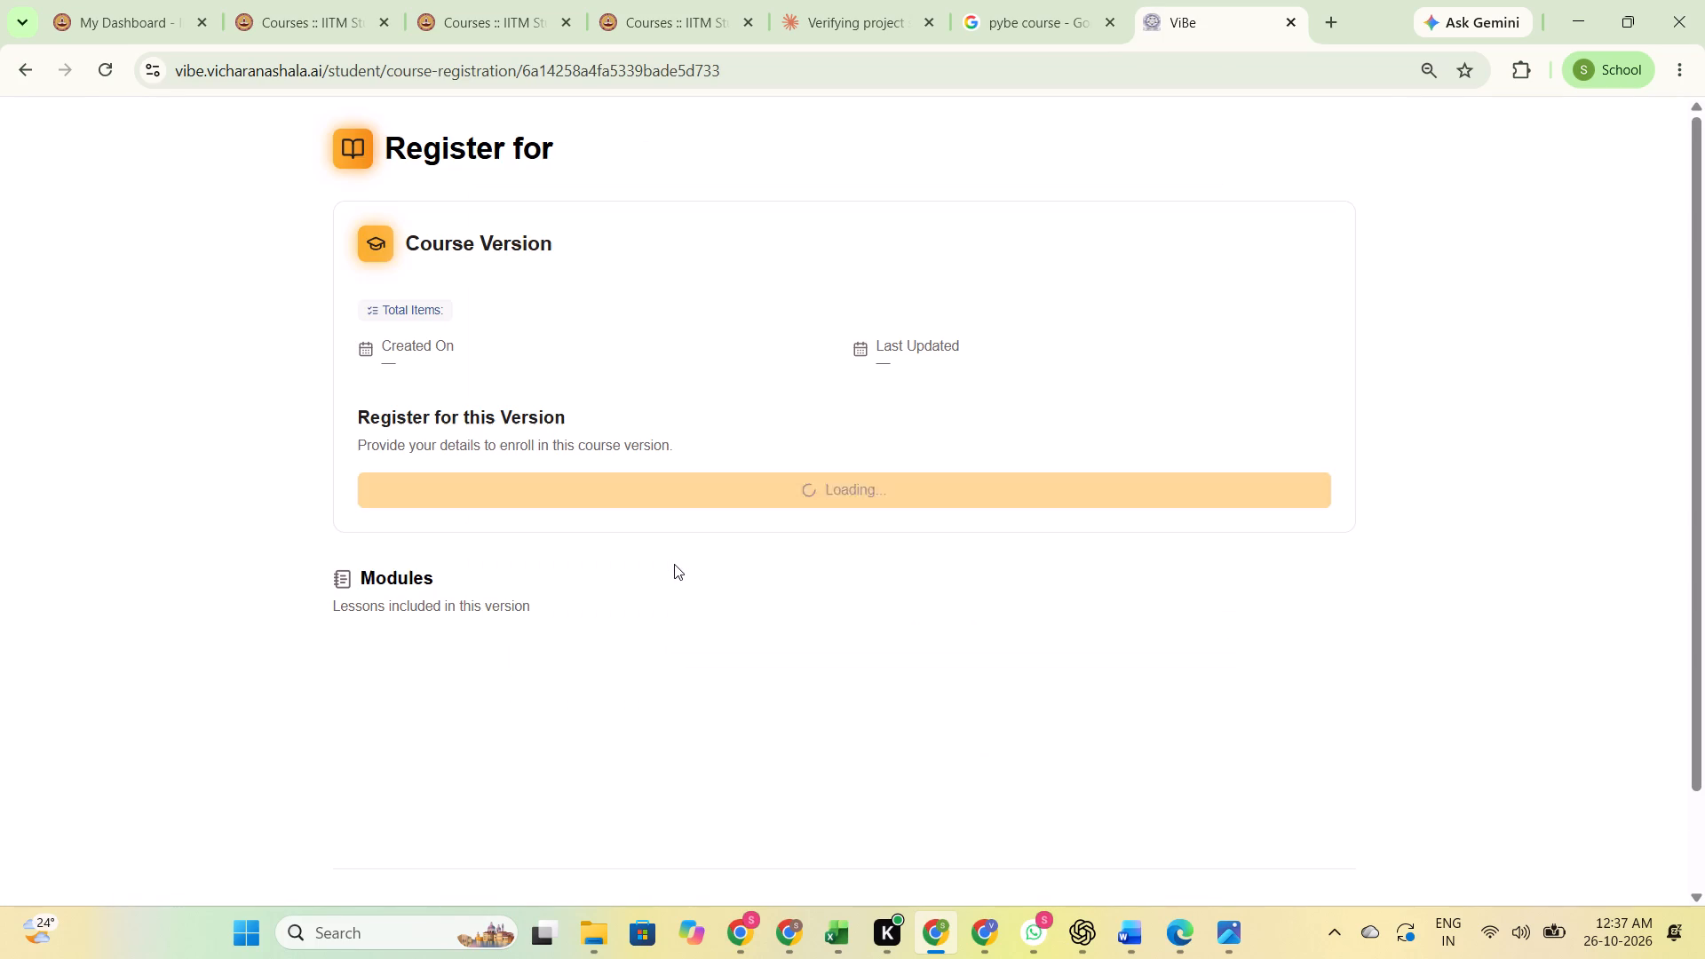
scroll(674, 564, up, 1)
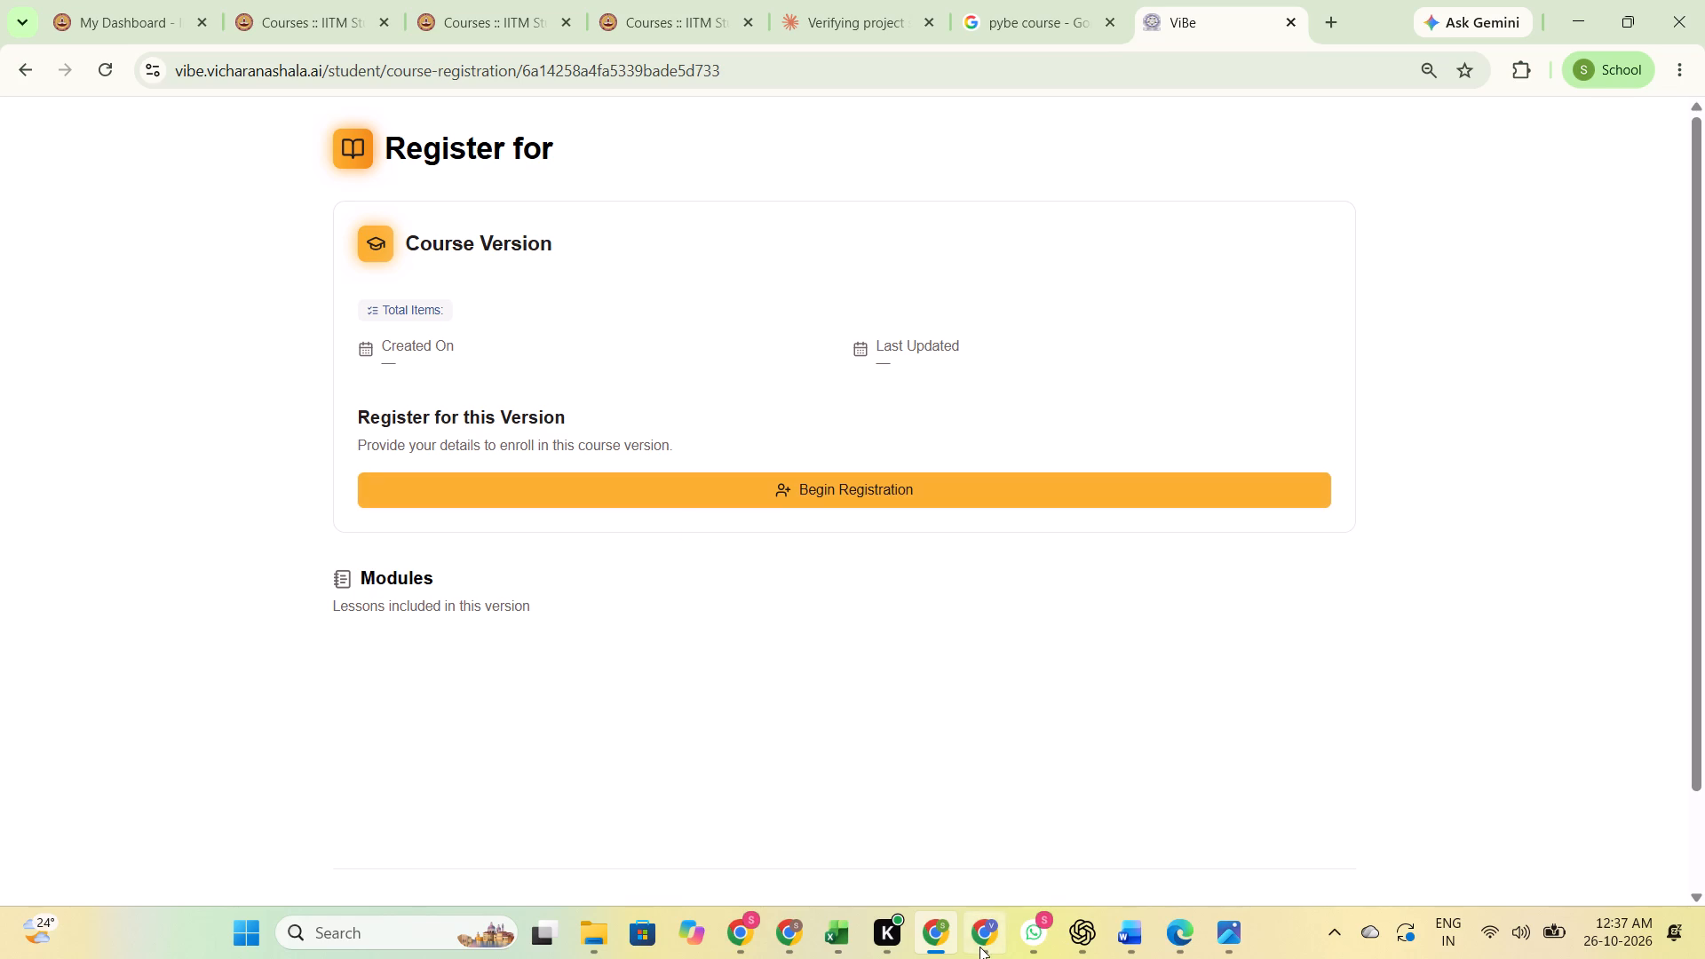
click(969, 285)
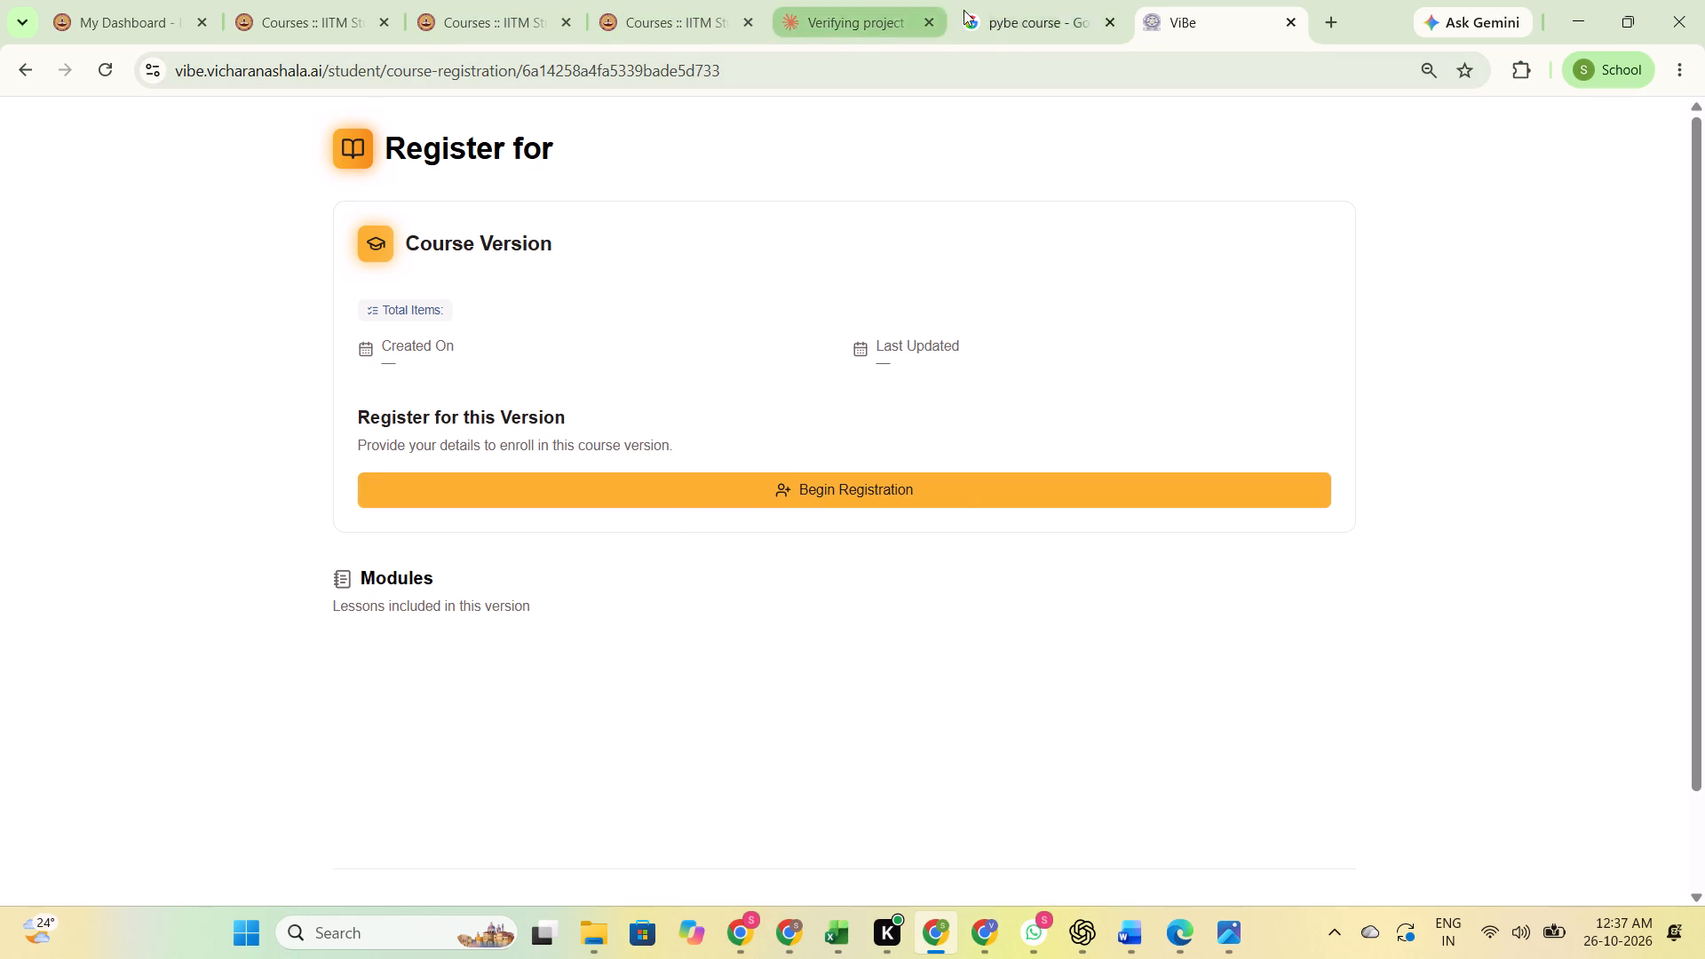
Return to the Yaksha AA chat on samagama.in and send "i already completed these course i want to to the dashbaord".
scroll(543, 341, right, 6)
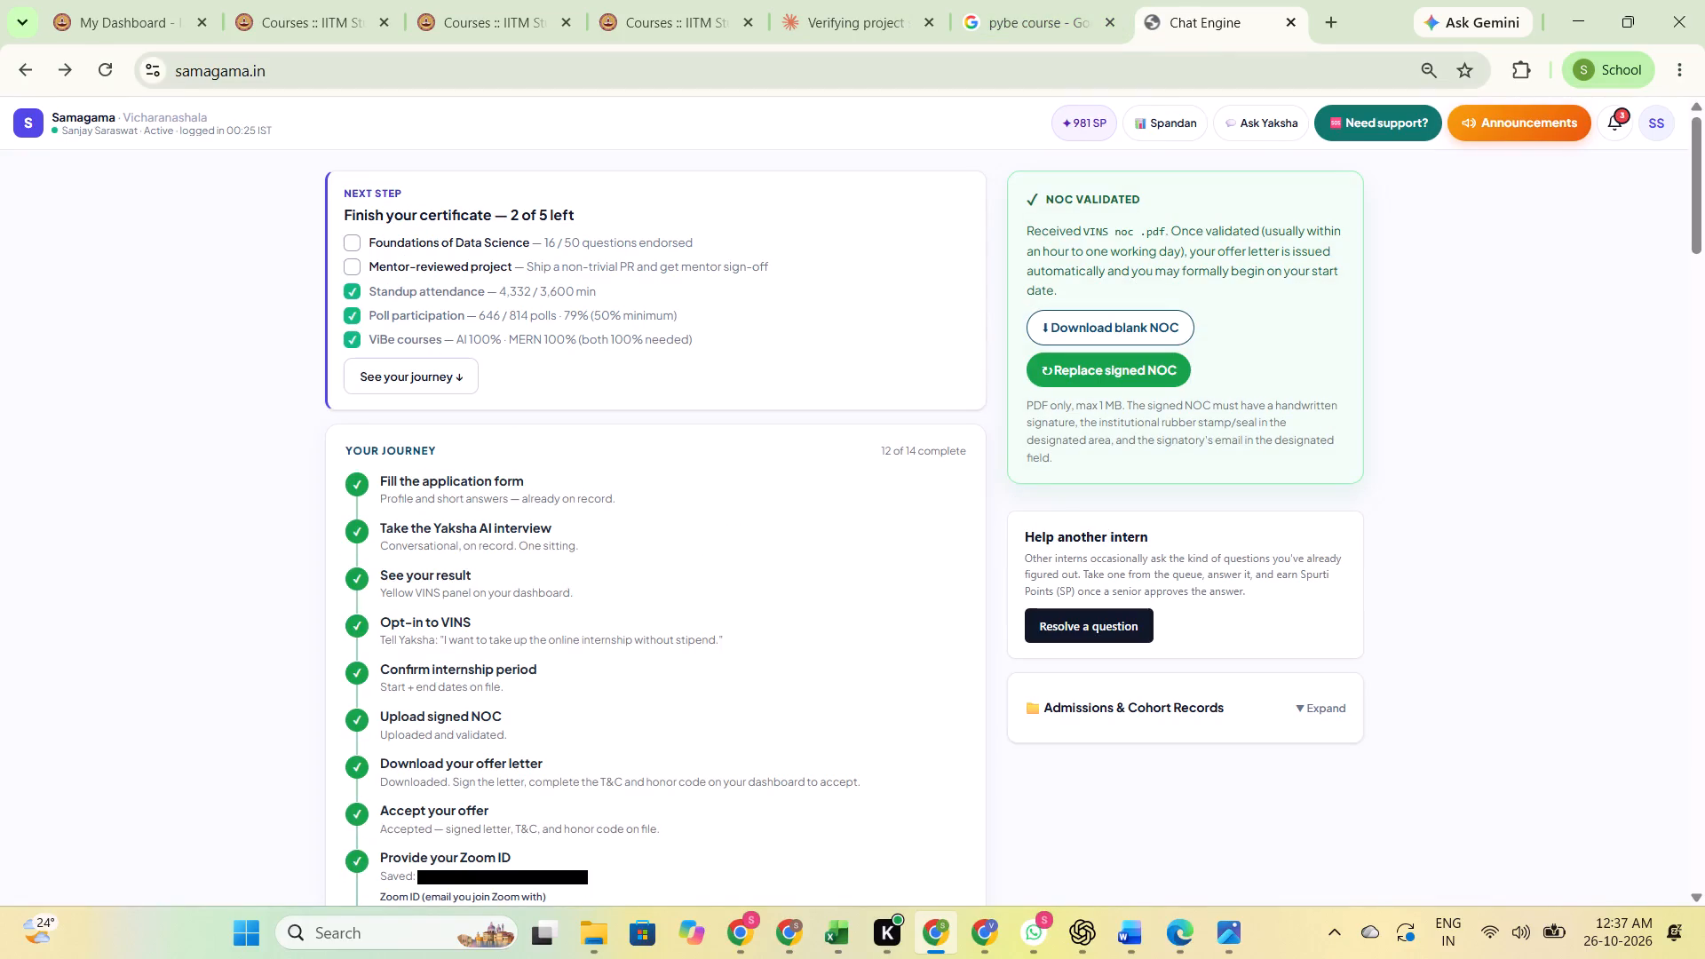
click(1272, 128)
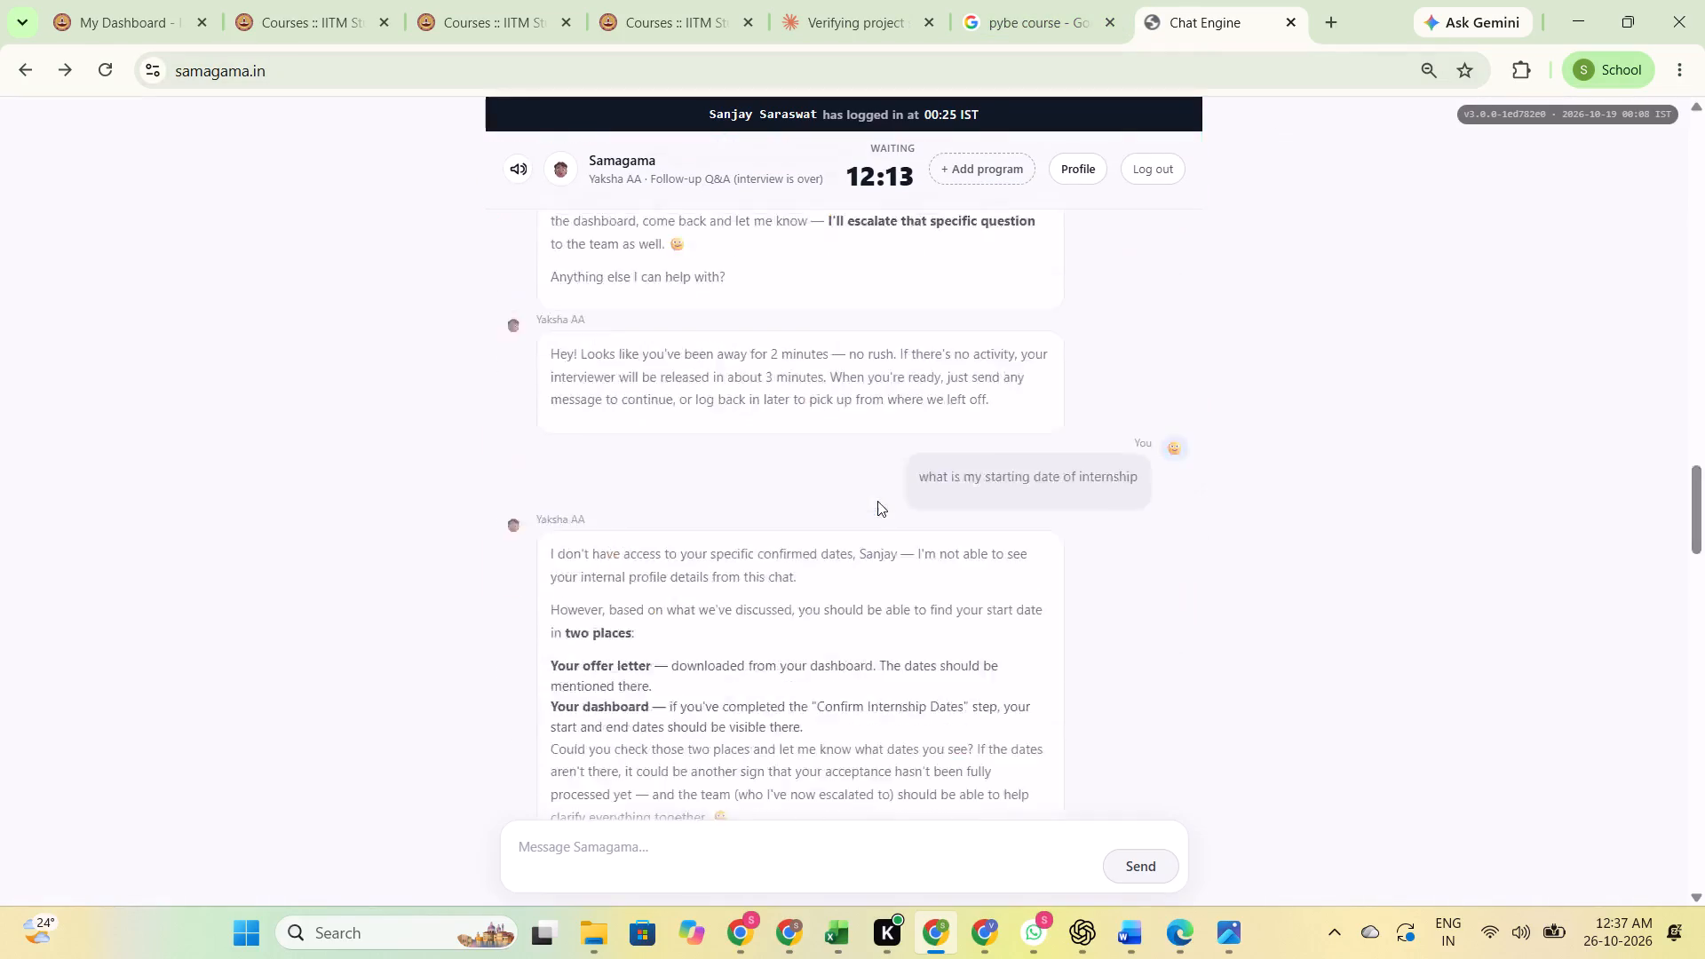
scroll(877, 501, down, 2)
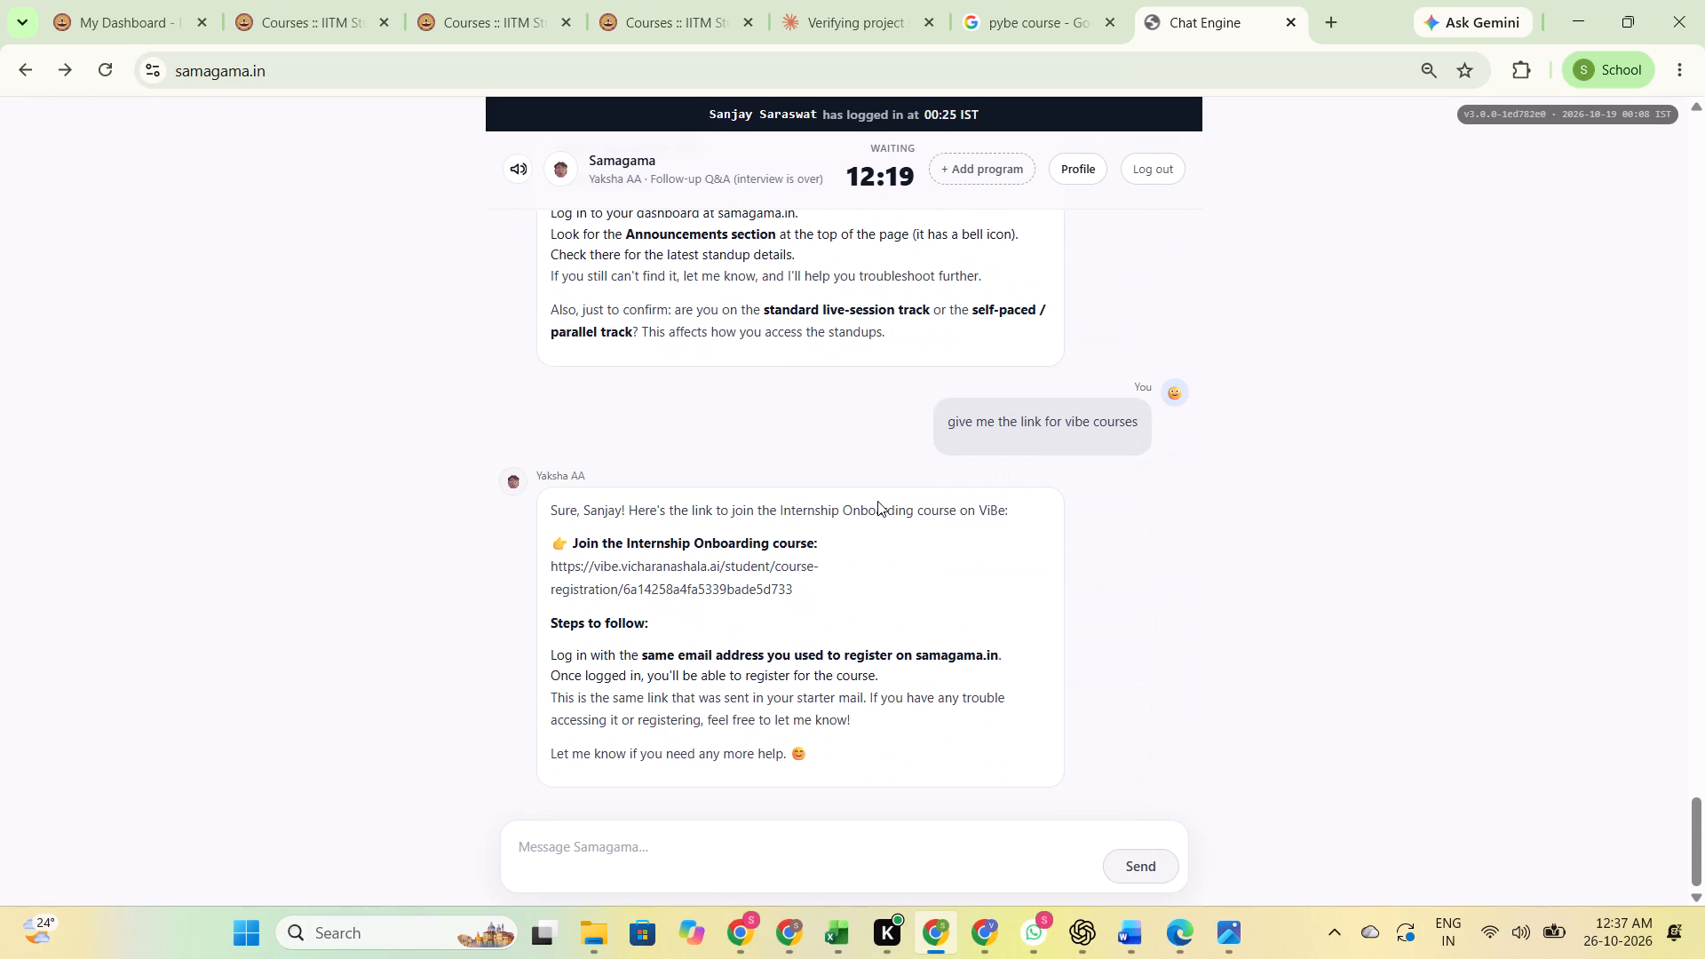
click(700, 848)
text(i already completed these course)
key(space)
text(i want to to the dashba)
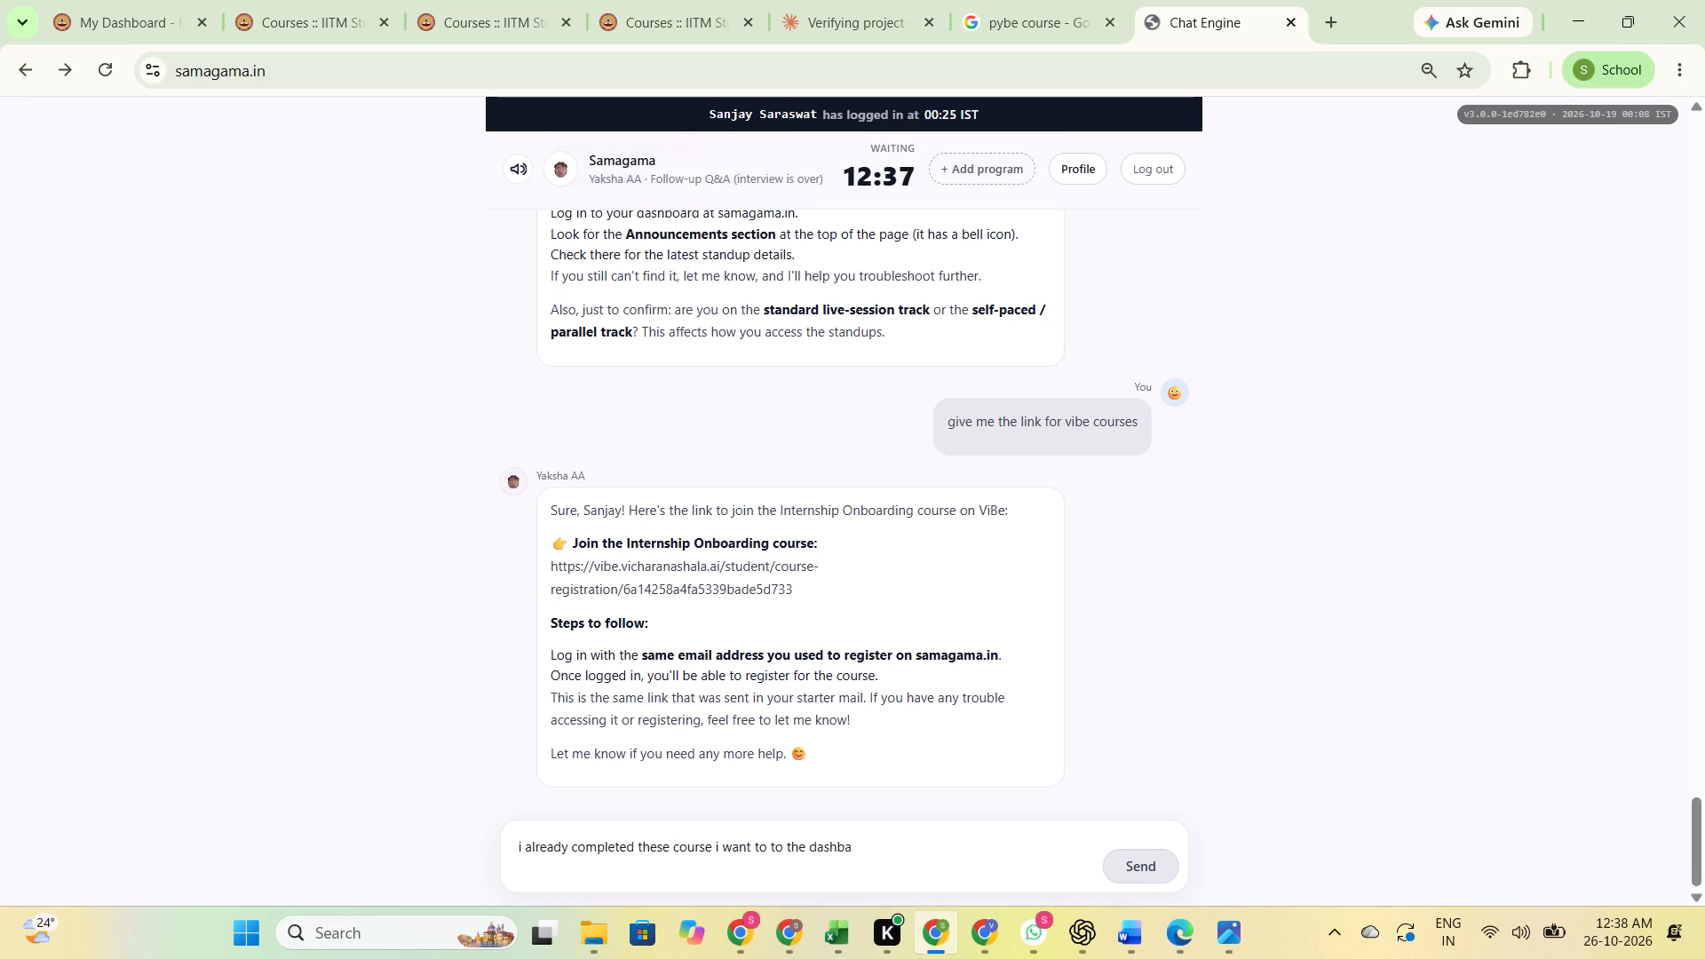
text(ord)
key(space)
key(Return)
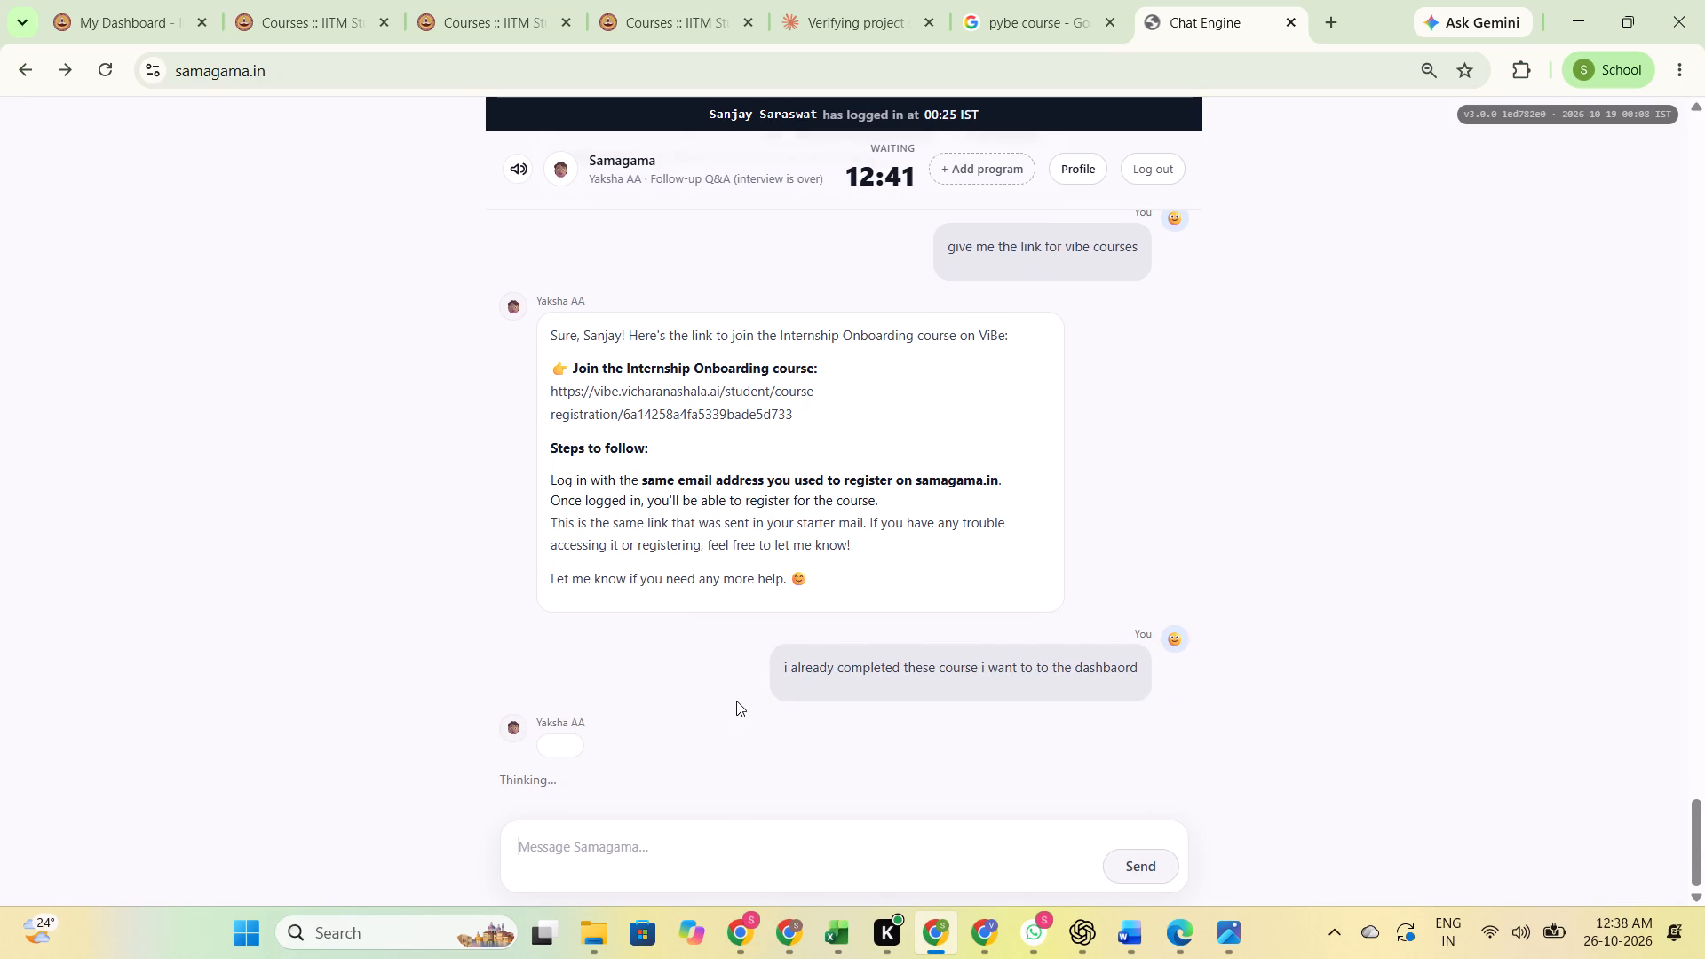
scroll(736, 701, down, 2)
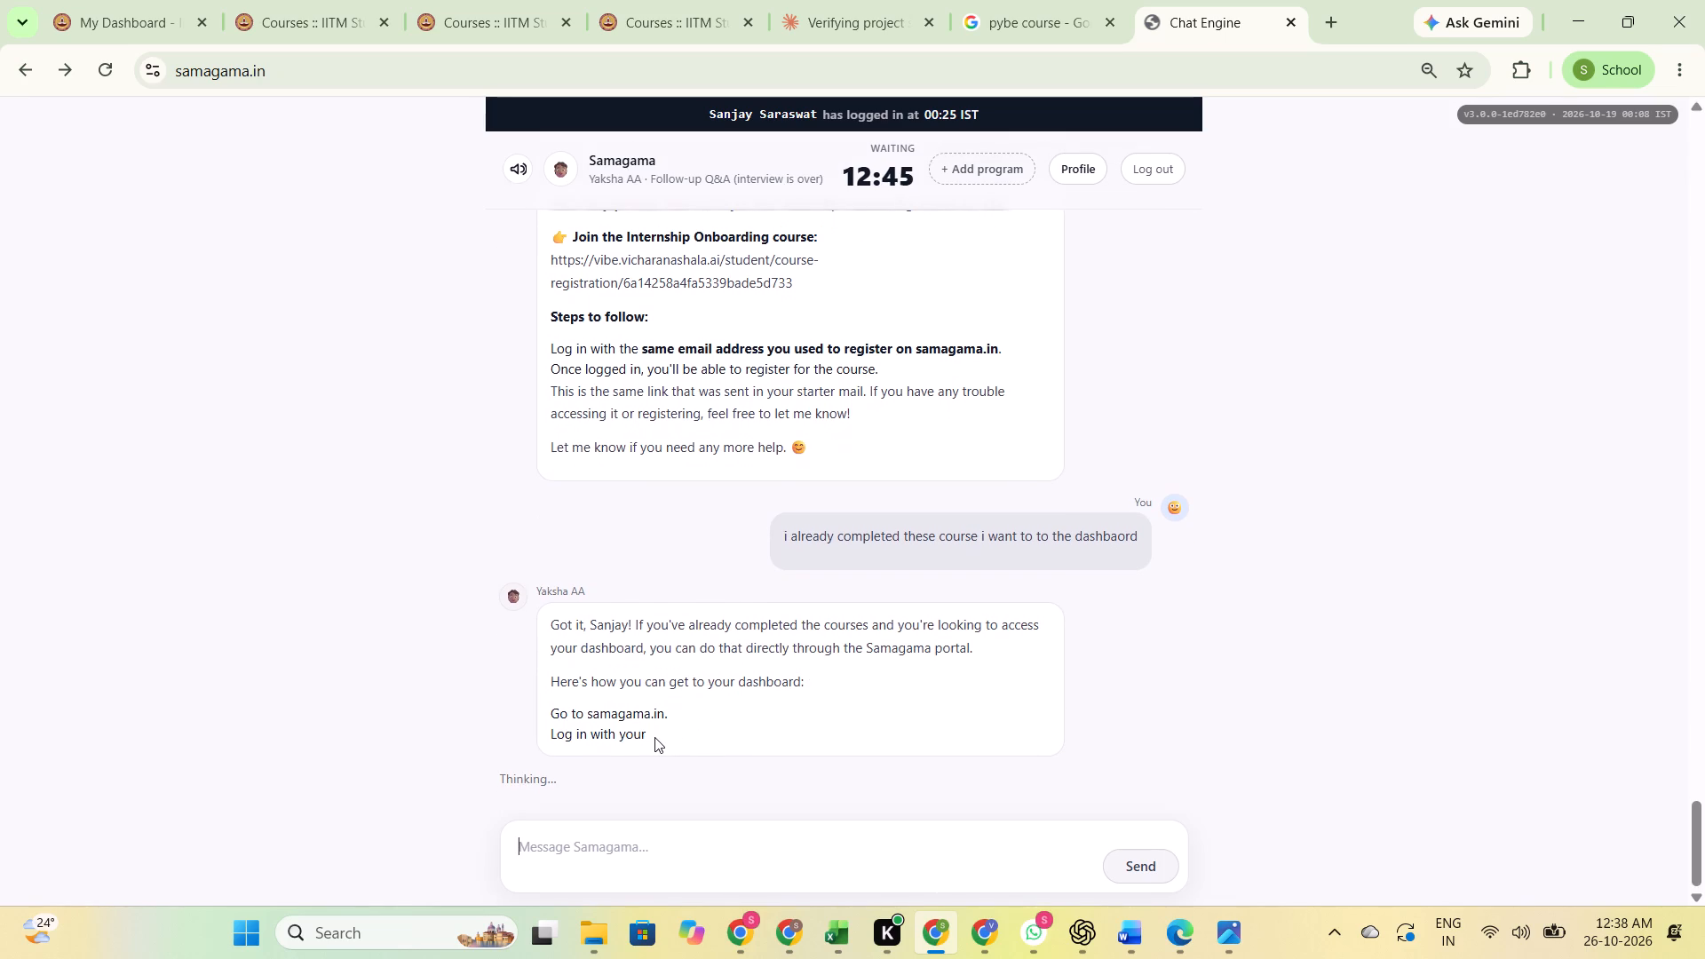
click(587, 858)
text(on)
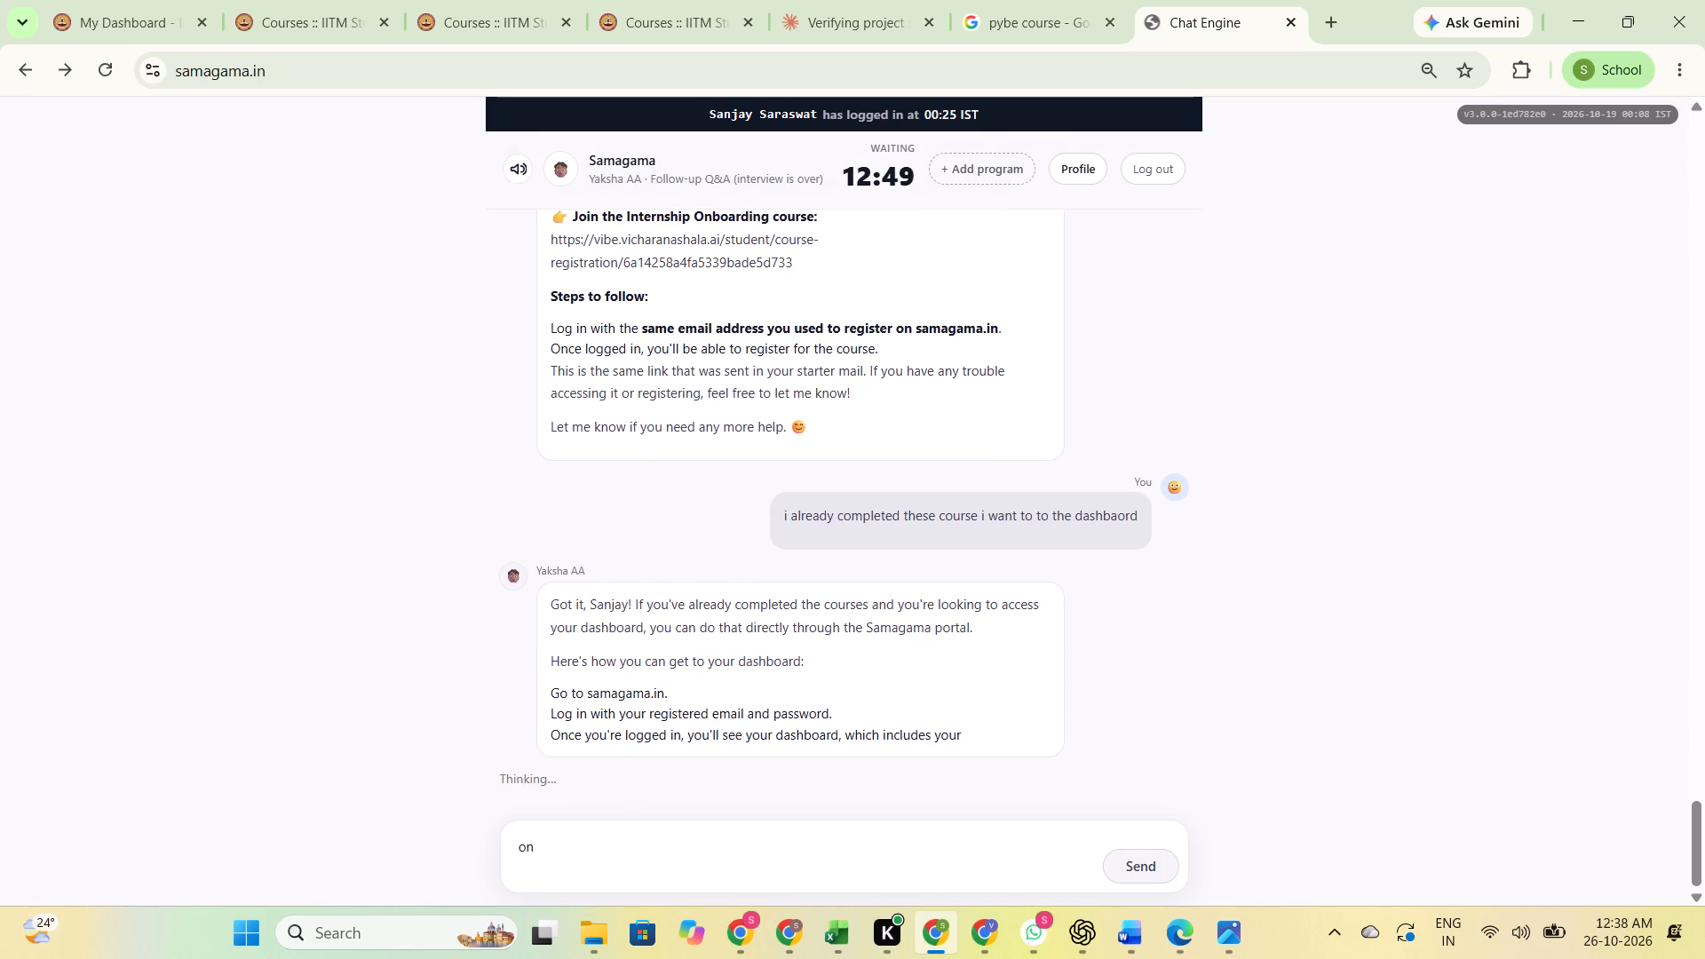
key(BackSpace)
key(BackSpace)
key(BackSpace)
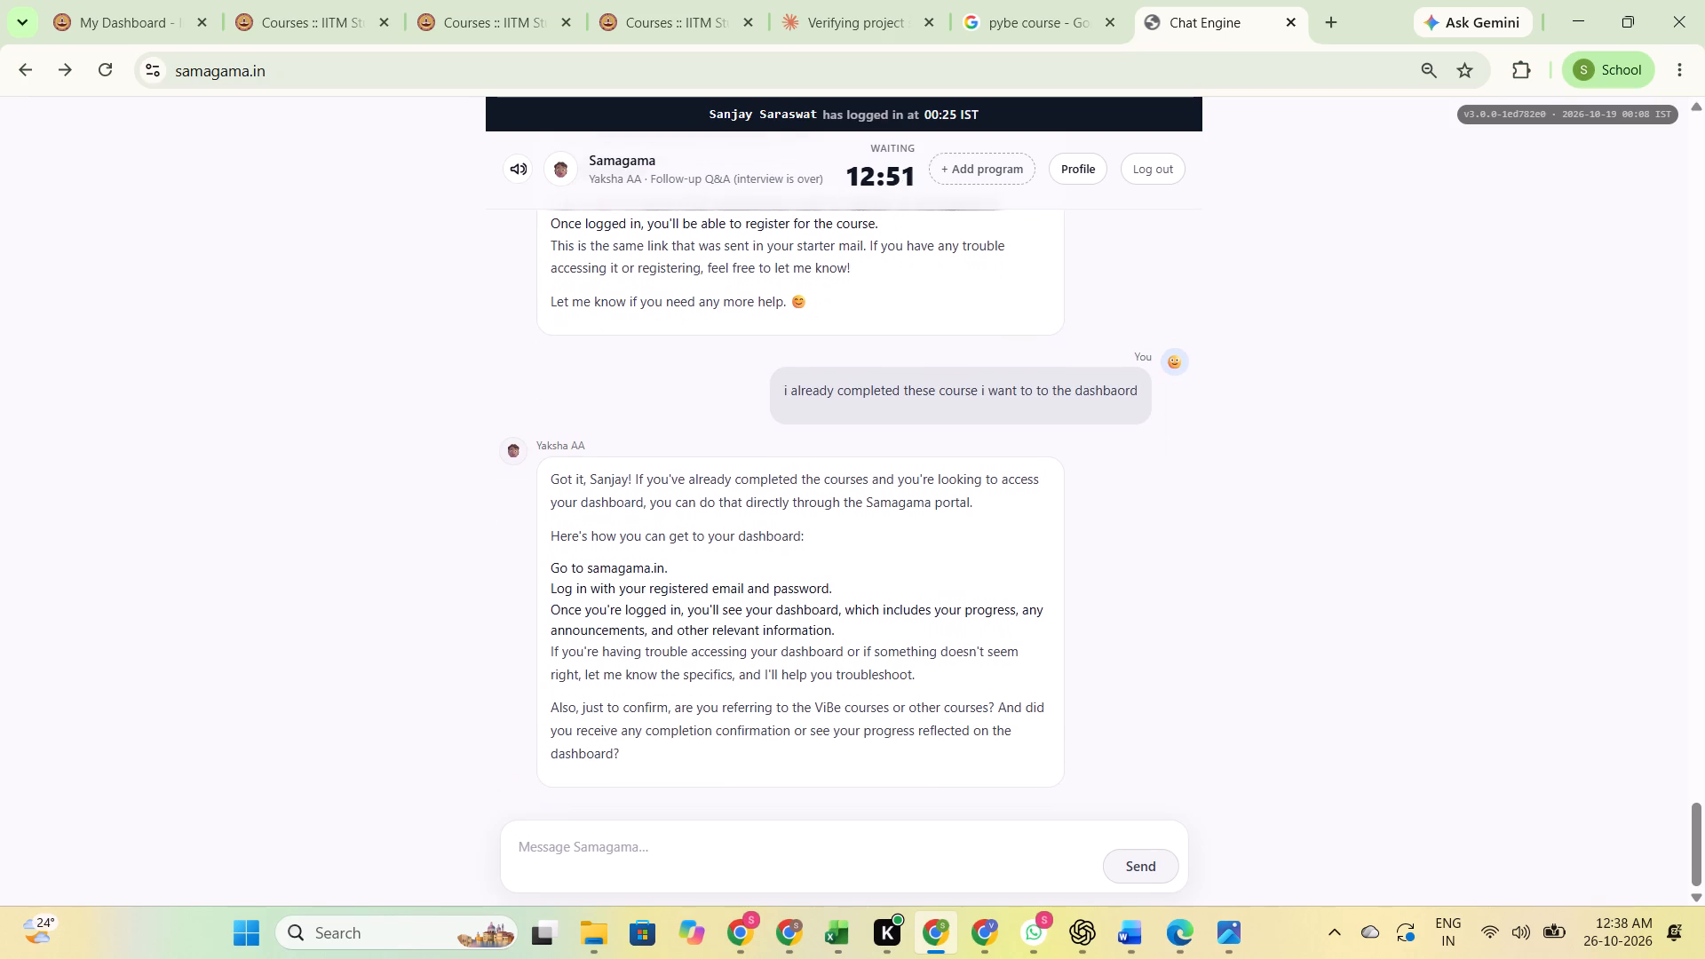
text(on)
key(space)
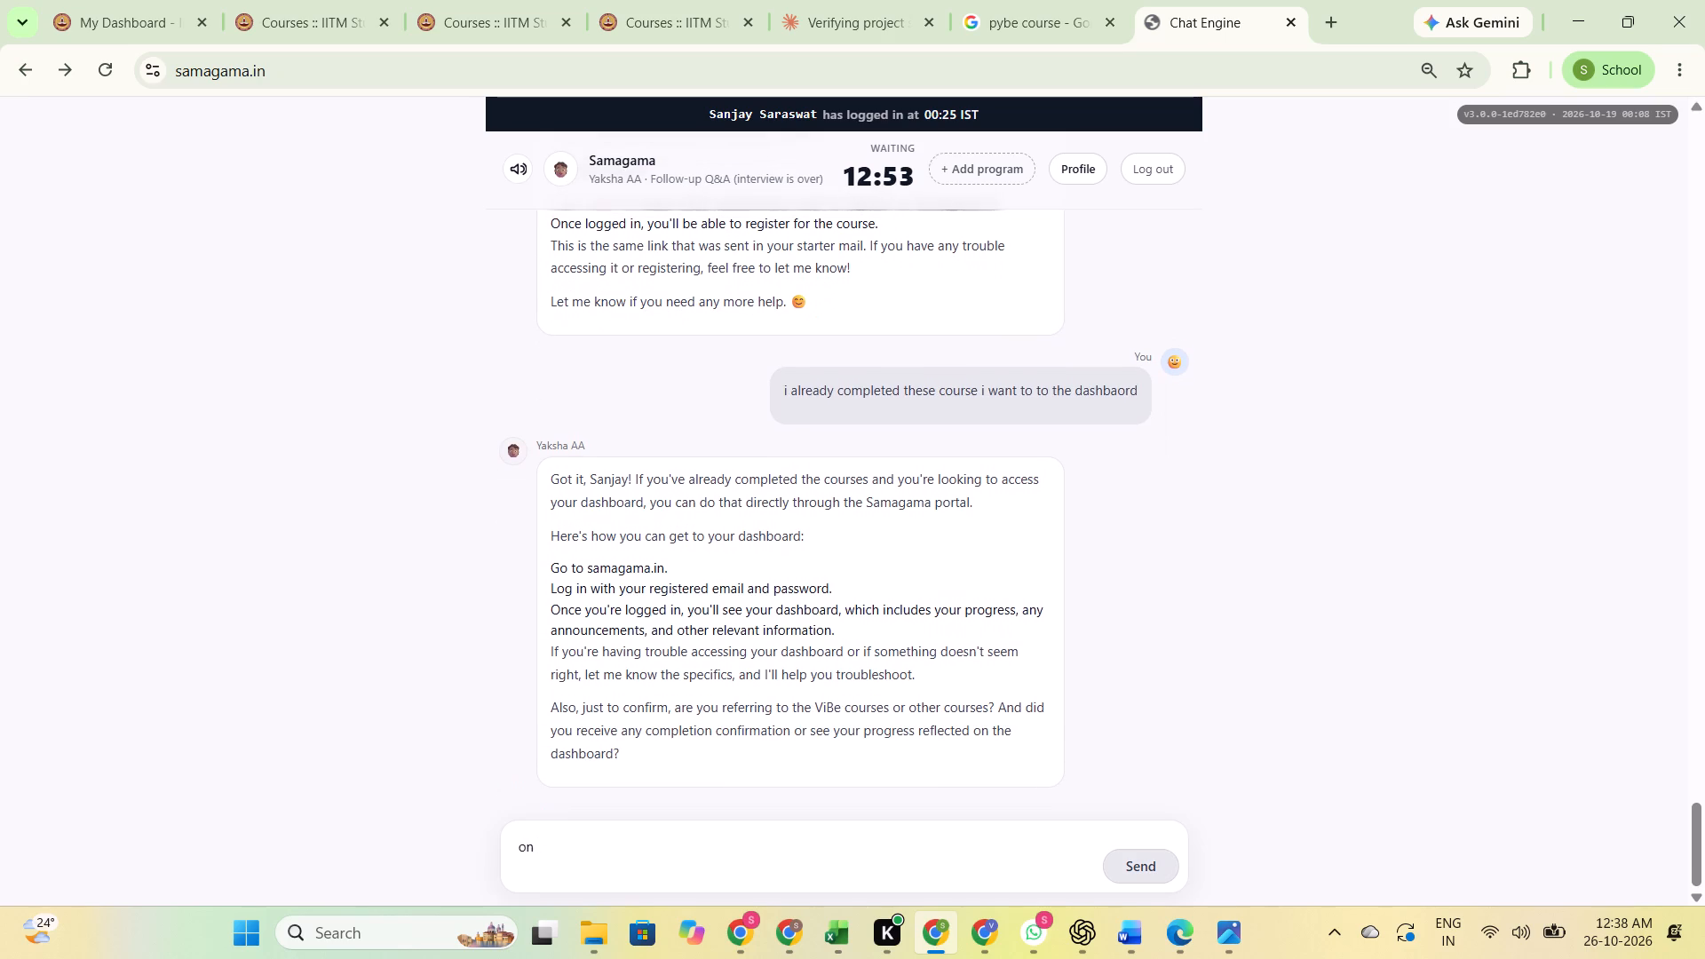
text(vide)
key(space)
key(BackSpace)
key(BackSpace)
key(BackSpace)
text(be)
key(space)
text(das)
text(oard whre)
key(space)
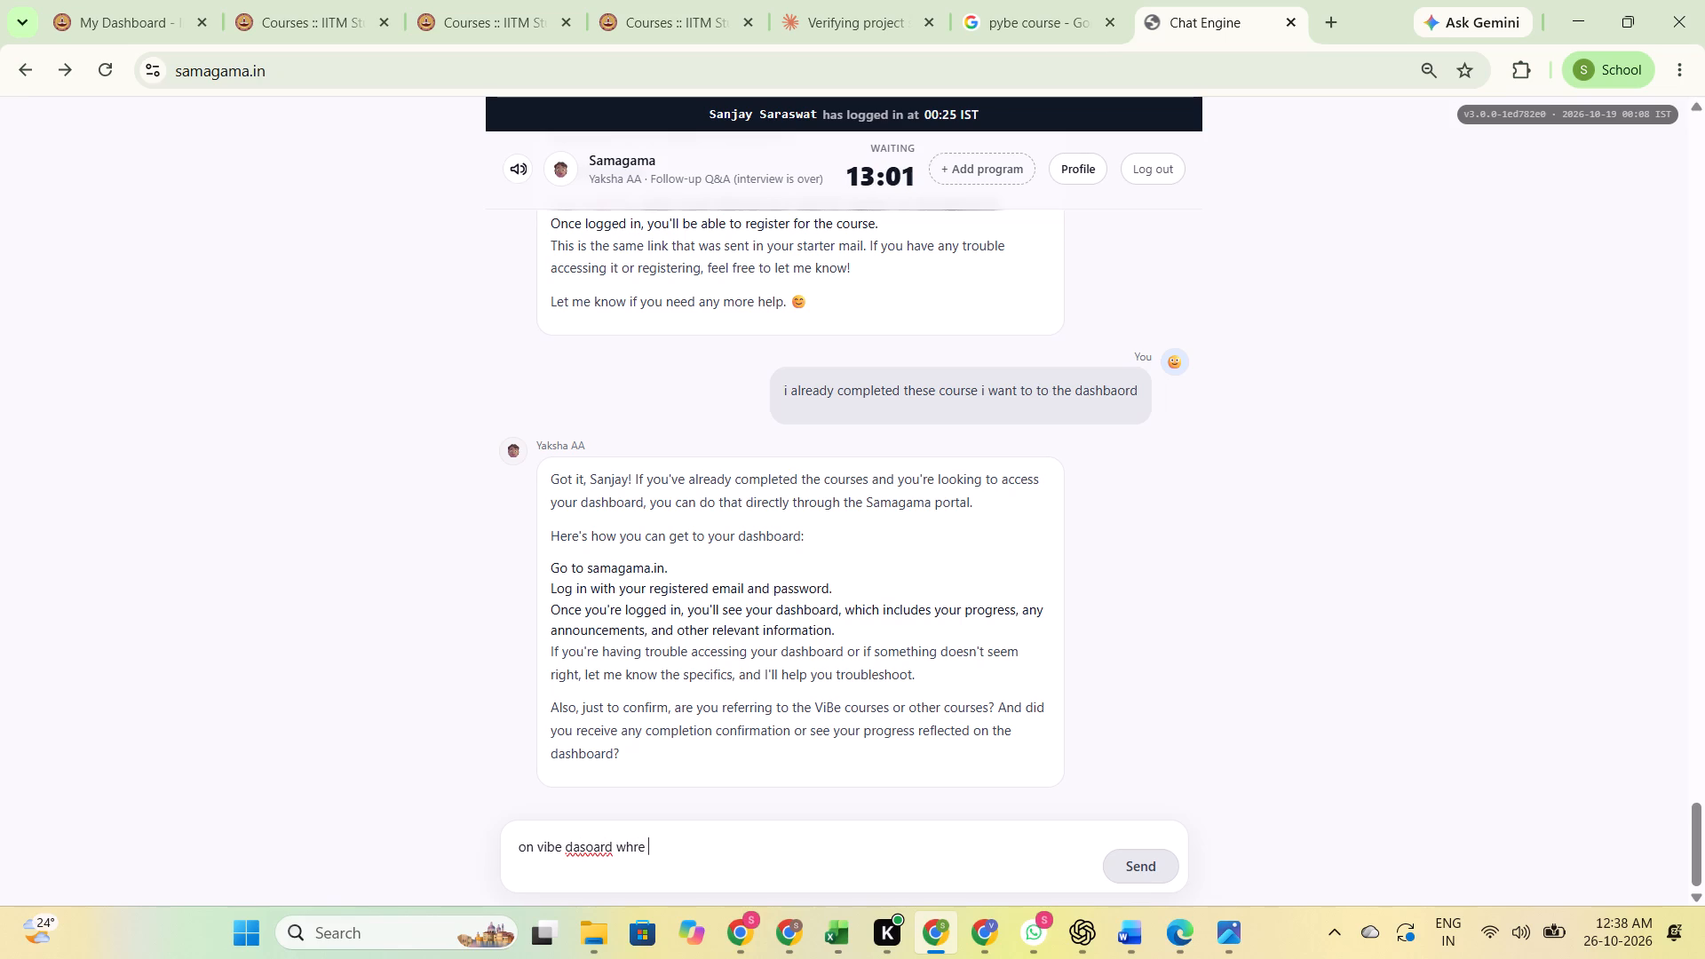
key(BackSpace)
key(BackSpace)
key(BackSpace)
key(BackSpace)
key(BackSpace)
key(BackSpace)
key(BackSpace)
key(BackSpace)
key(BackSpace)
key(BackSpace)
key(BackSpace)
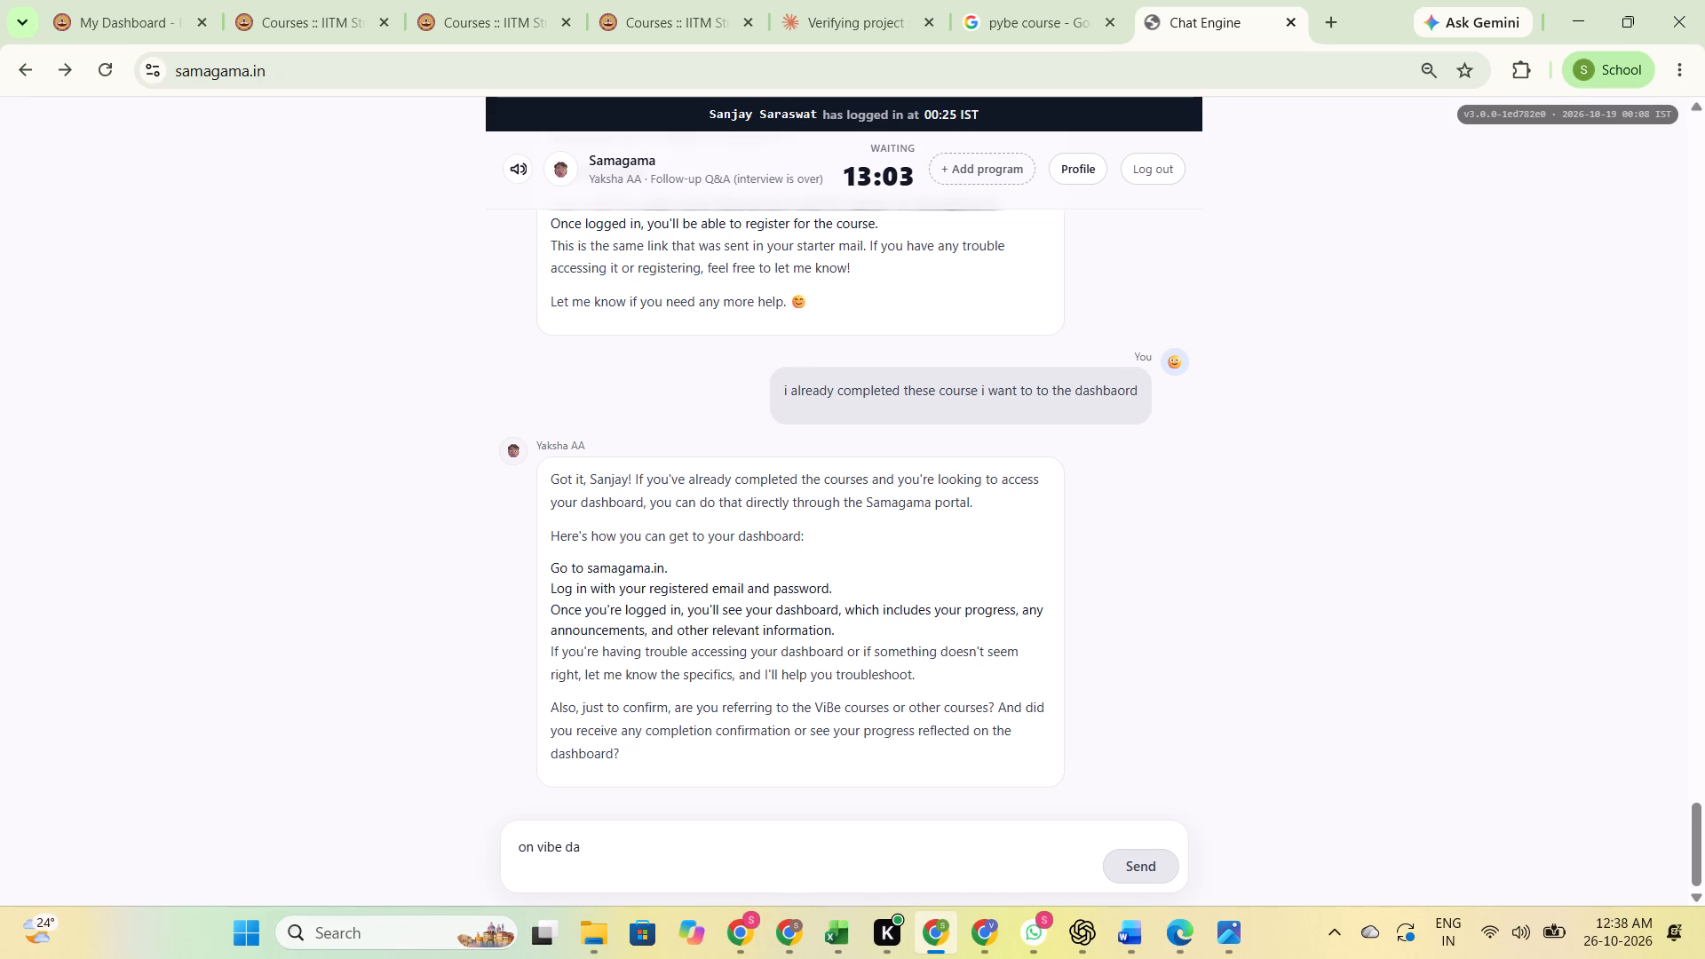
text(shboard whr)
key(BackSpace)
text(ere i can see)
key(space)
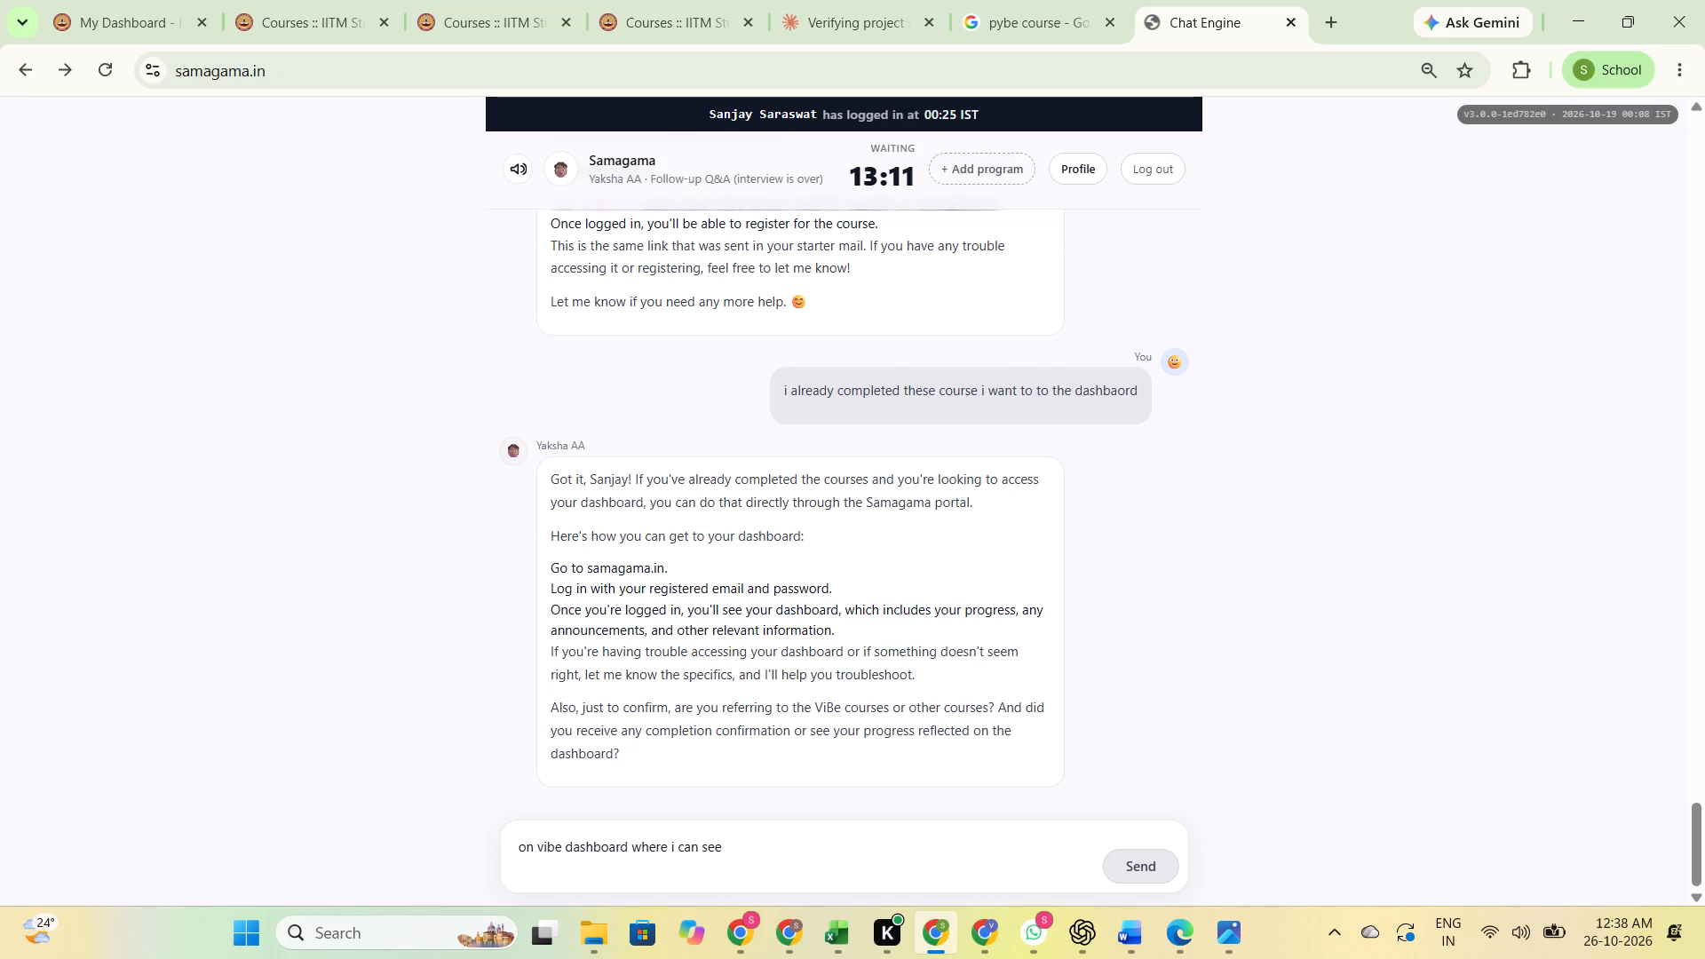
text(my courses)
key(Return)
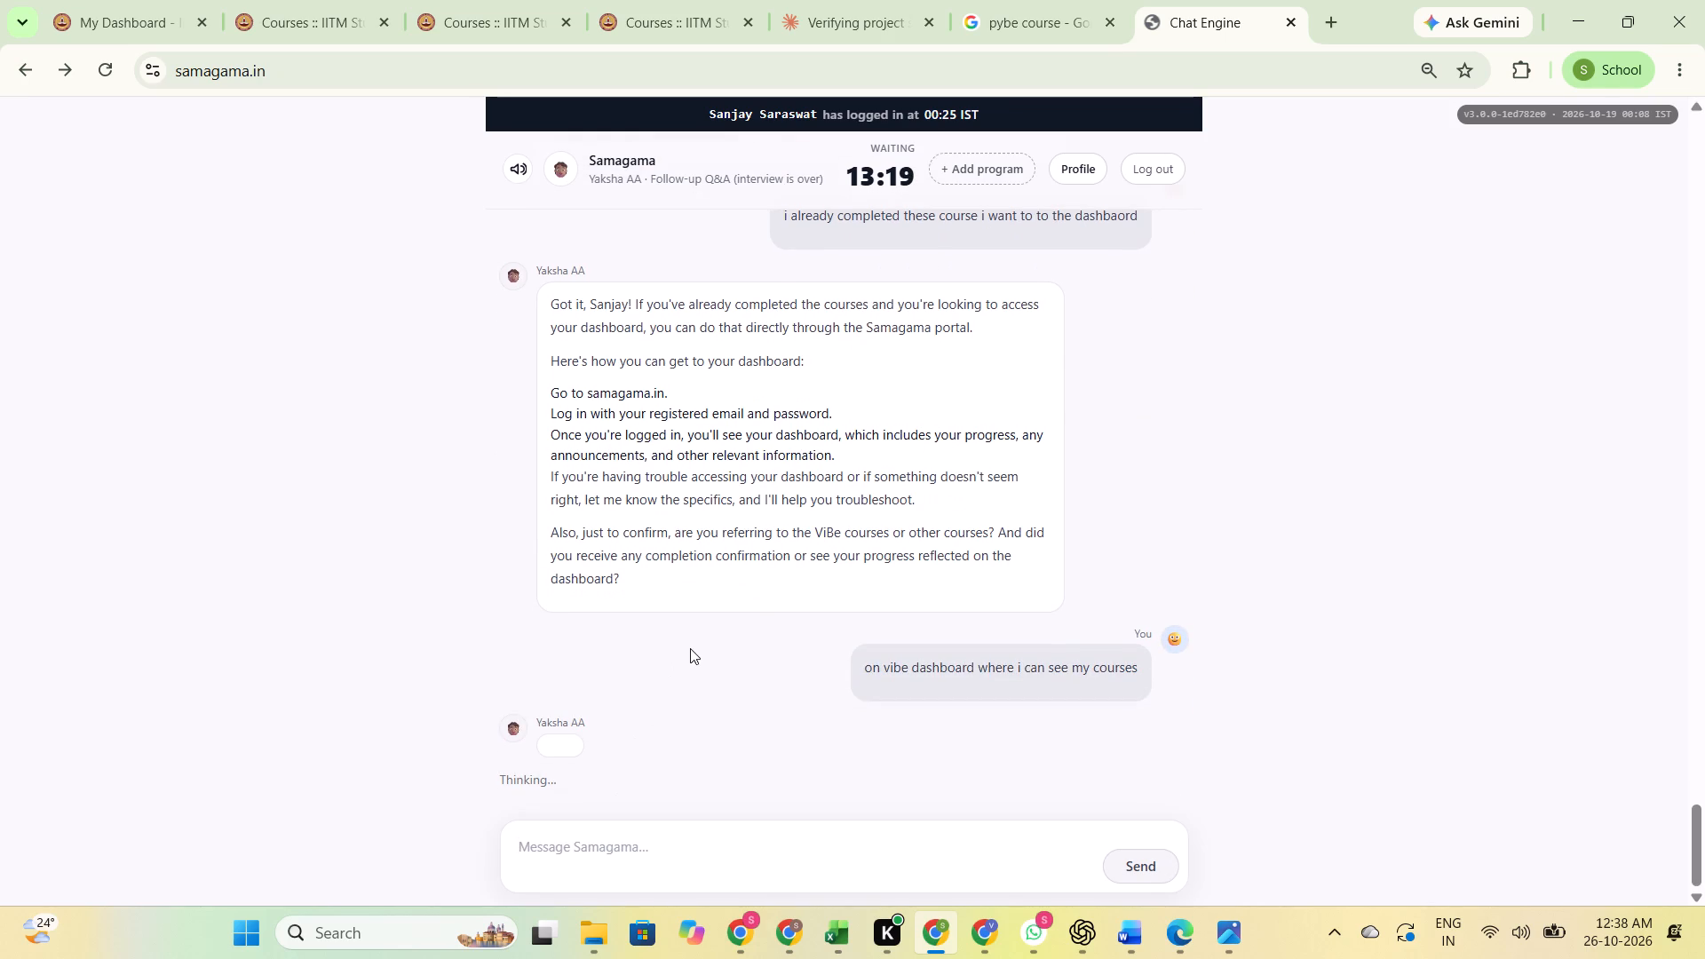
Read the reply, open the ViBe site from its login link and dismiss the feedback survey announcement.
scroll(690, 648, down, 1)
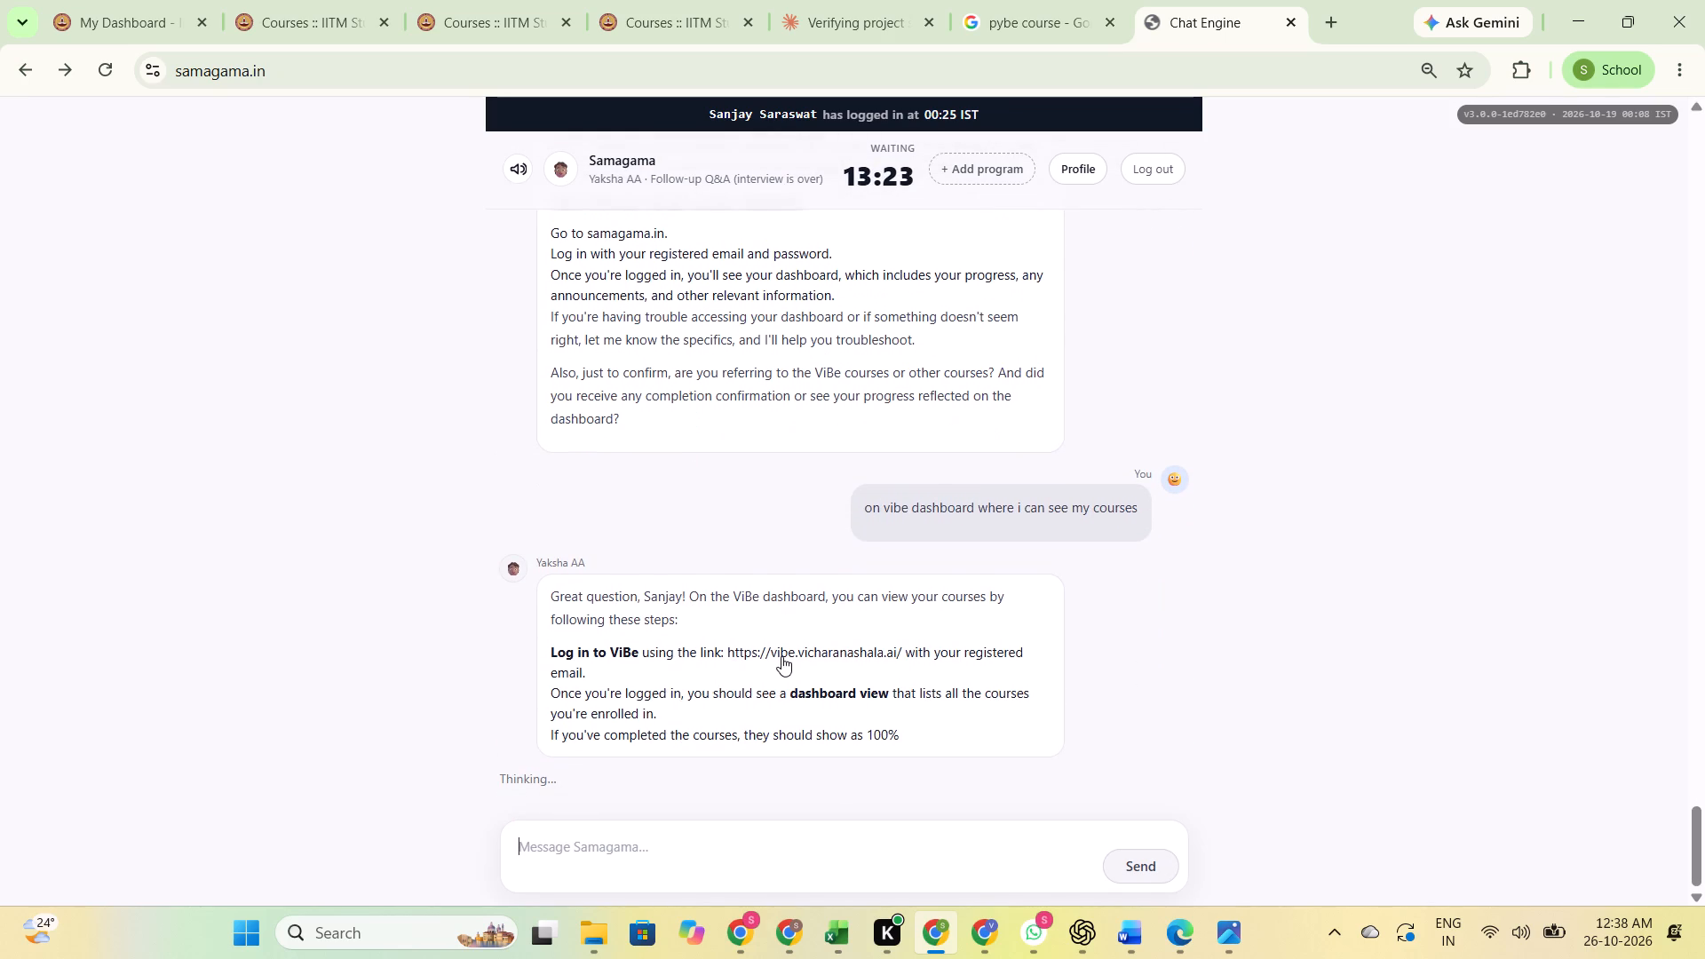
scroll(786, 614, up, 1)
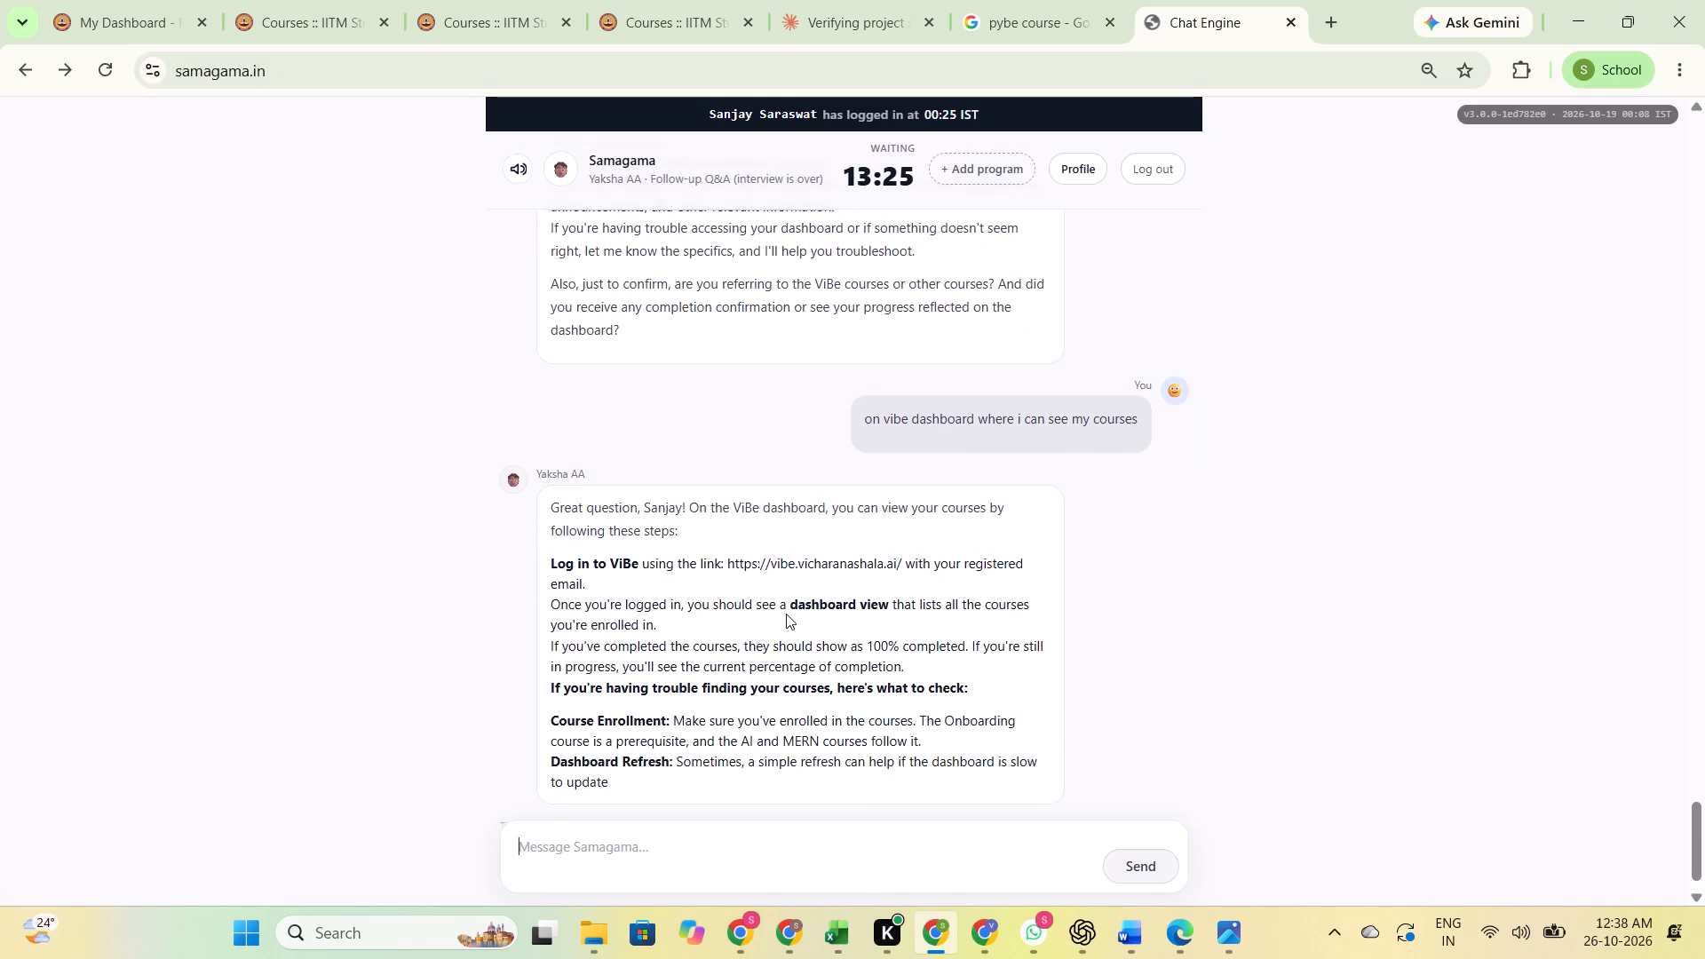
scroll(786, 614, up, 4)
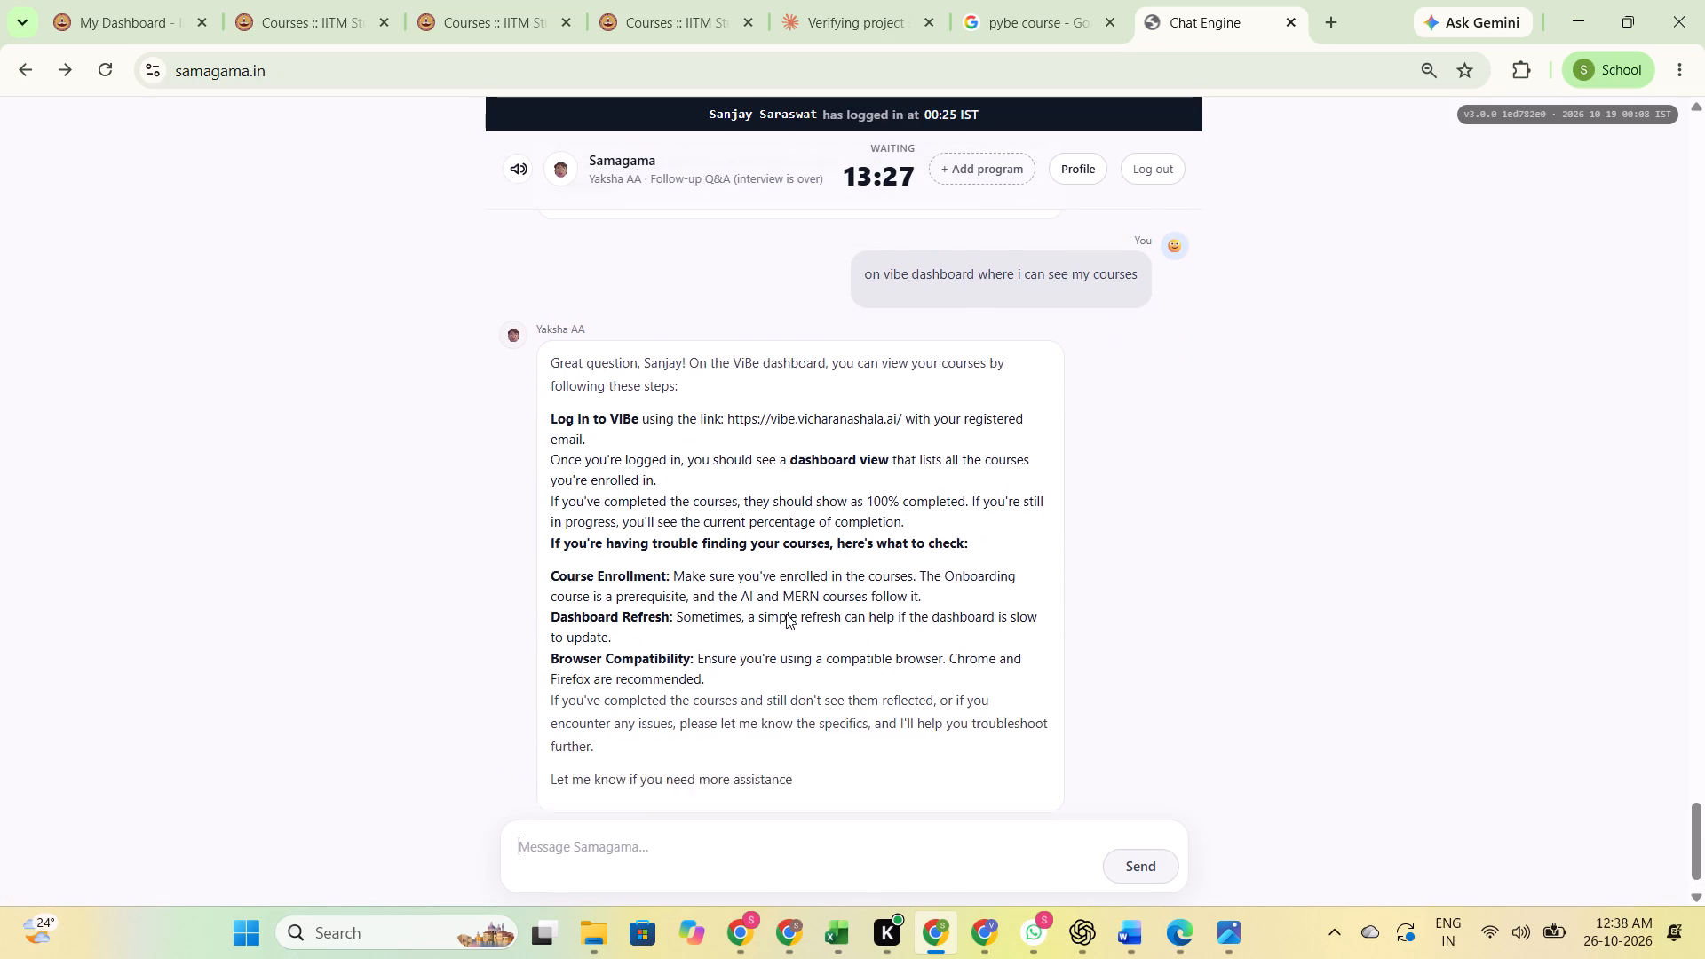
scroll(786, 614, up, 1)
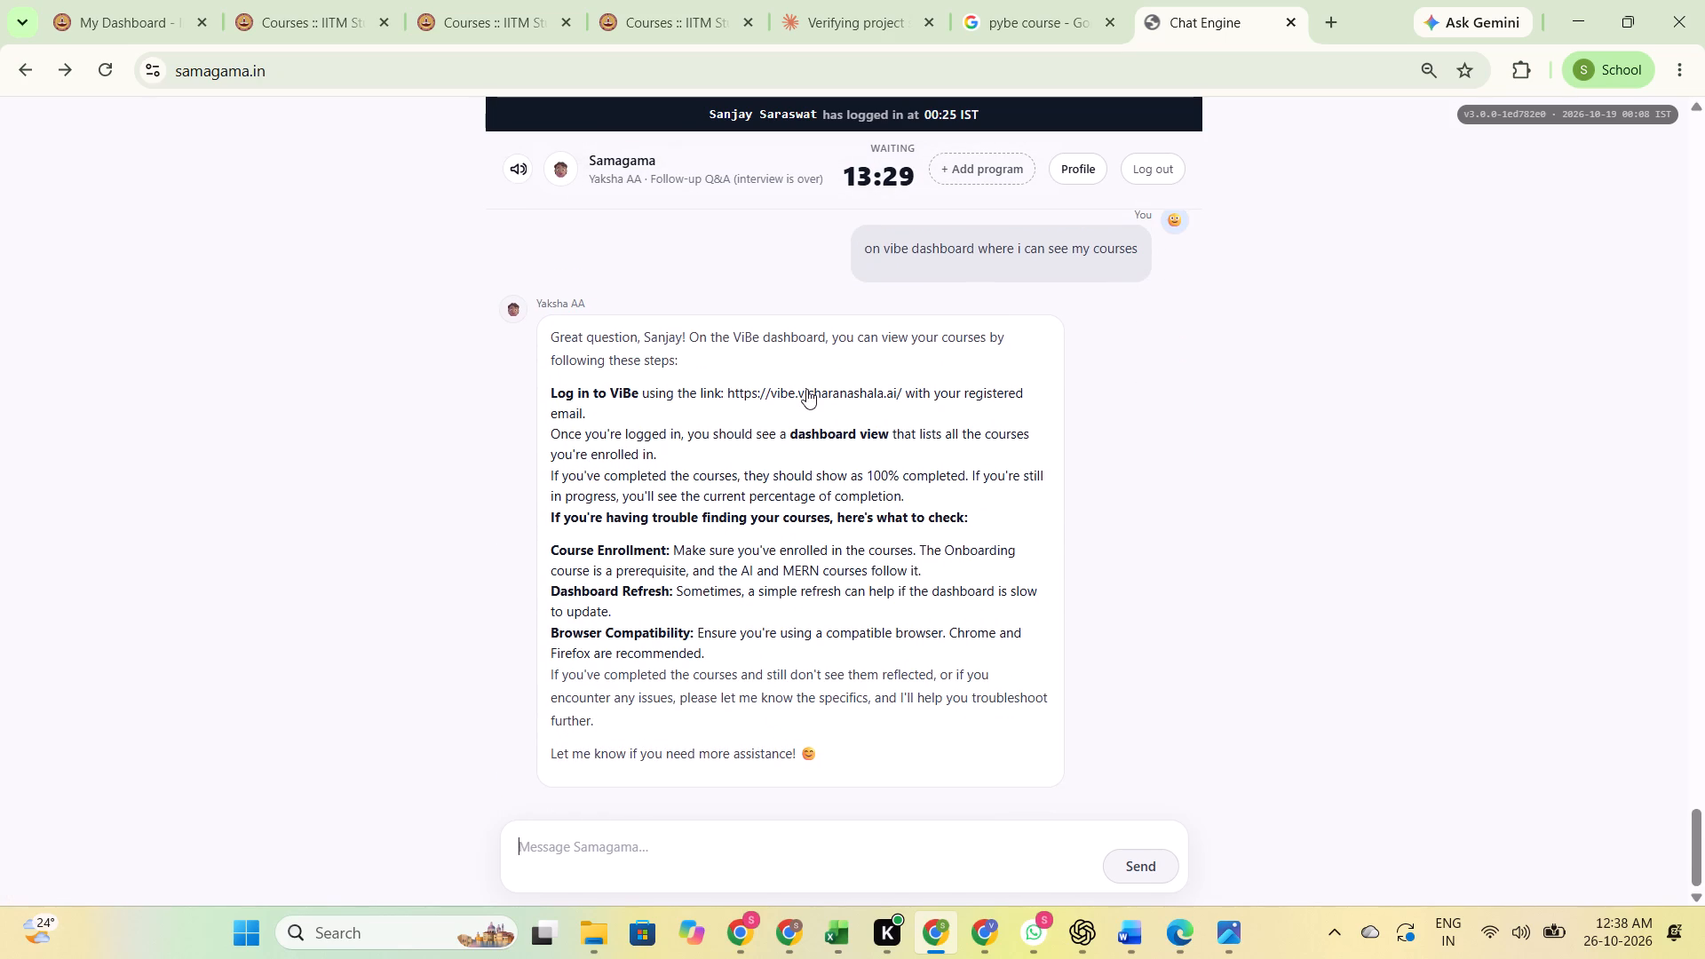
click(806, 389)
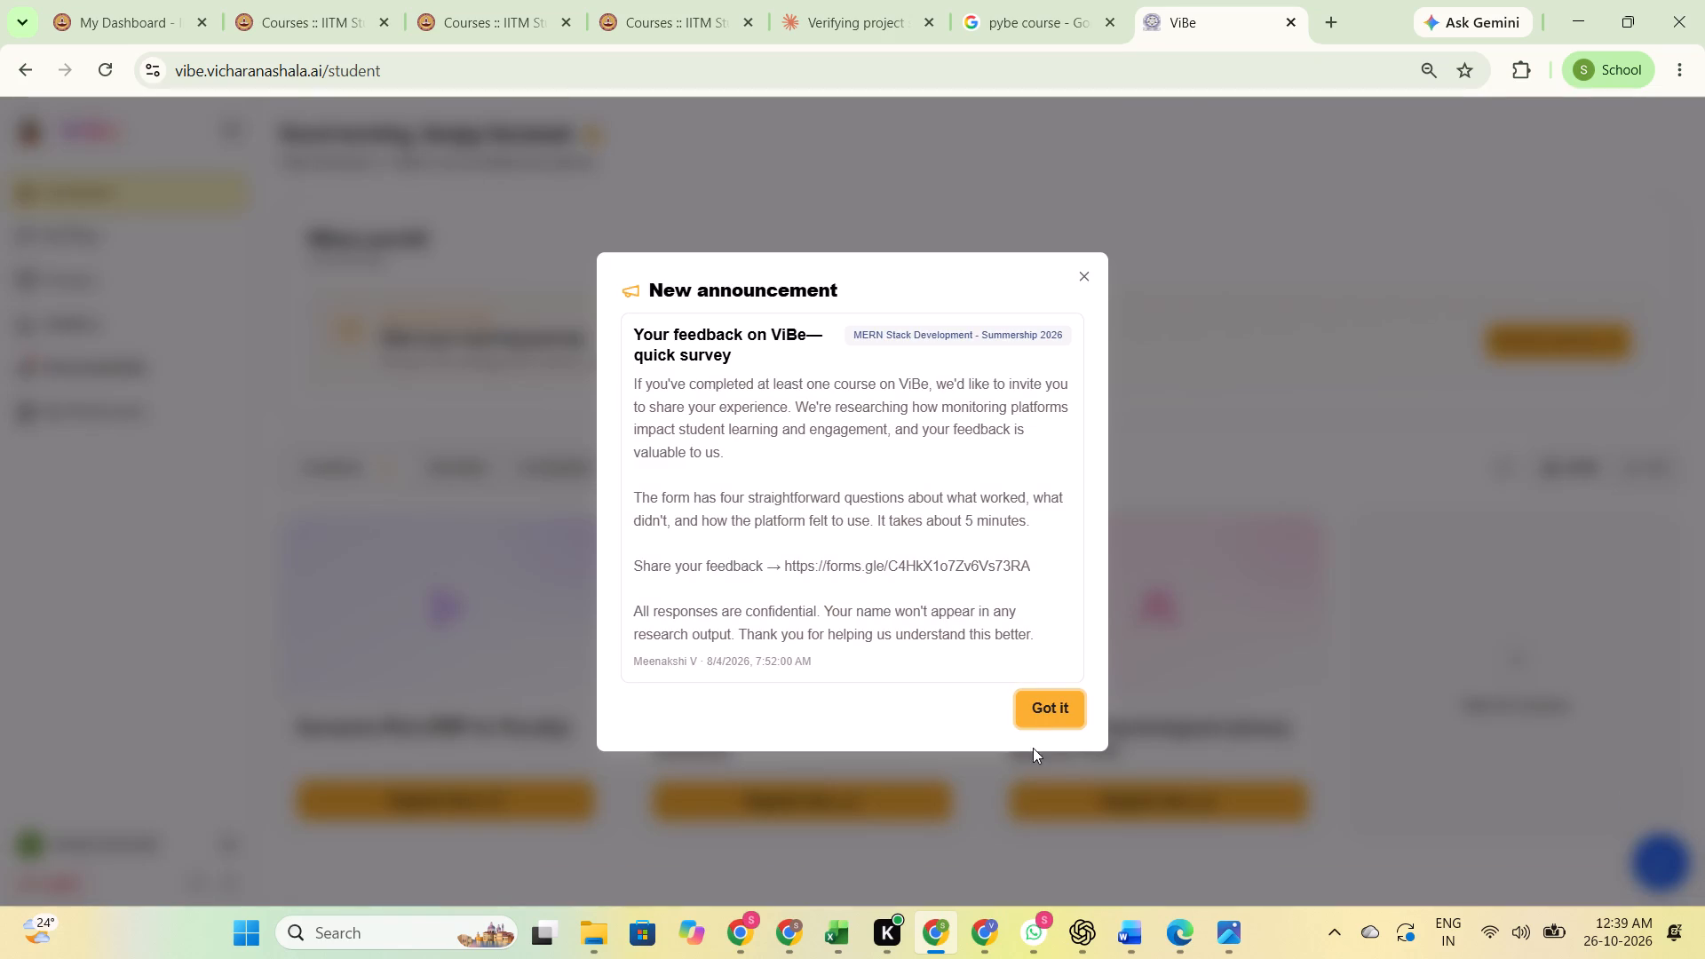
click(1047, 711)
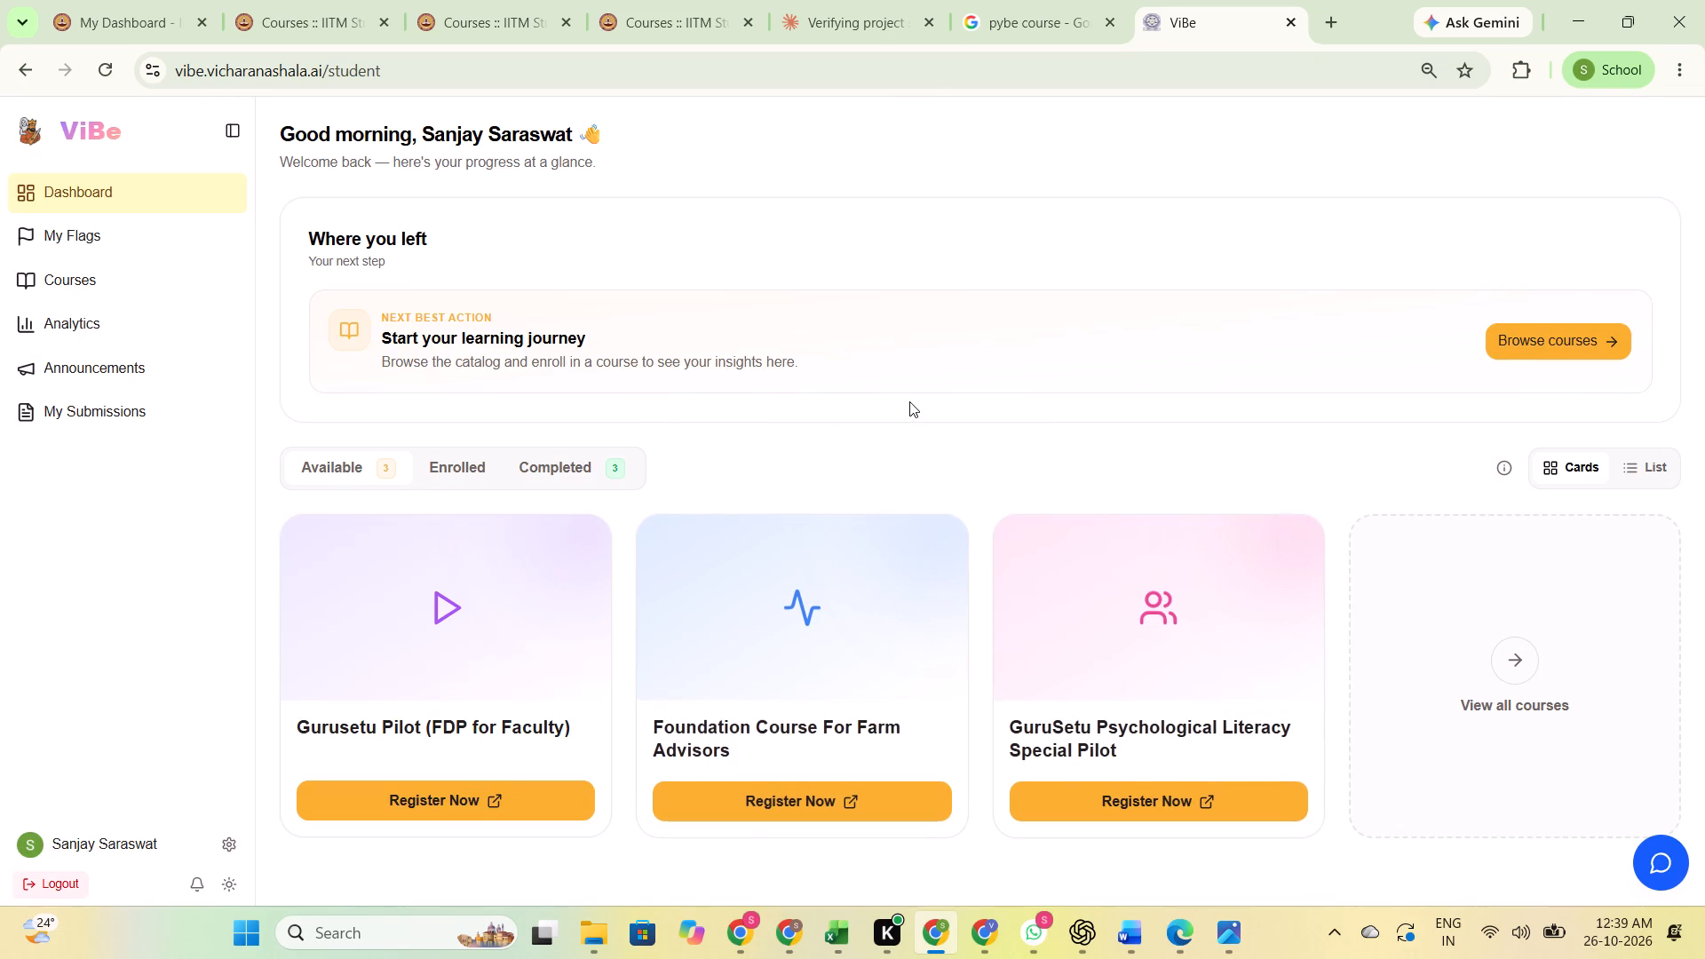
Open the My Courses page in ViBe to view the enrolled courses.
scroll(909, 401, up, 1)
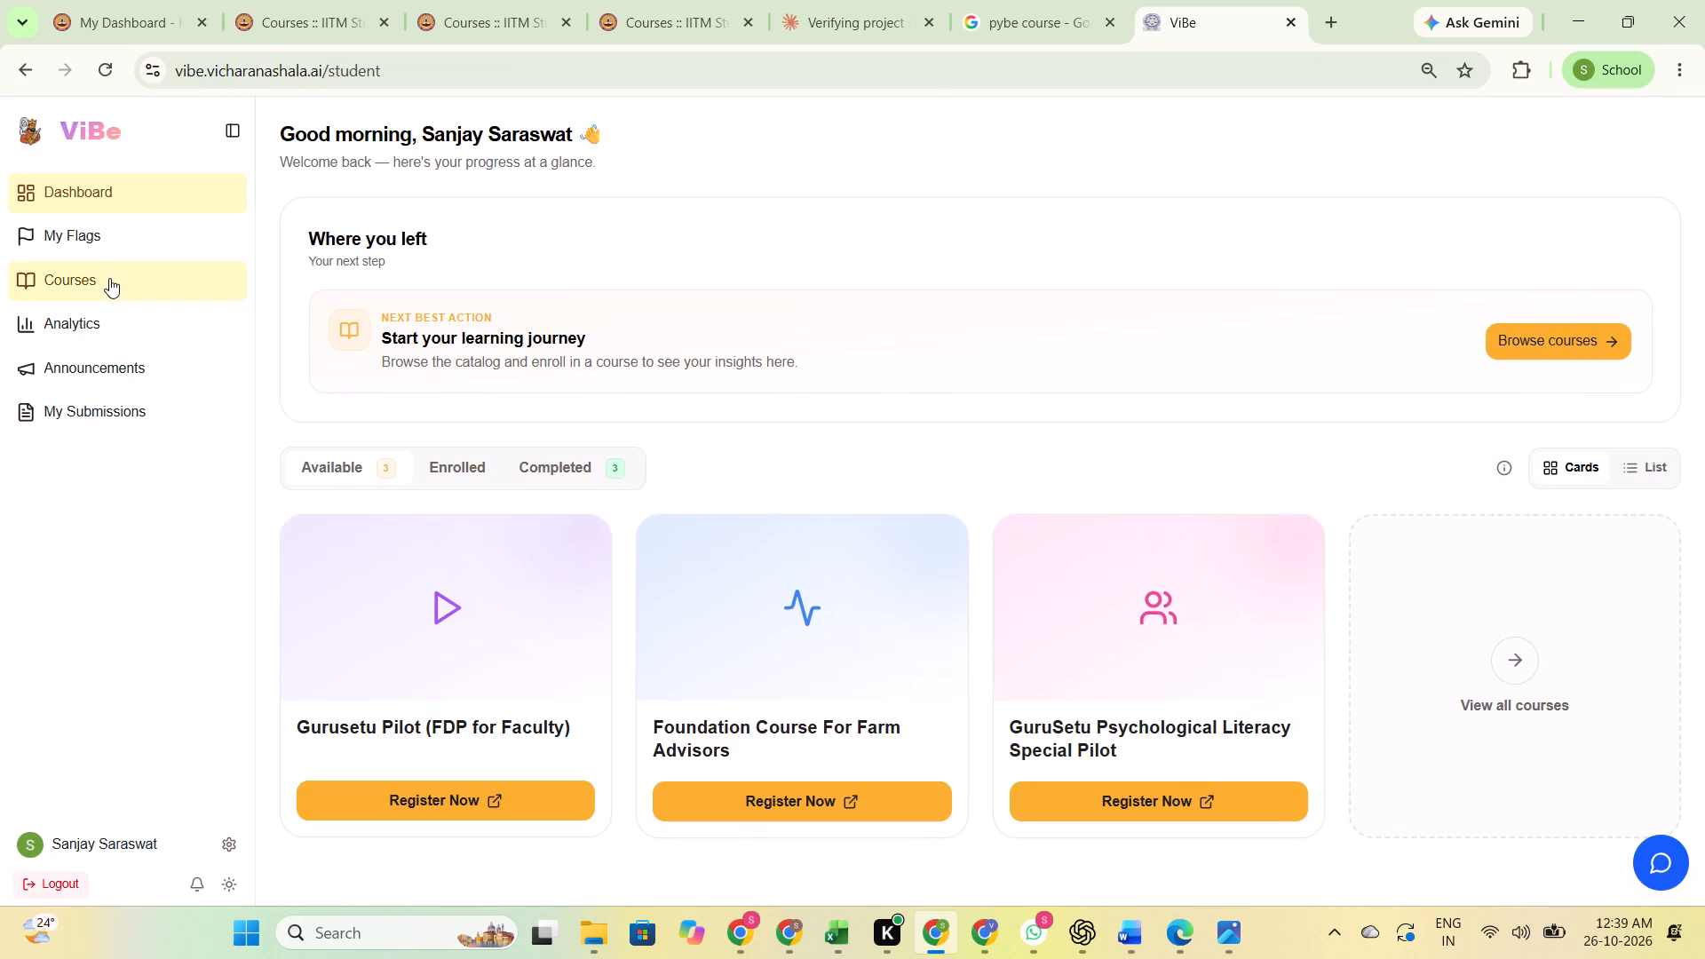
click(109, 278)
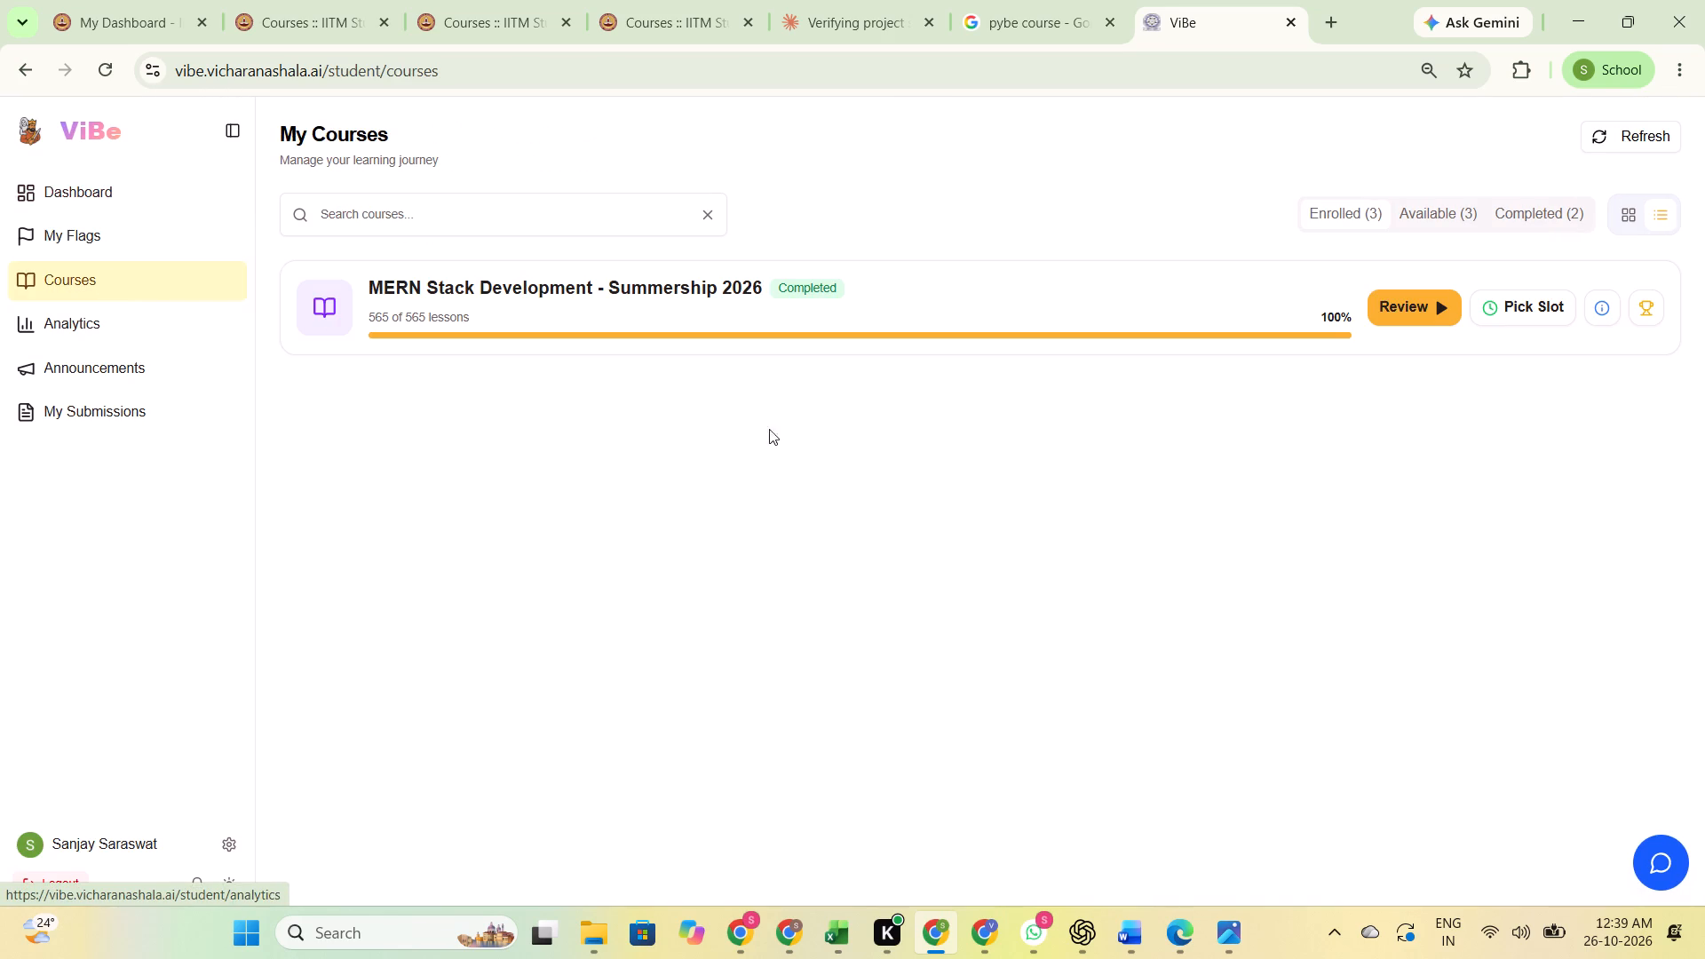
Open the Learning Analytics page in ViBe and capture a screenshot of the full page area.
click(103, 328)
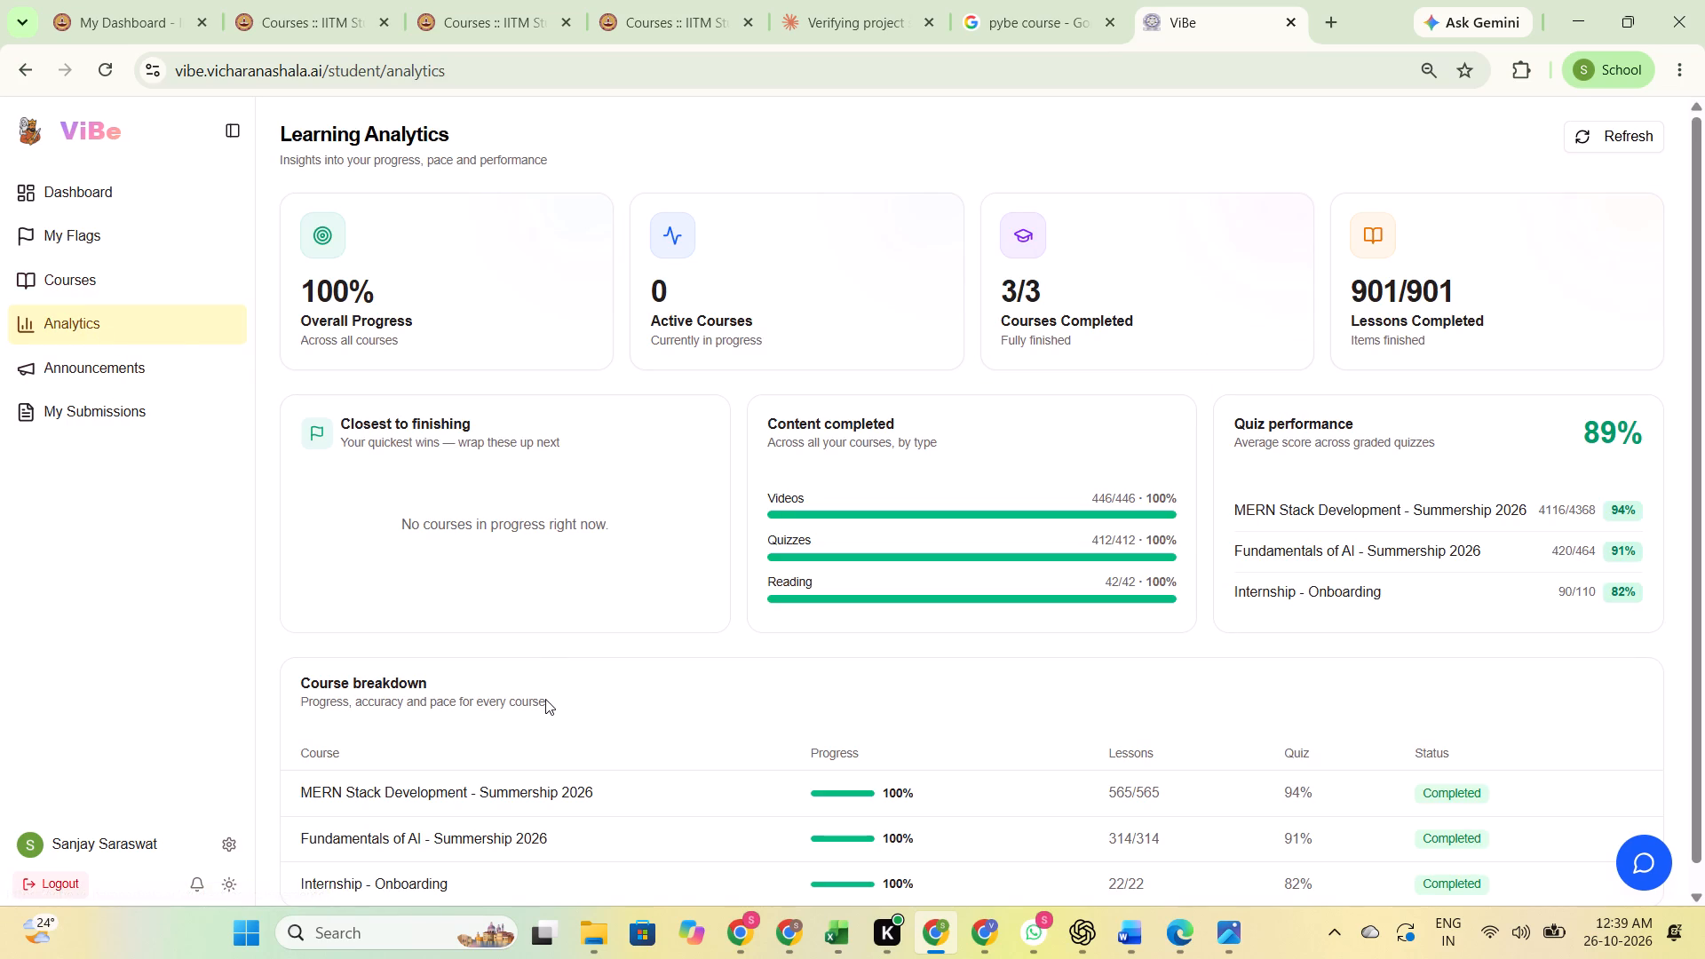
scroll(545, 699, down, 3)
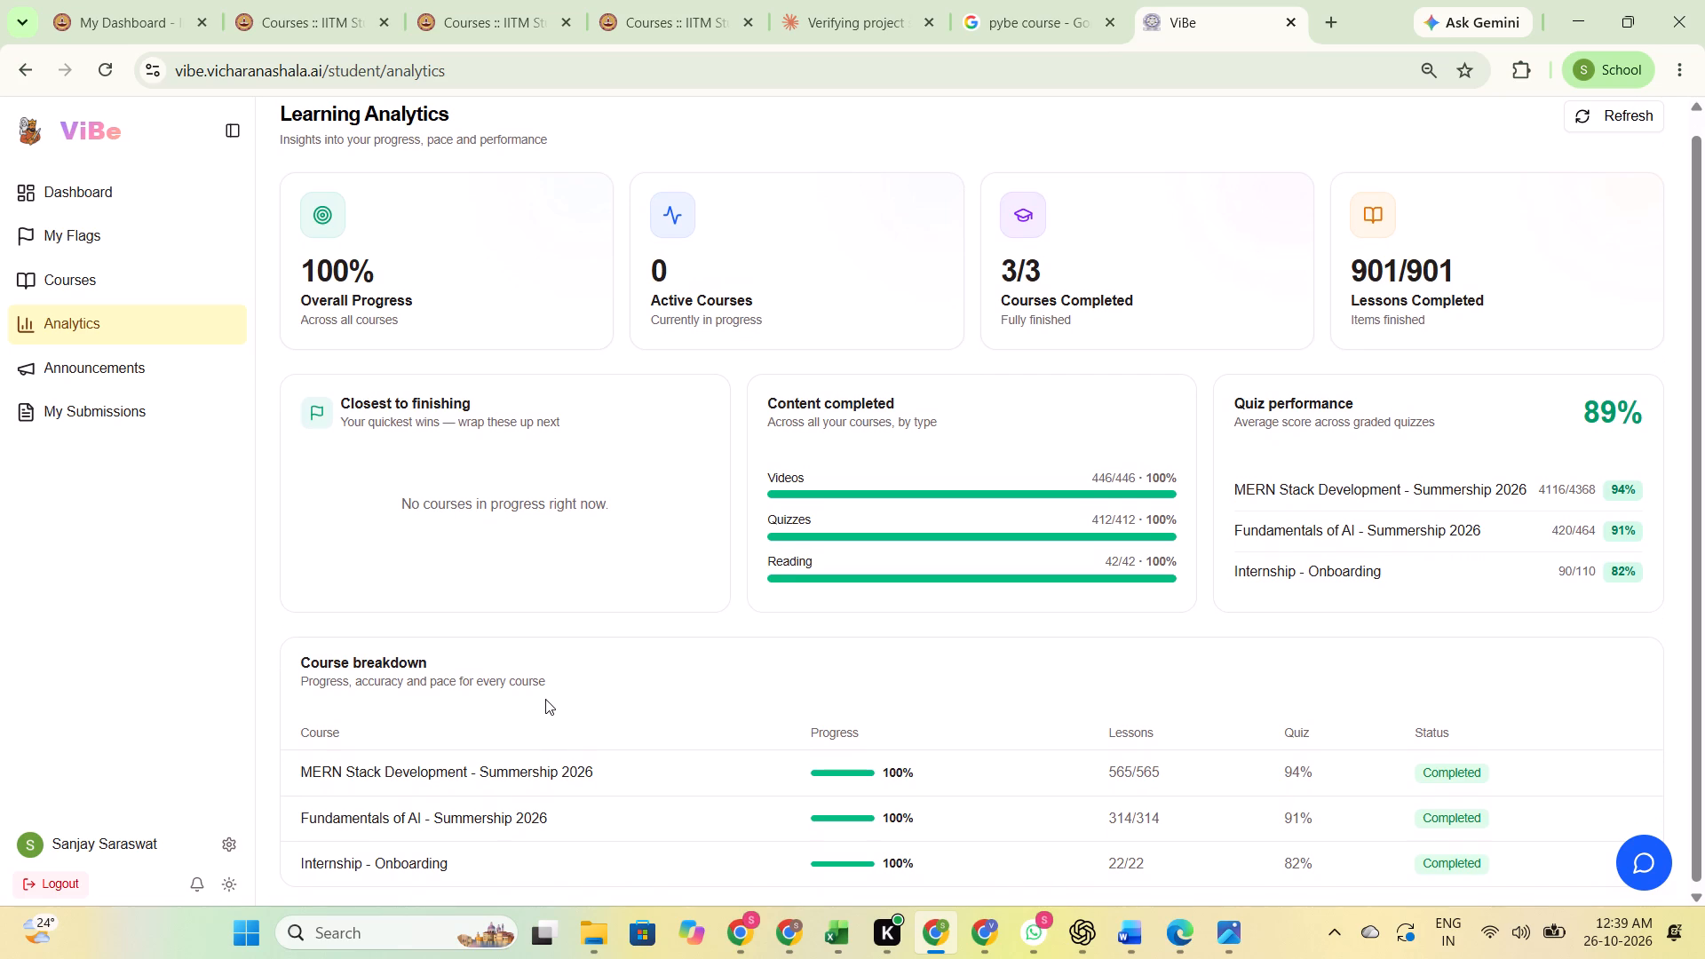
scroll(545, 699, up, 1)
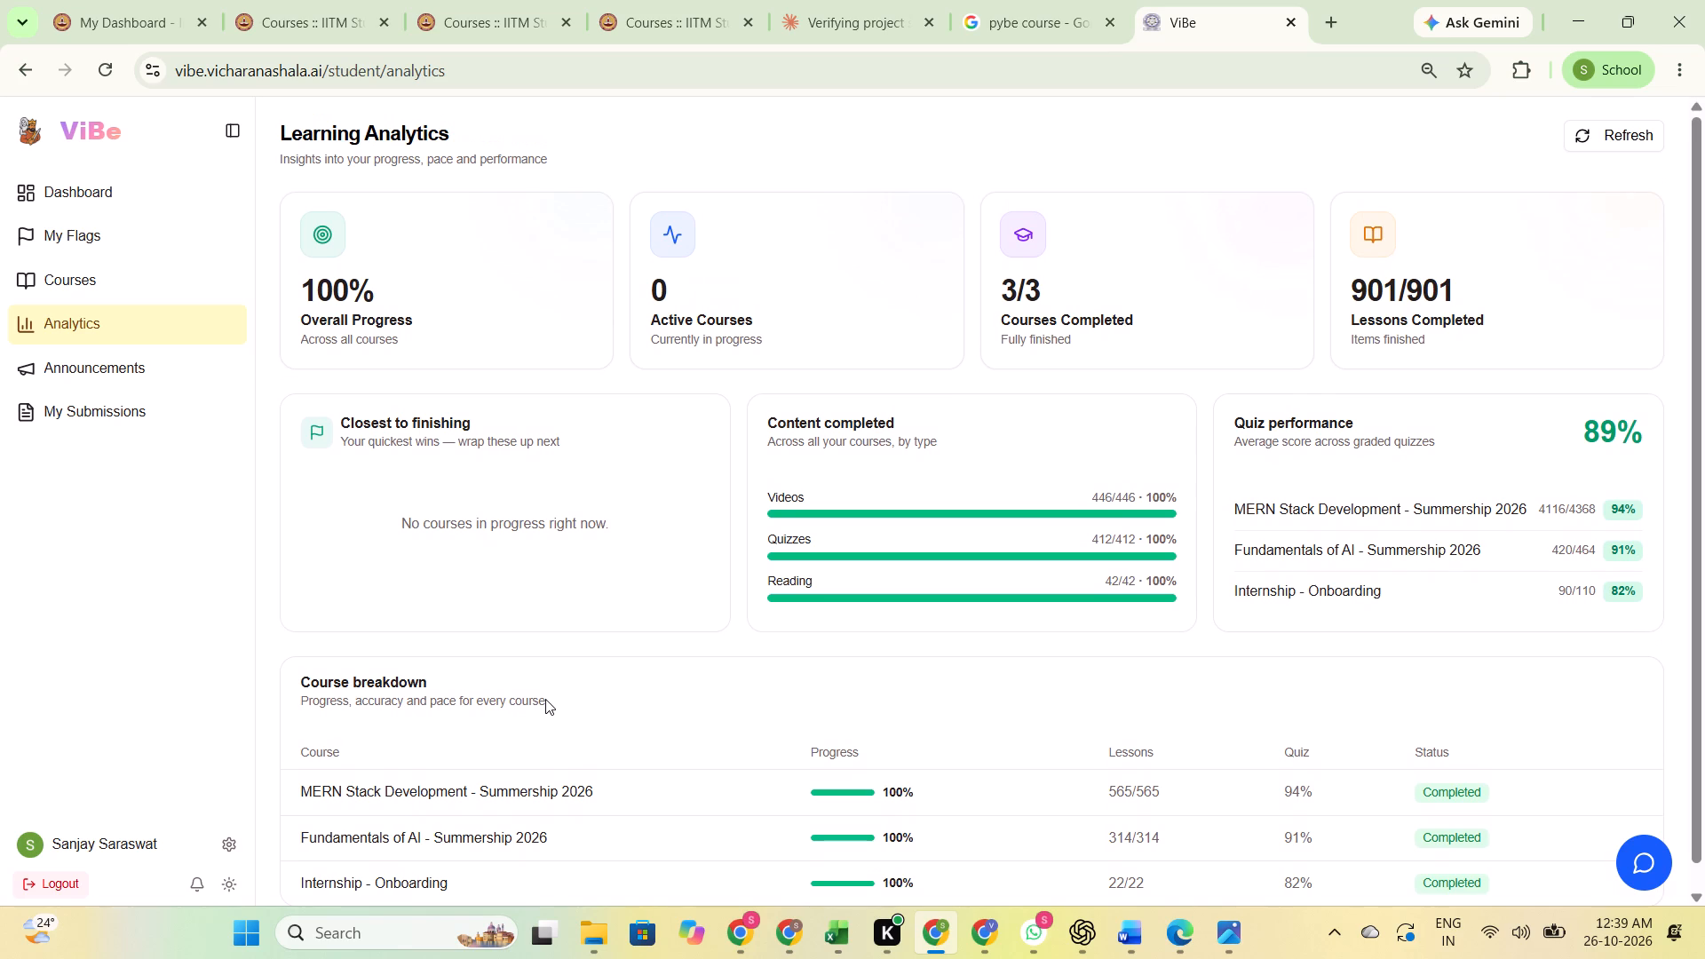
key(shift+super+s)
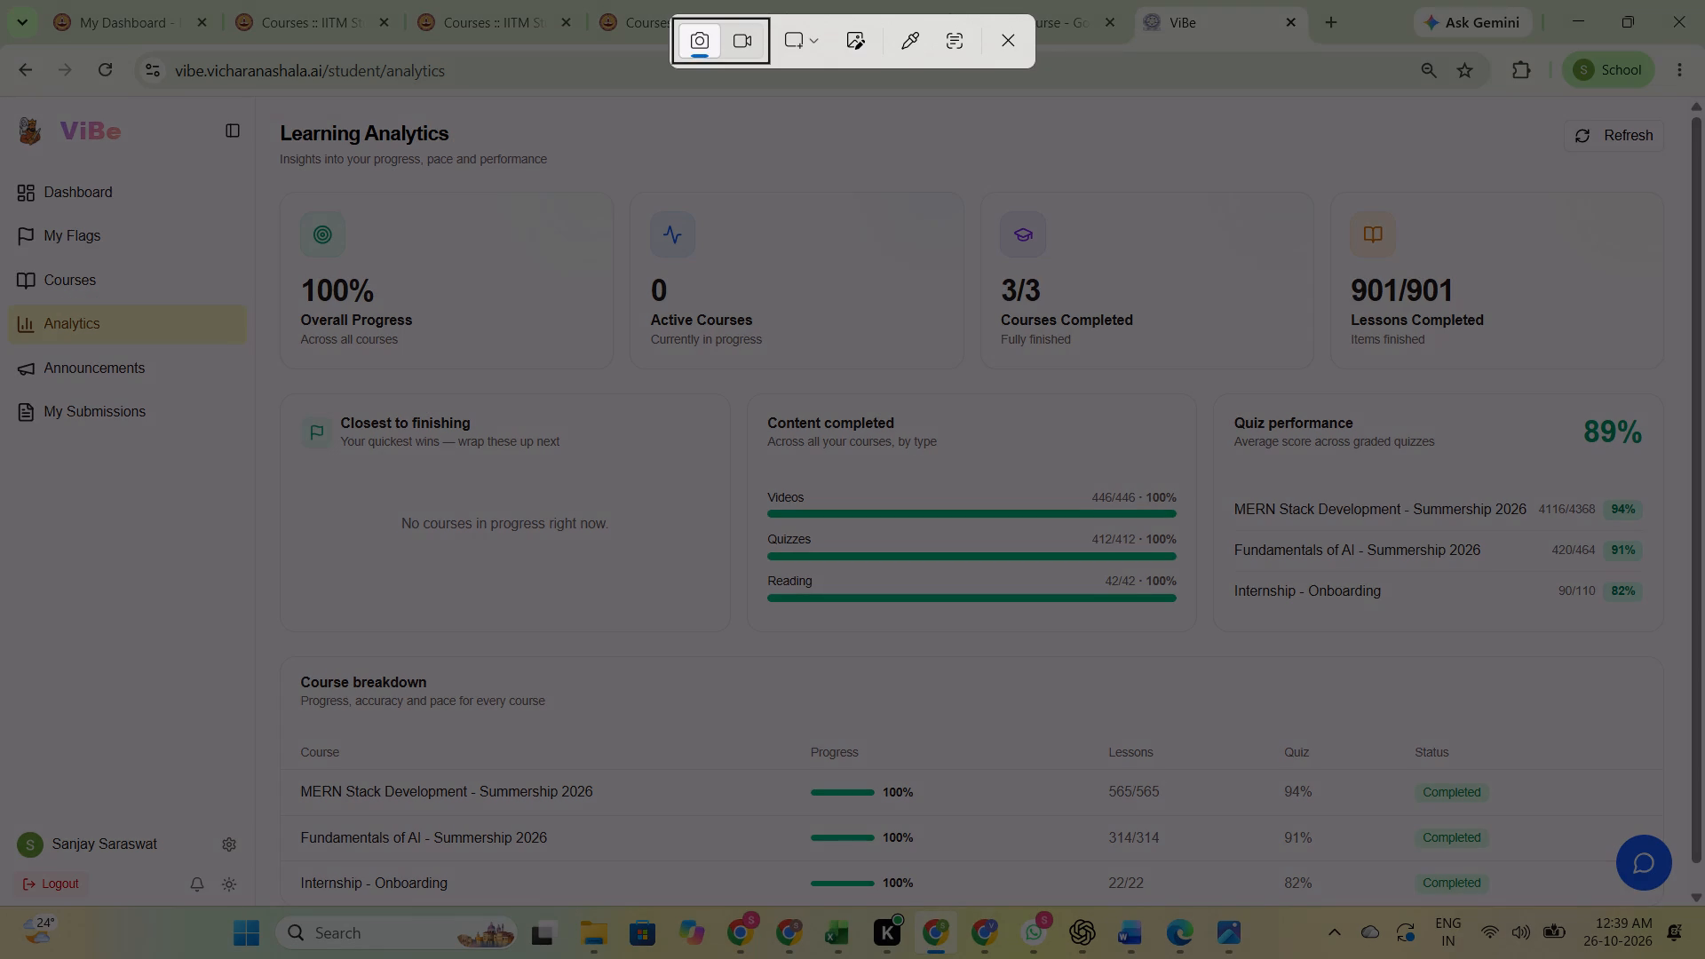
drag(0, 96, 666, 575)
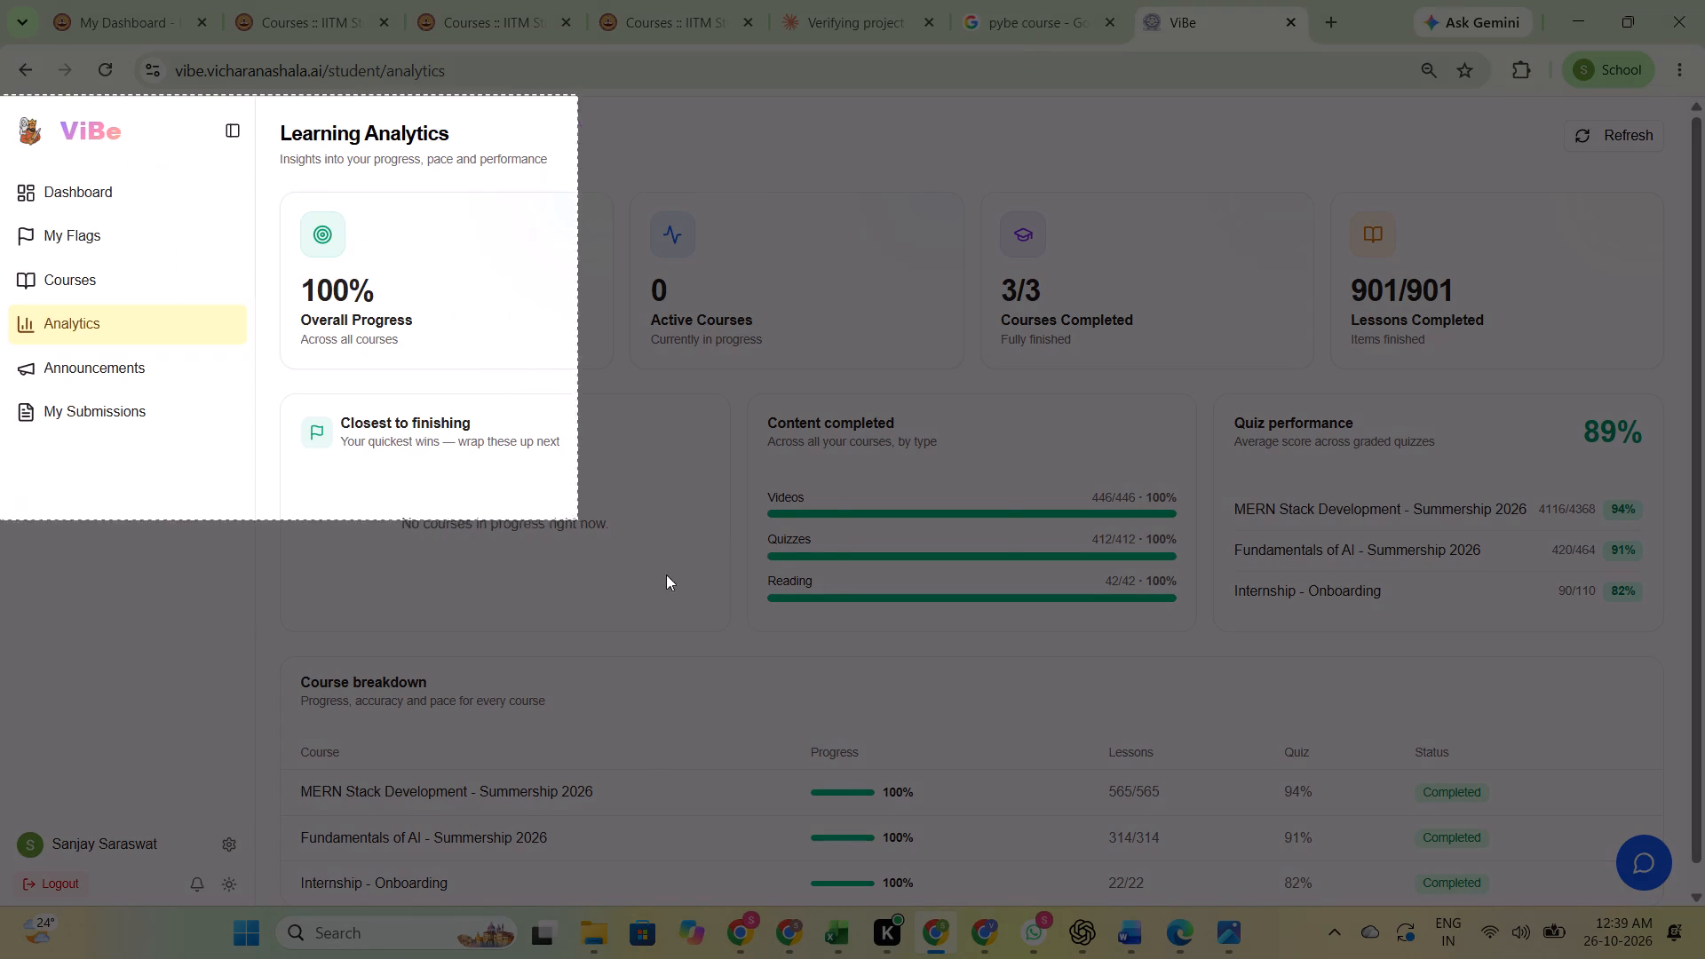
drag(666, 575, 1485, 907)
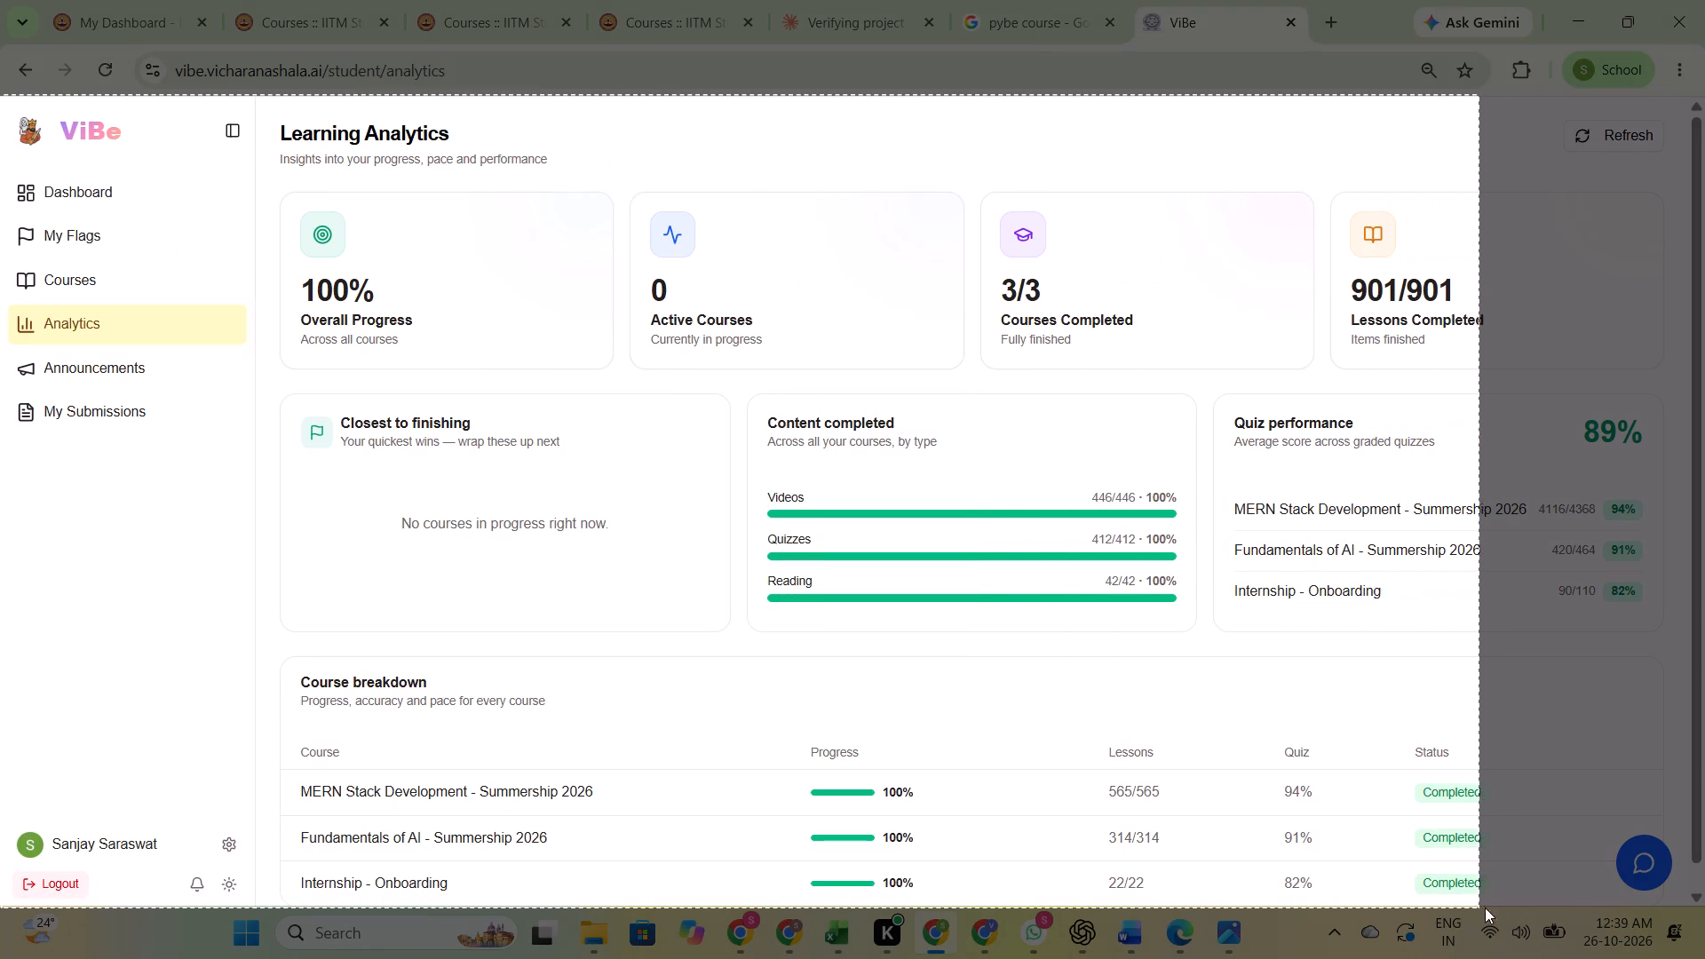
drag(1485, 907, 1704, 906)
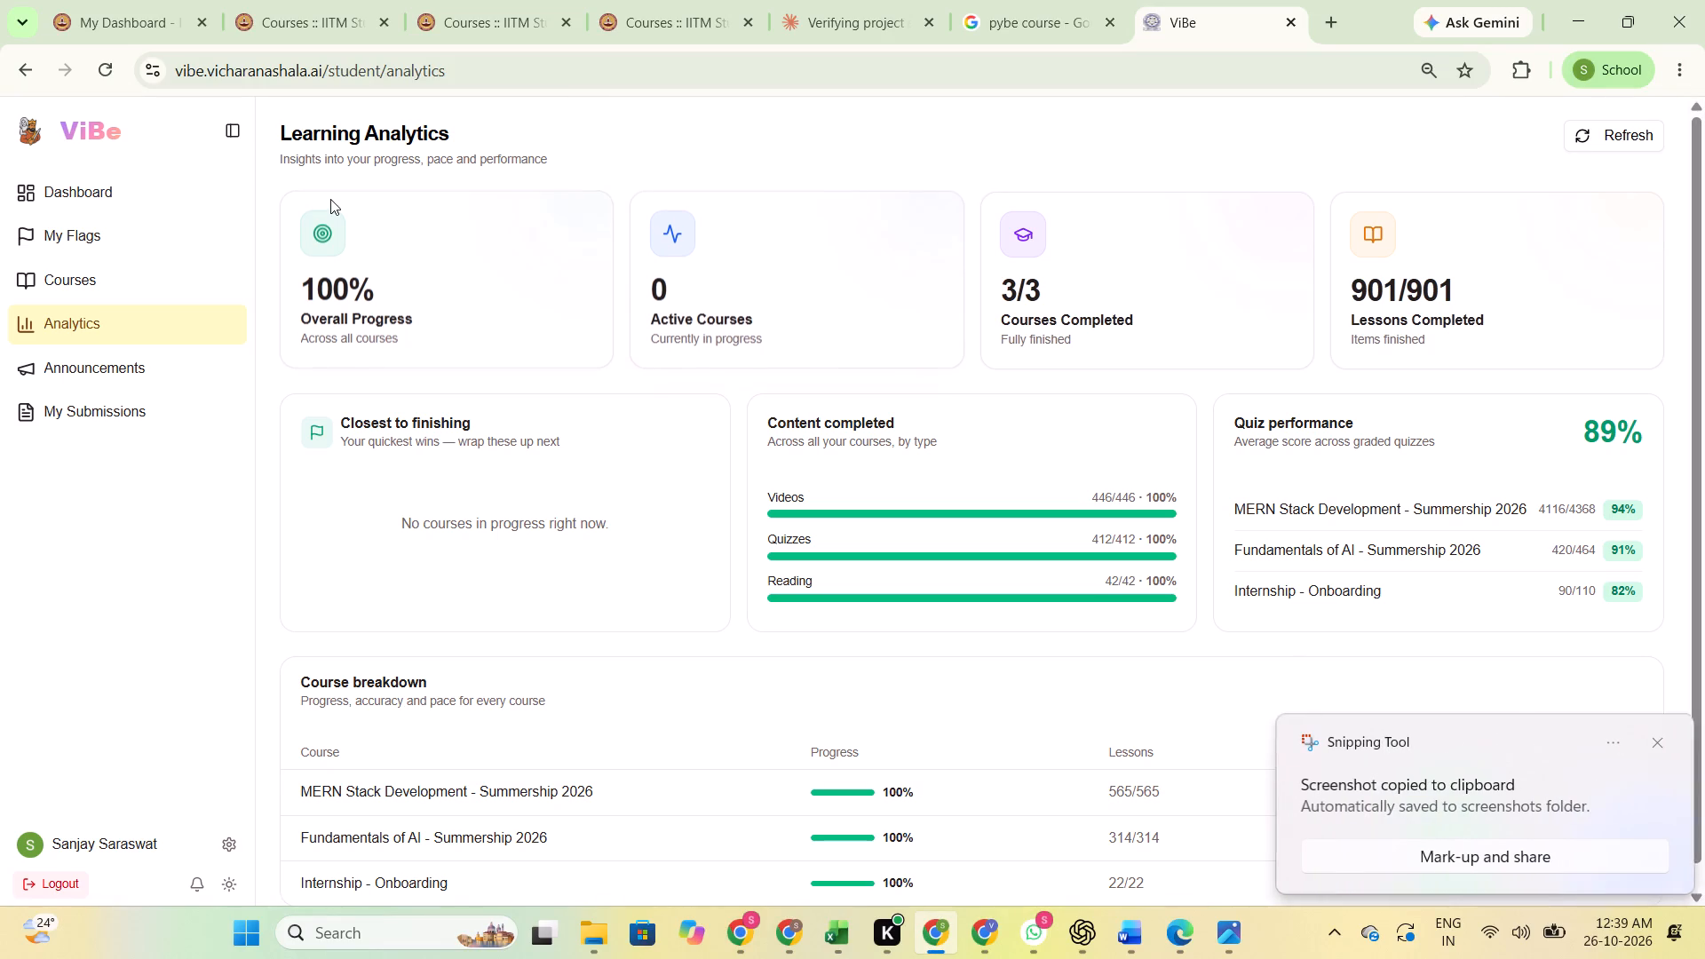
Look through My Submissions, then return to the ViBe dashboard and show the completed courses.
click(92, 402)
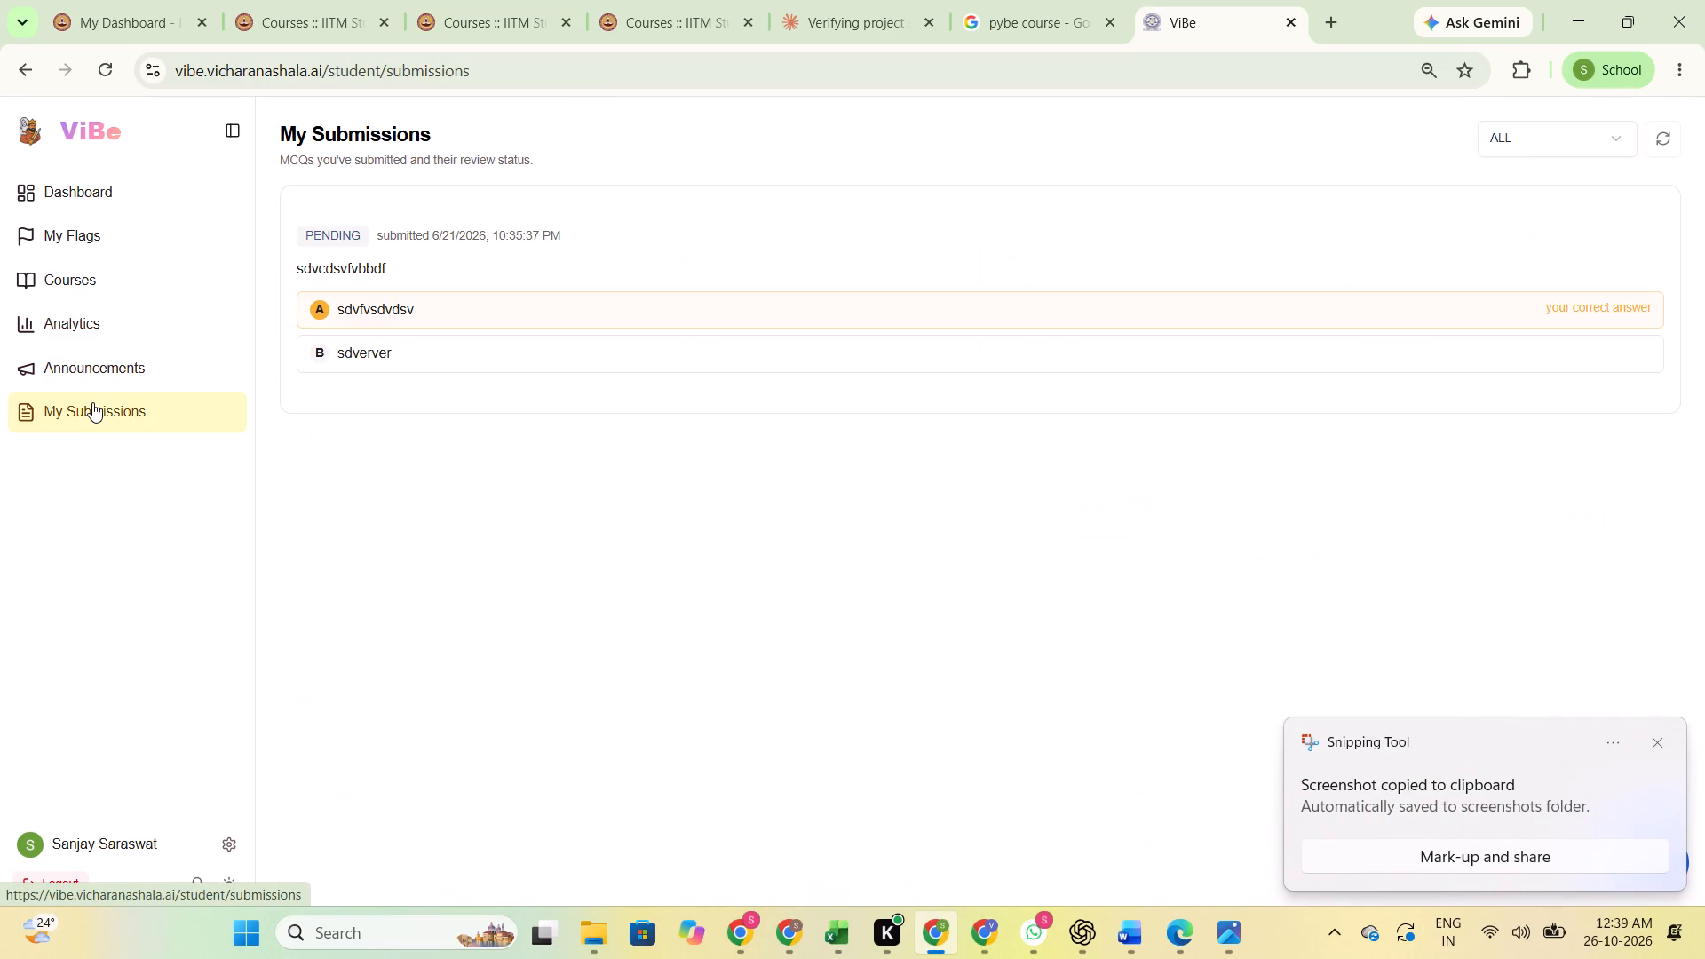
click(52, 280)
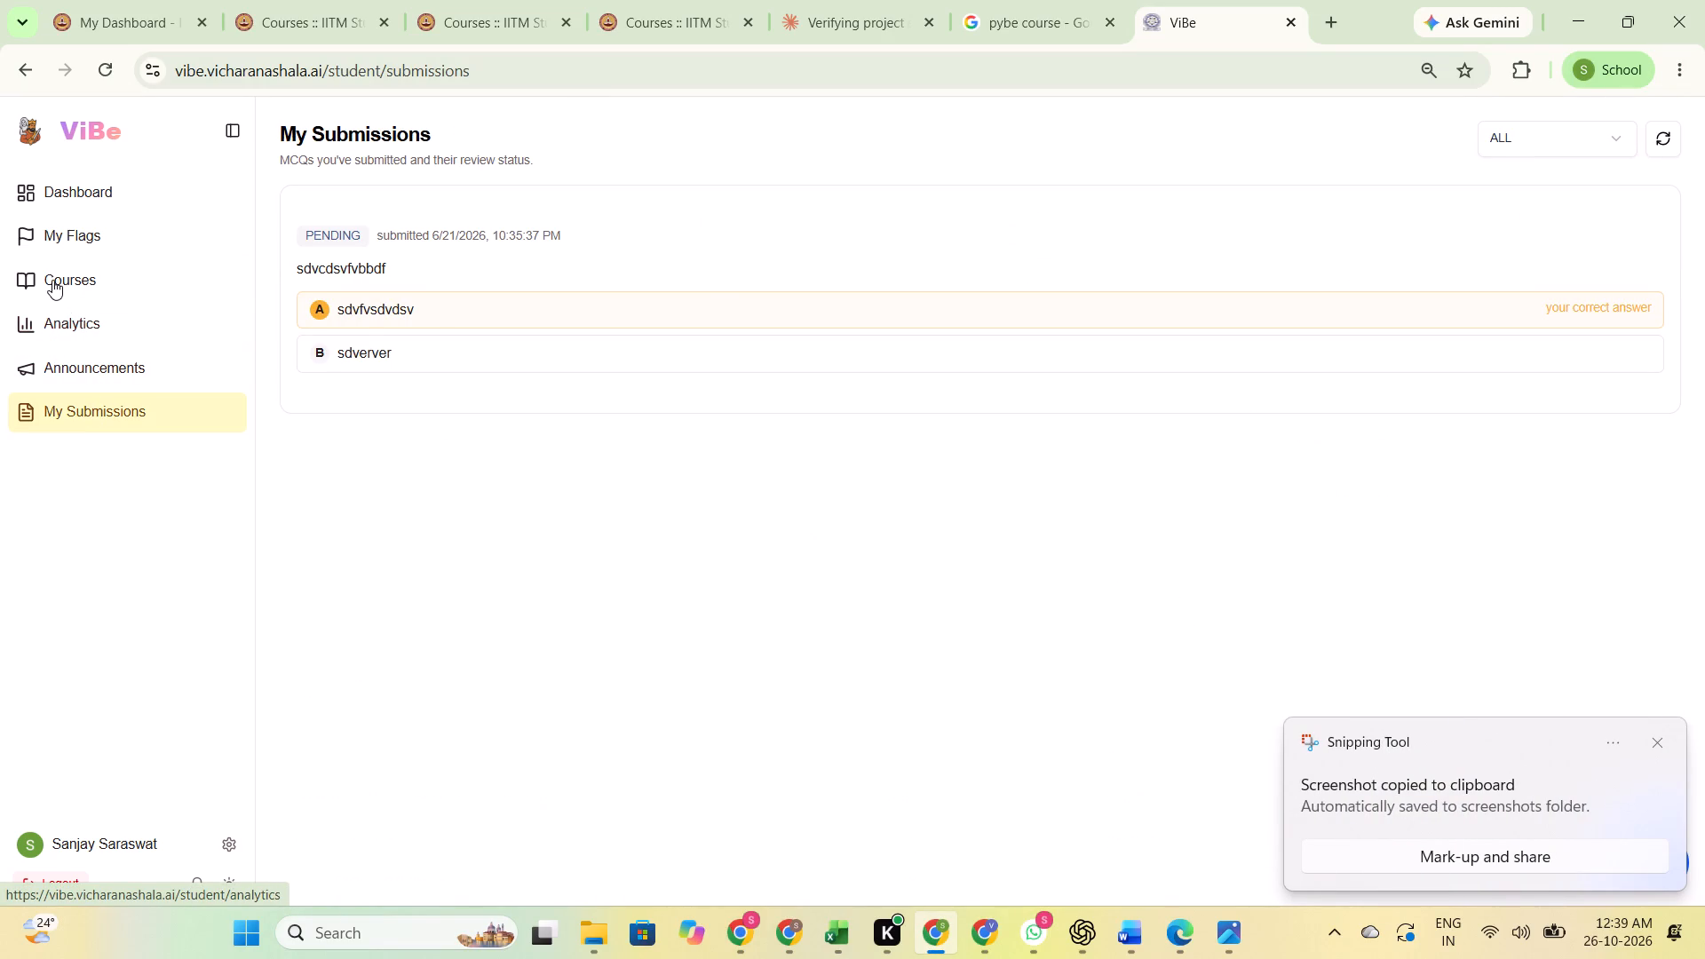
click(80, 228)
click(78, 194)
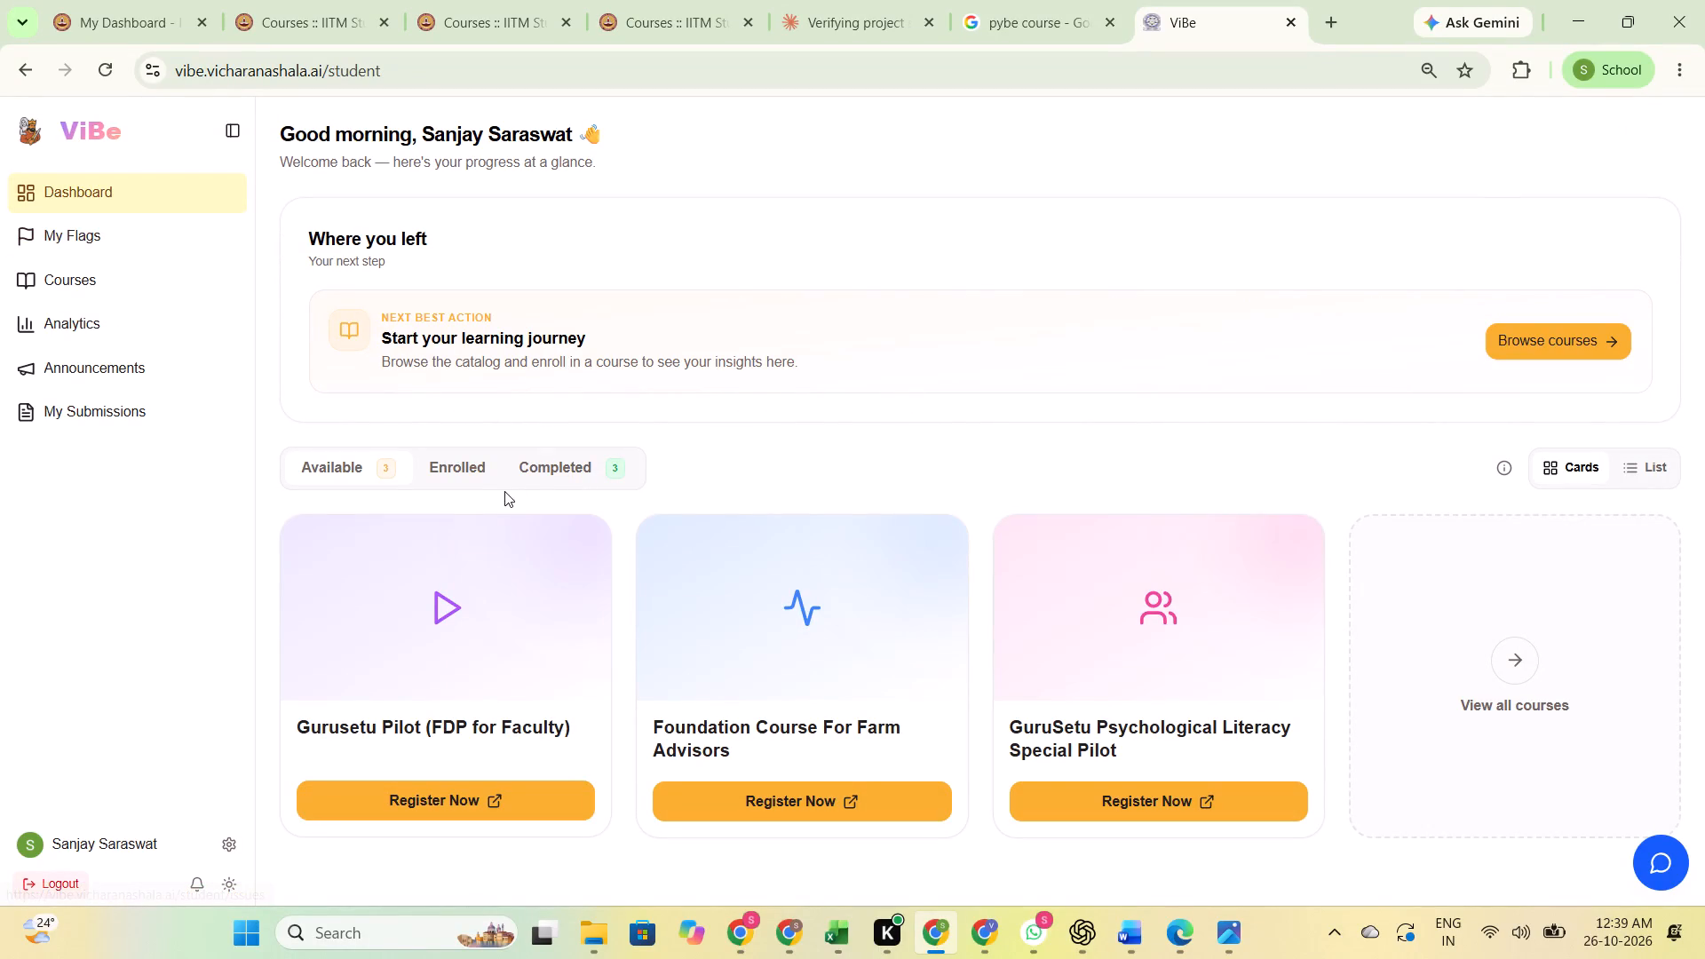
click(552, 467)
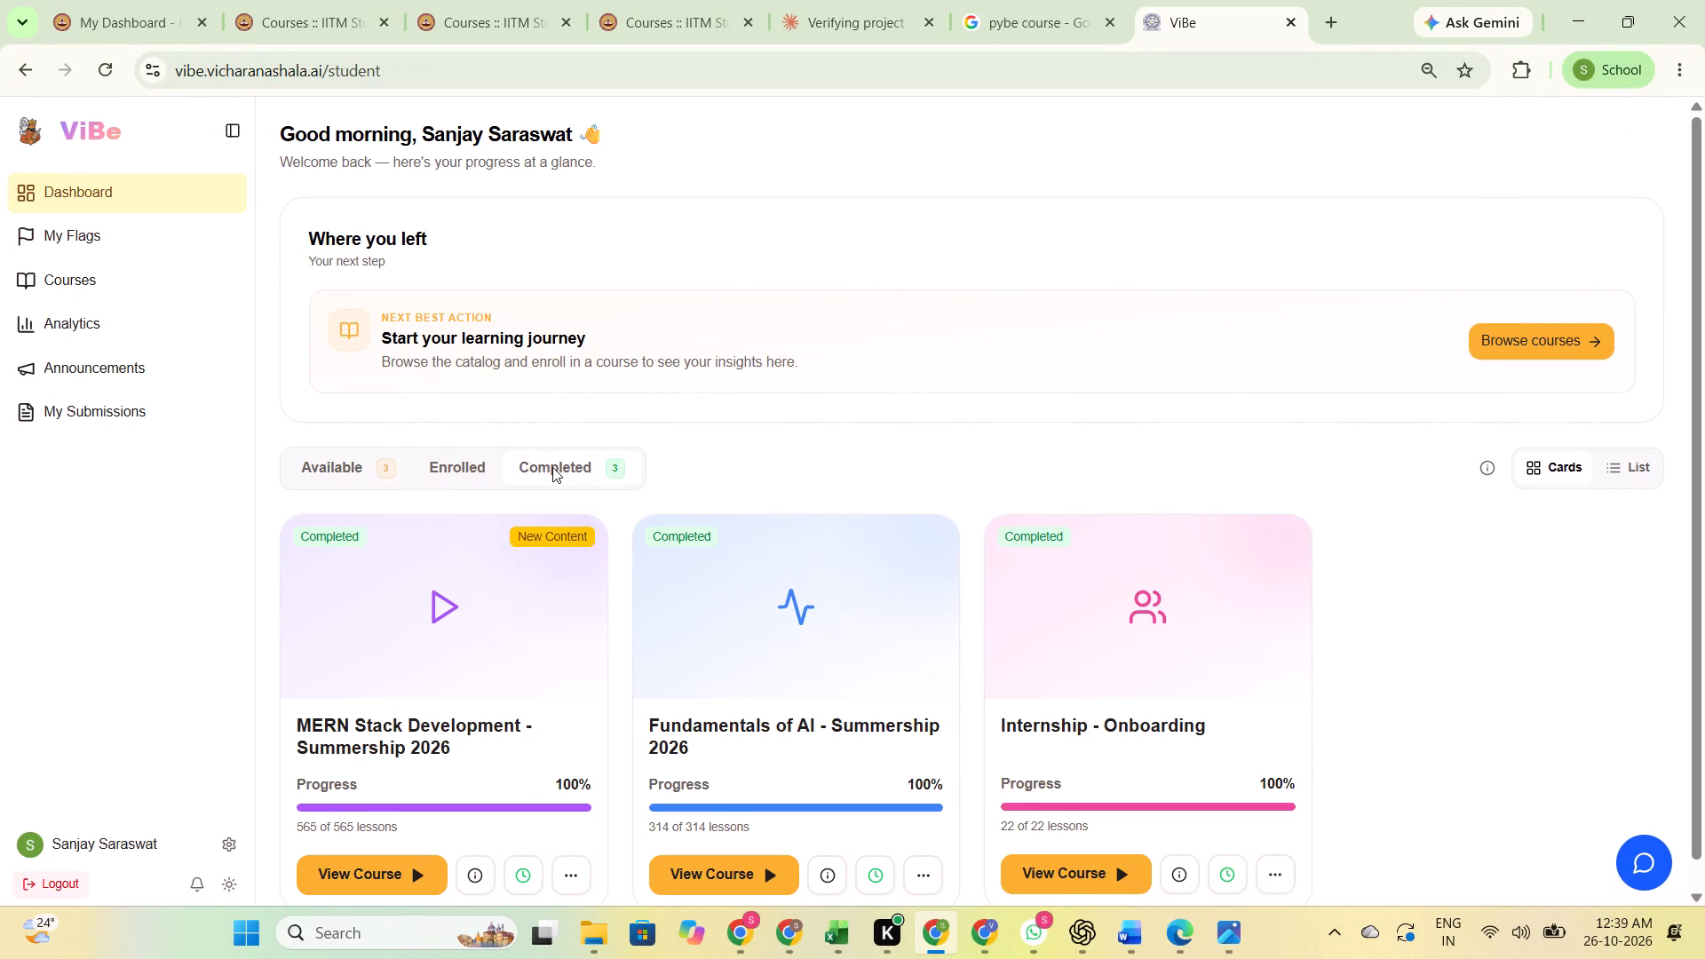
scroll(552, 467, down, 1)
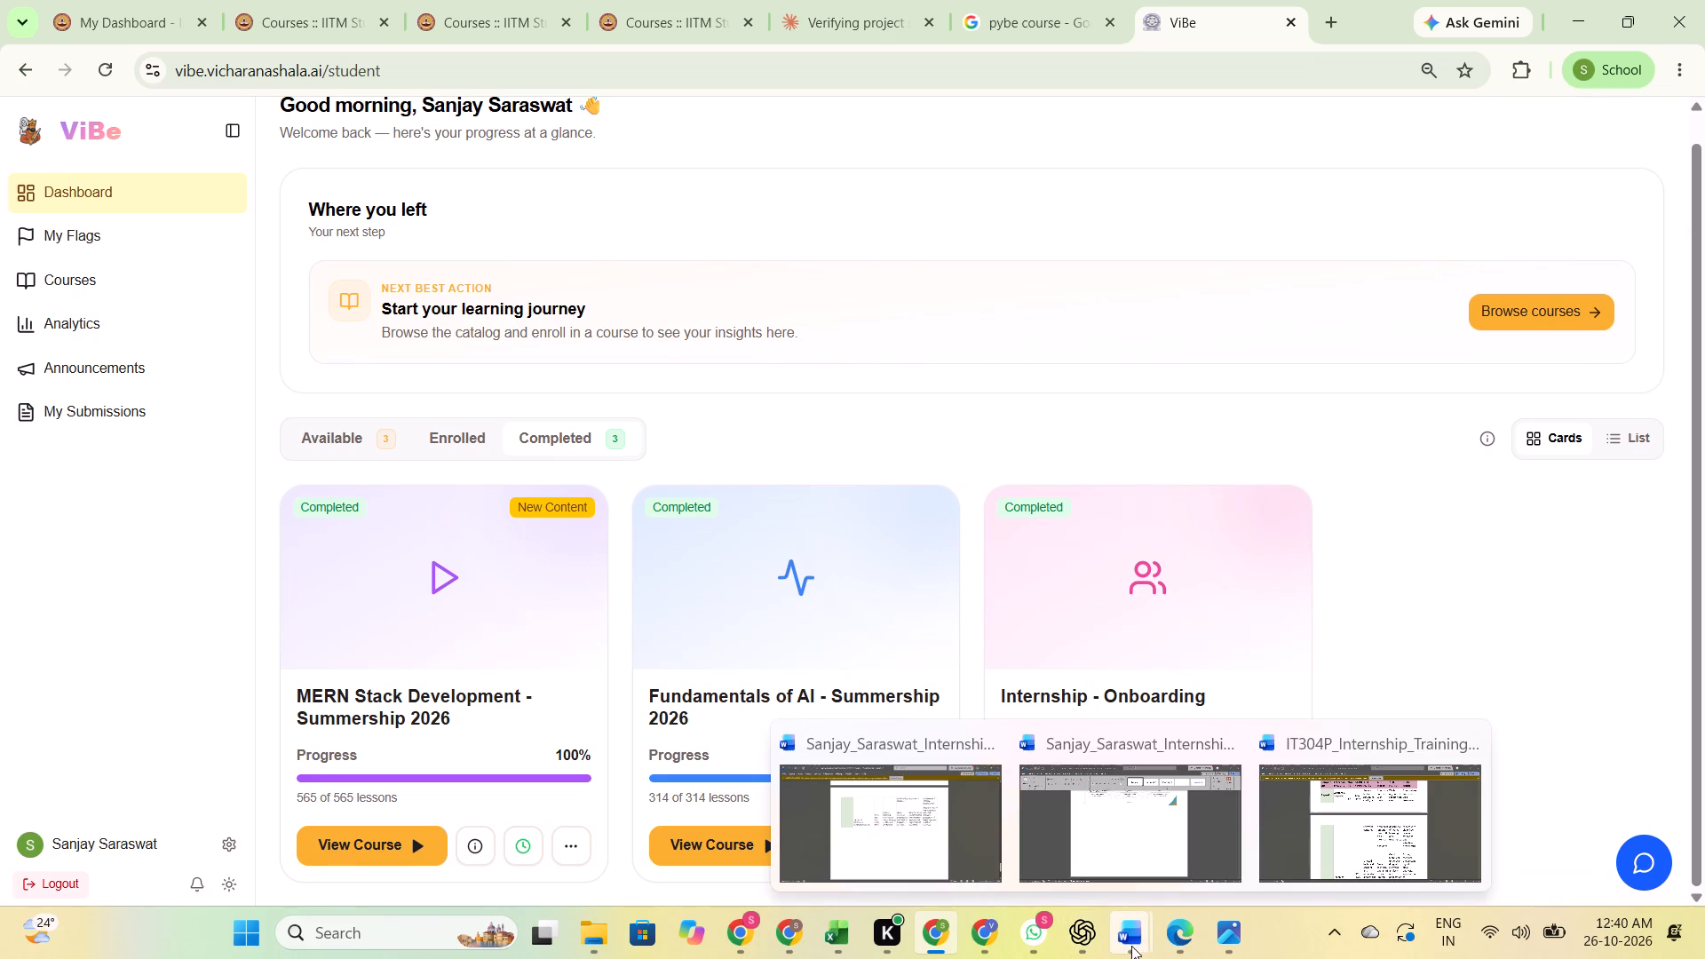
Switch to File Explorer, view the saved Learning Analytics screenshot from the Gallery, and close it.
click(583, 931)
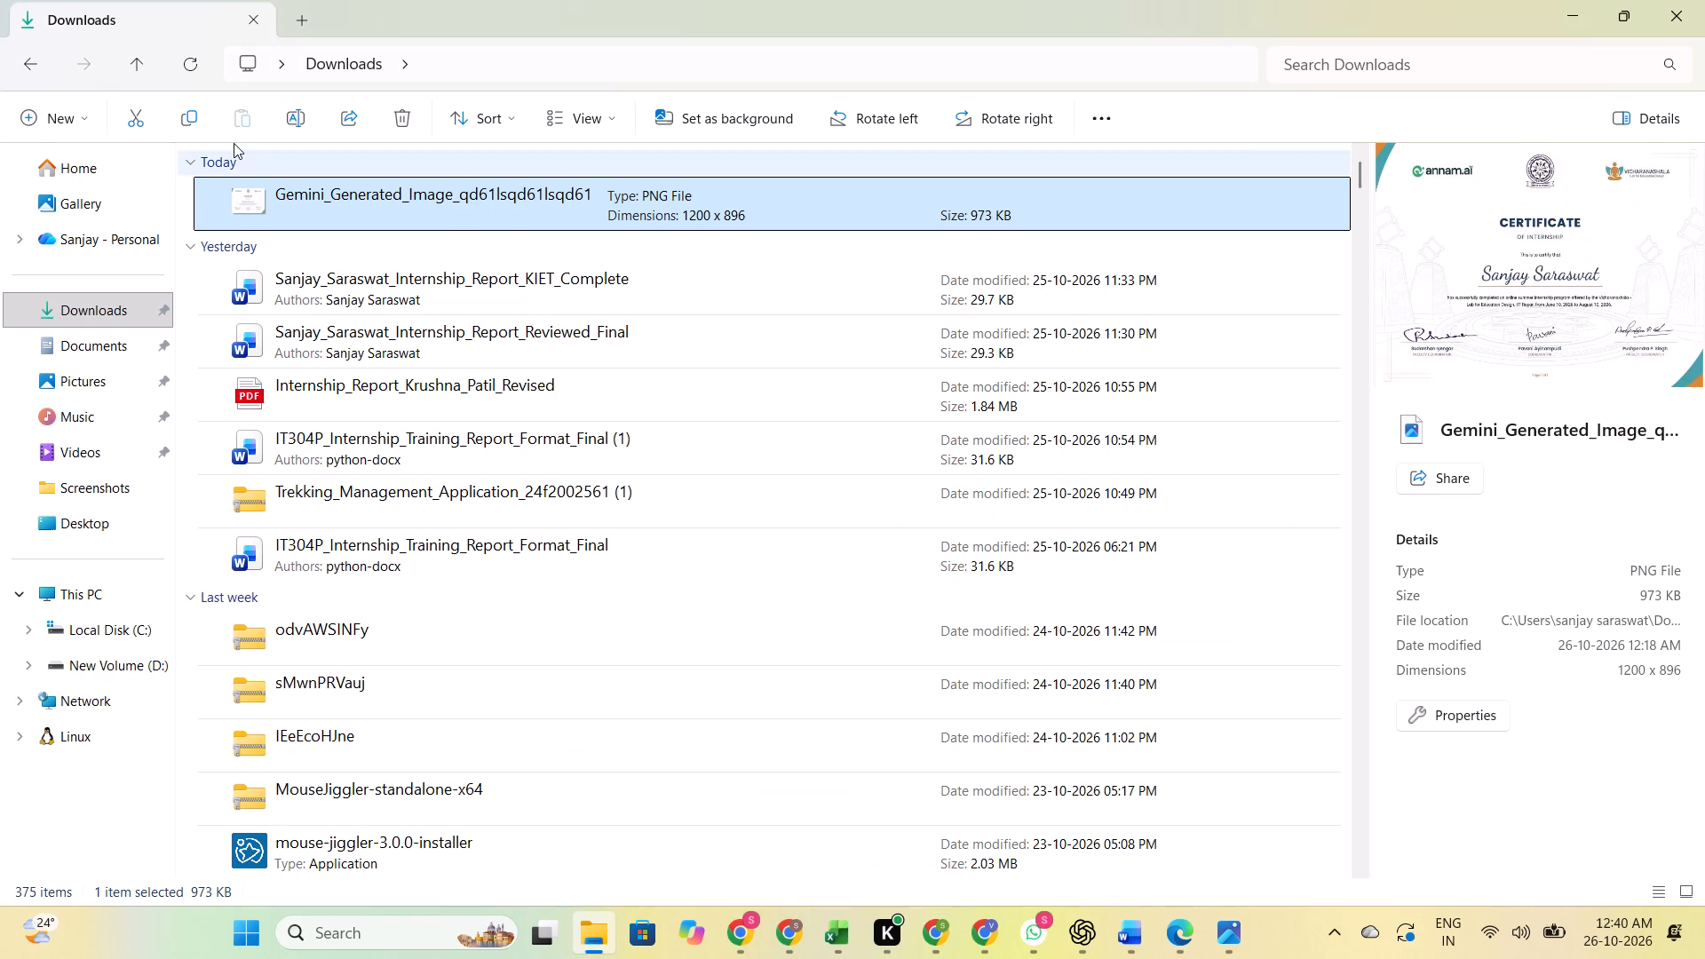
click(113, 198)
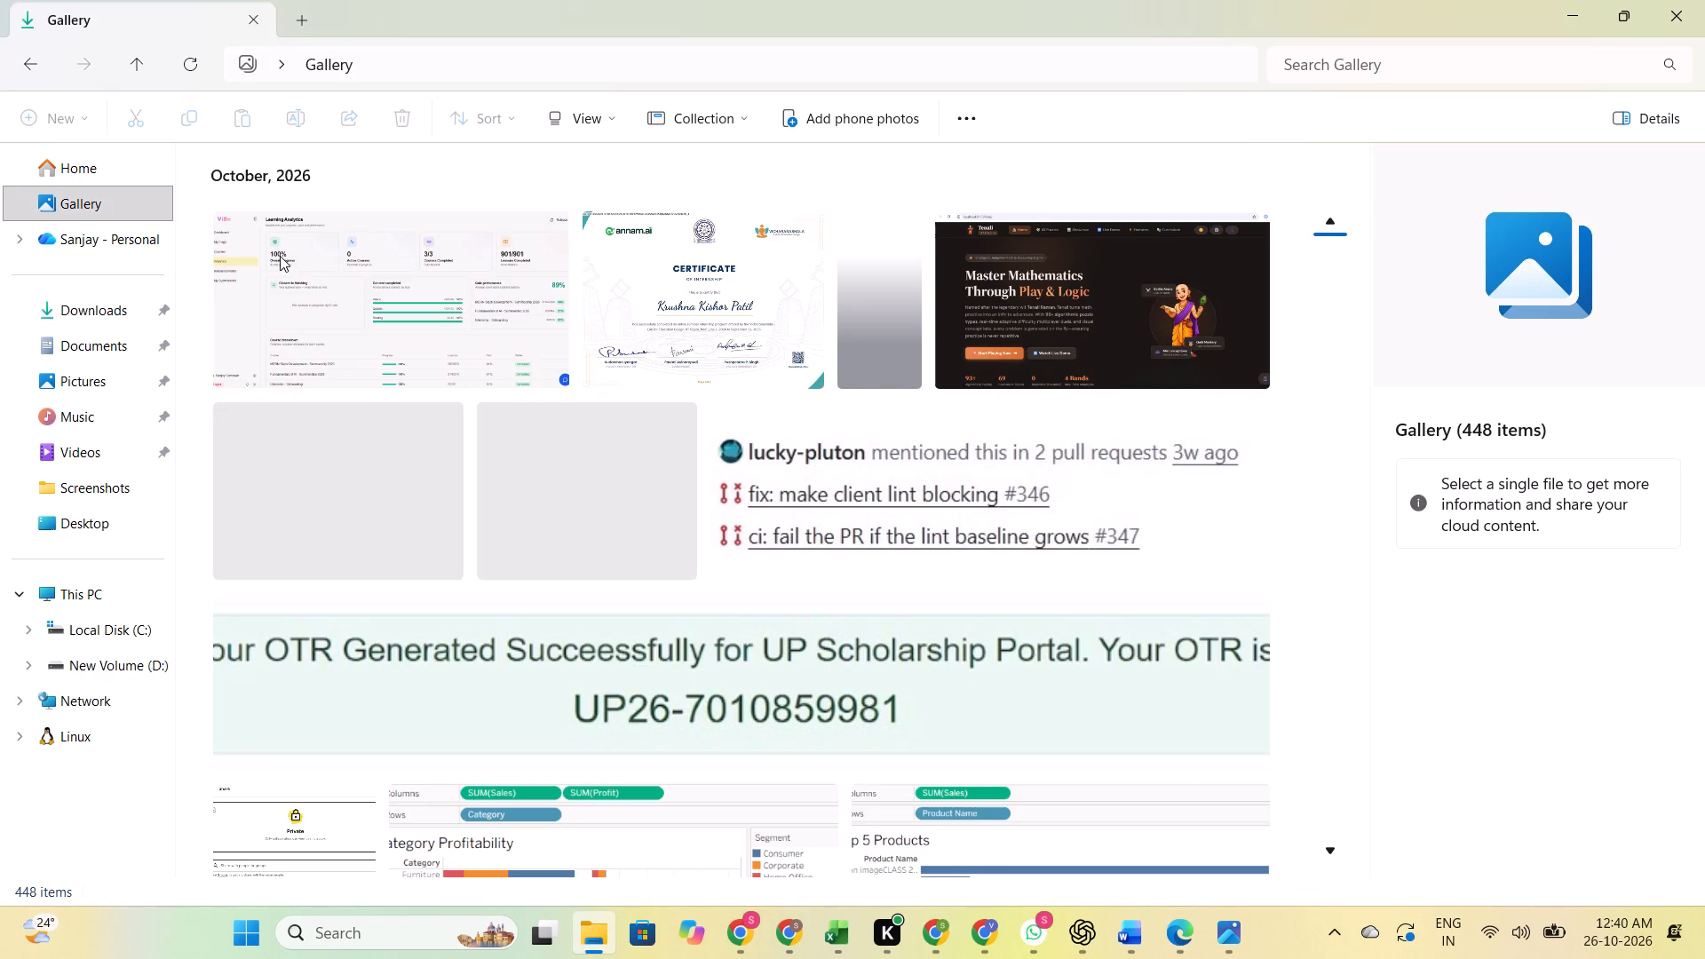
double_click(318, 268)
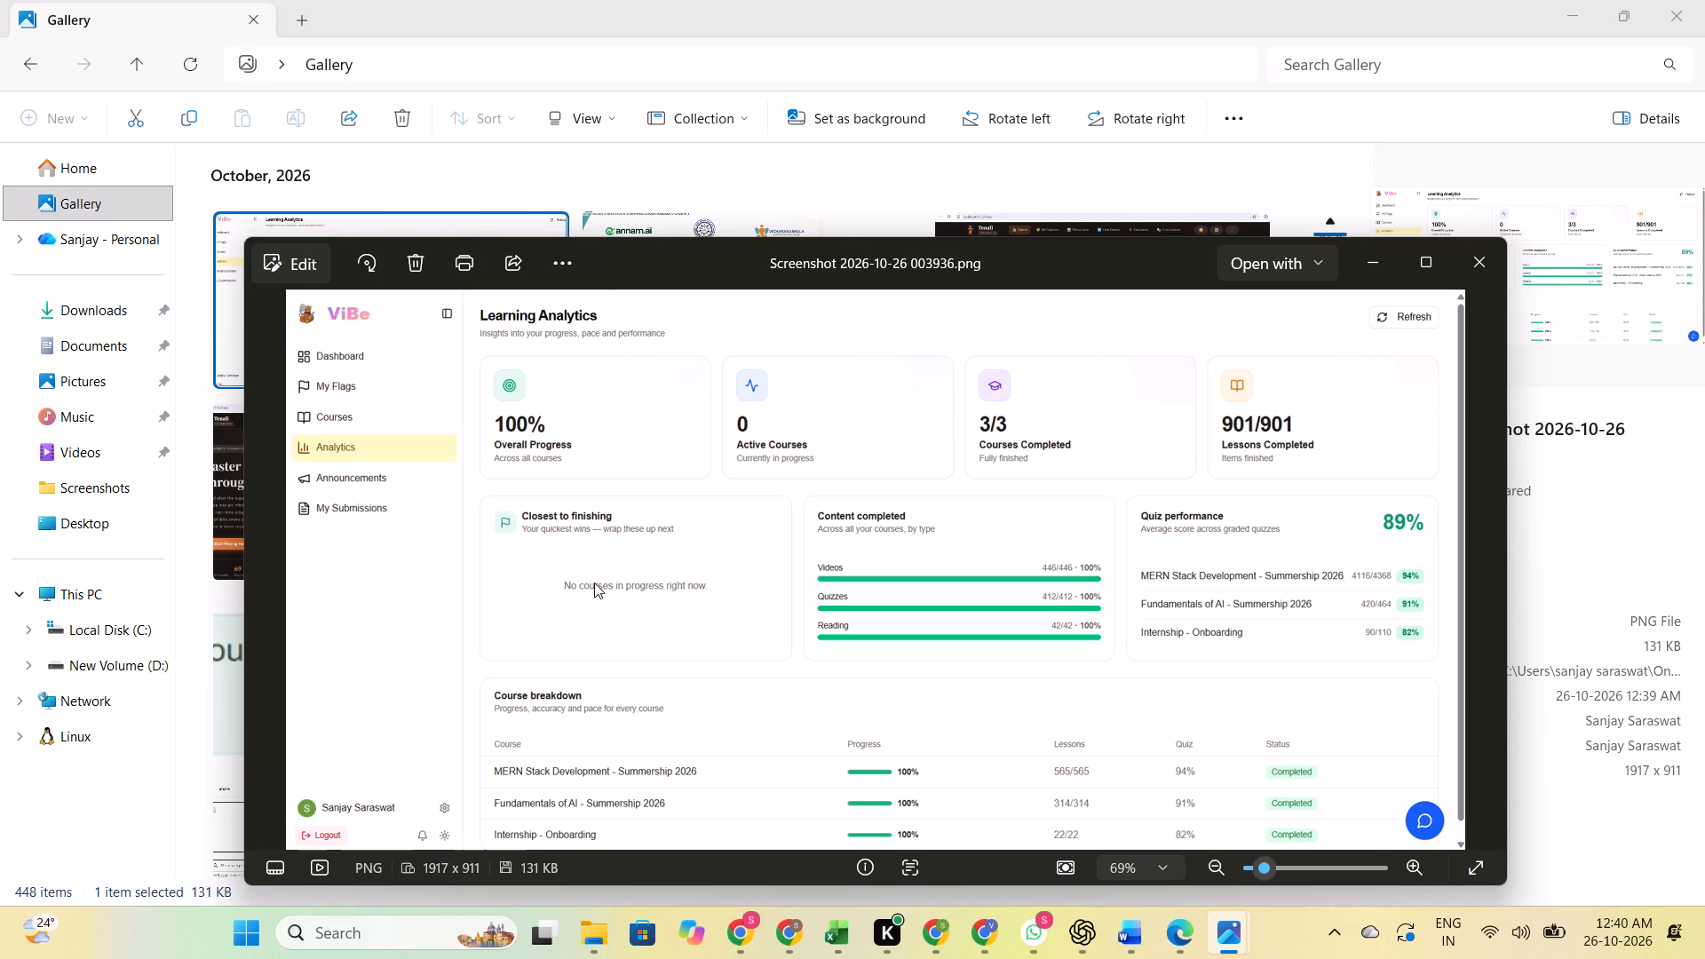
scroll(1094, 612, down, 2)
scroll(1208, 551, down, 2)
click(1476, 265)
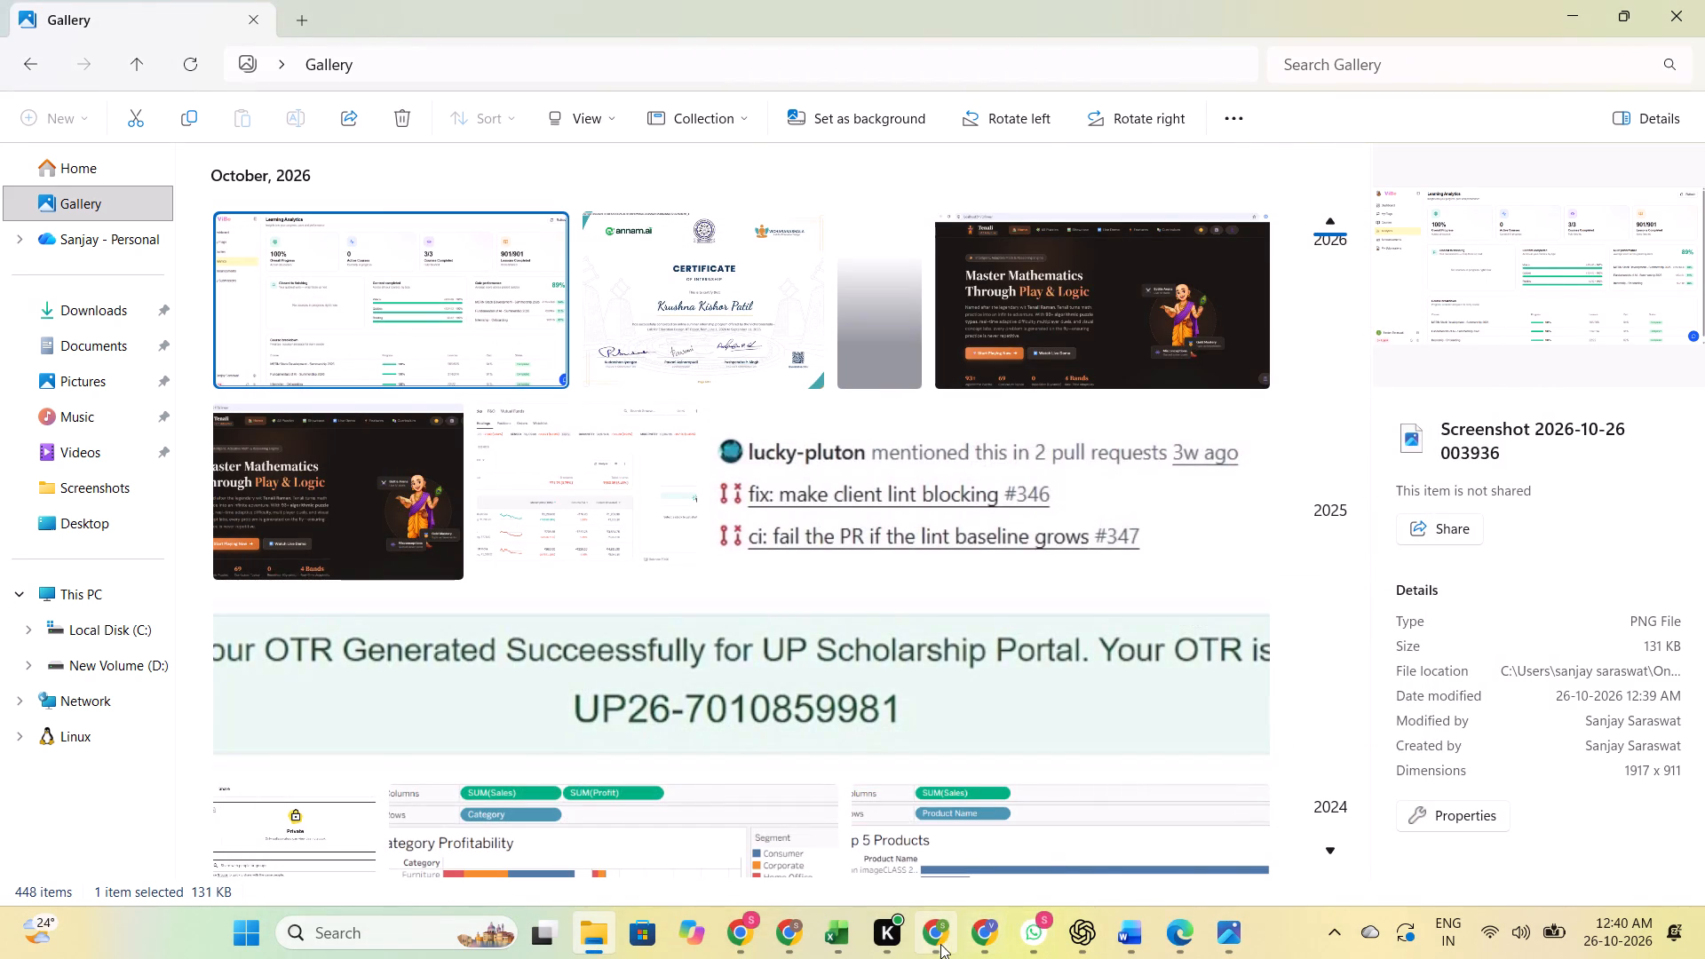
Return to the ViBe dashboard in Chrome and capture a screenshot of the page with the completed courses.
click(940, 944)
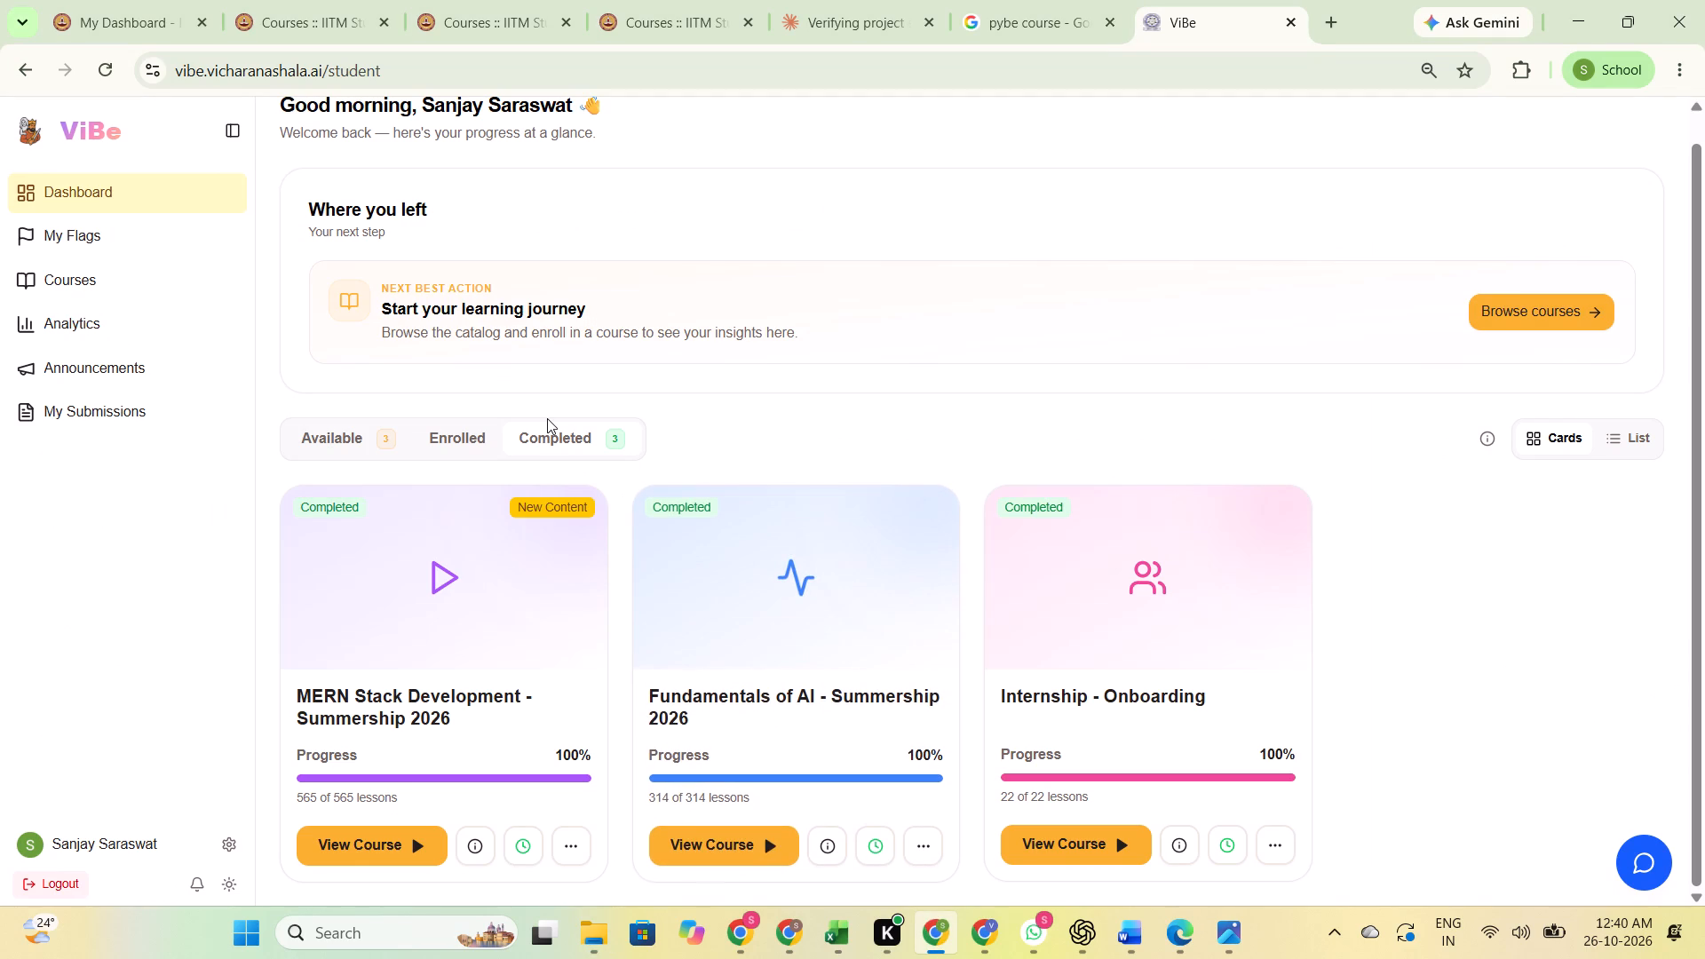
key(shift+super+s)
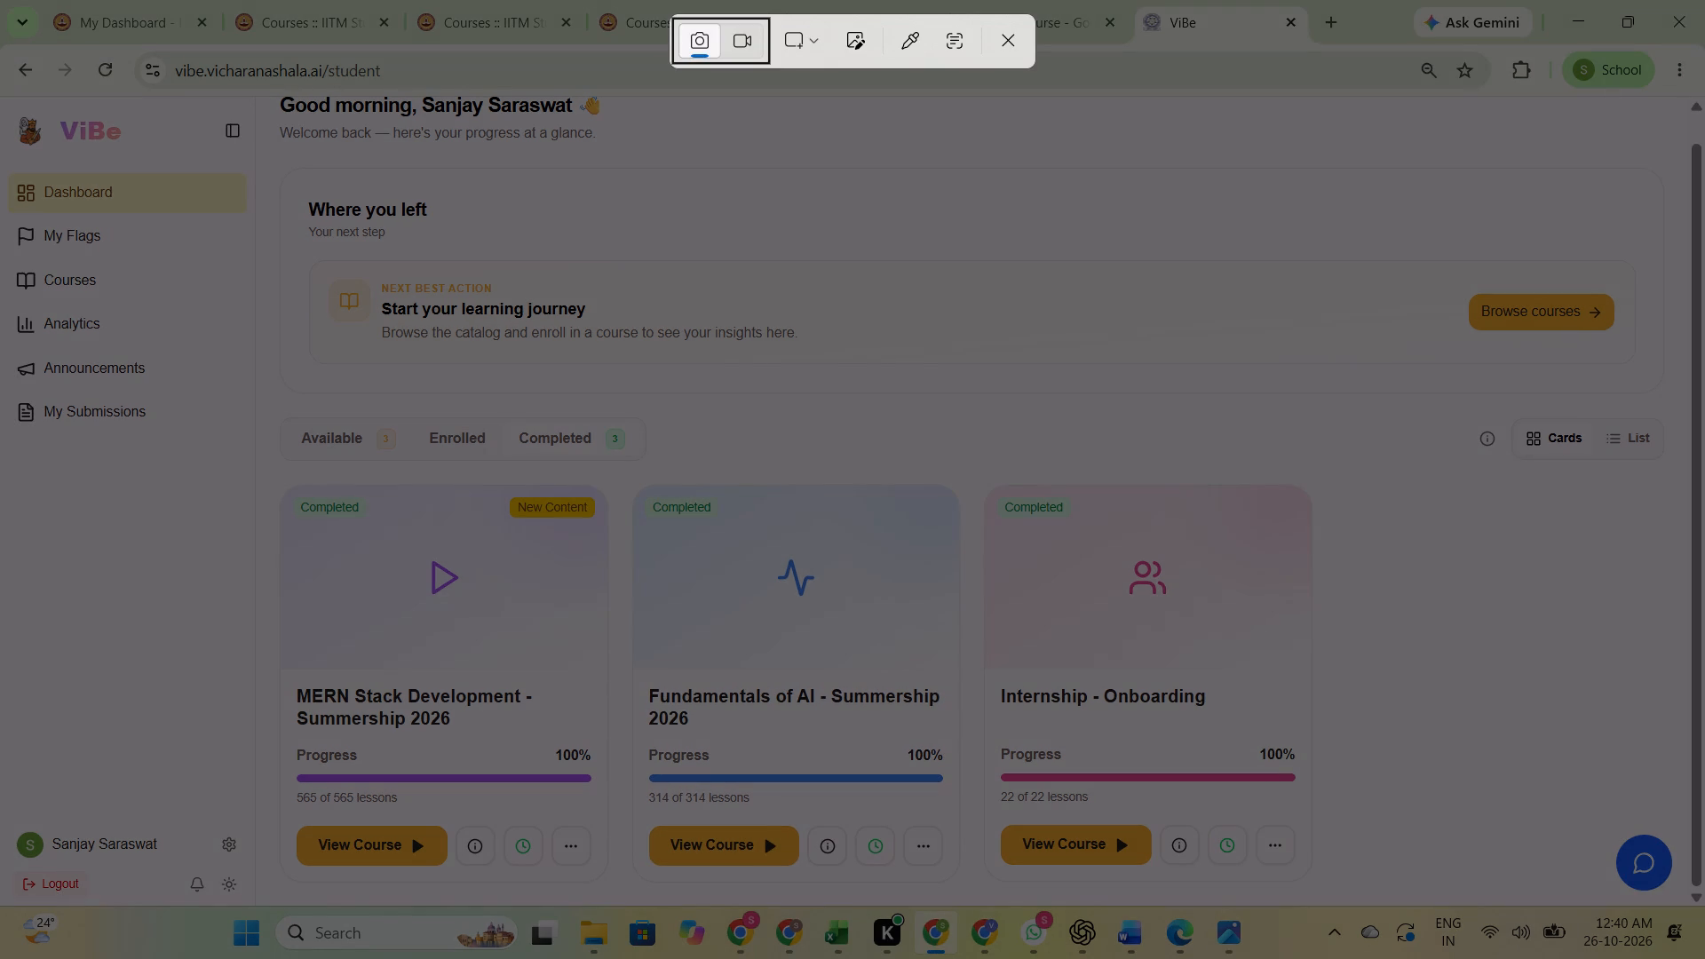
drag(3, 97, 580, 488)
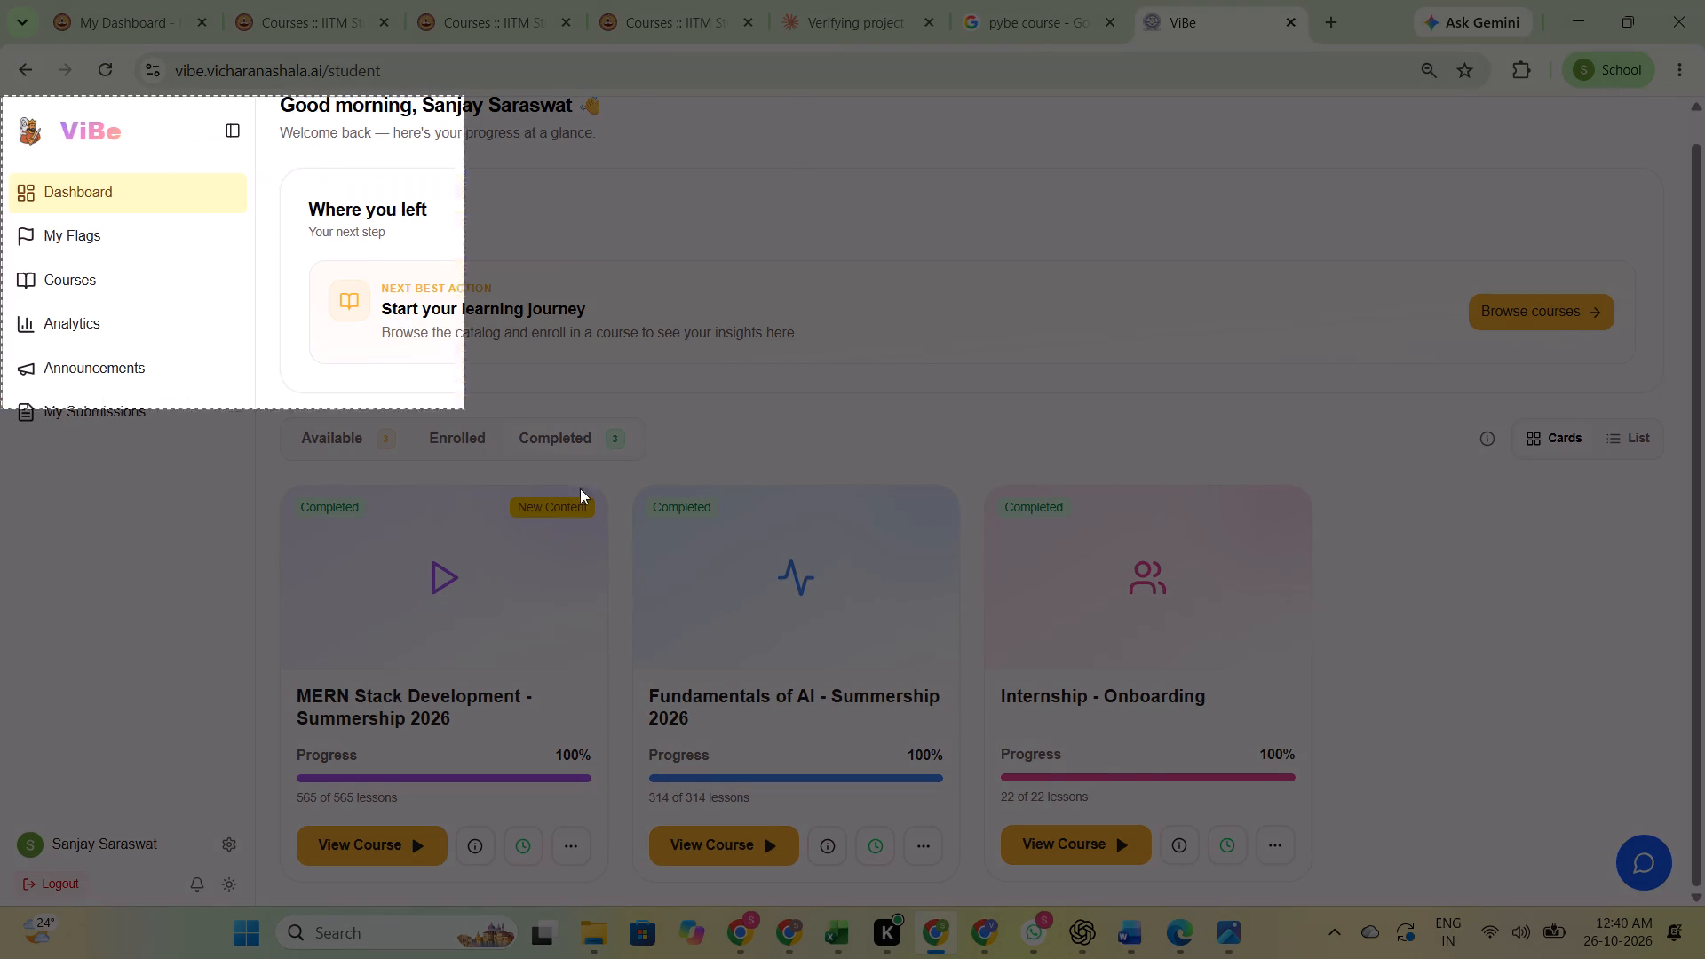
drag(580, 488, 1394, 915)
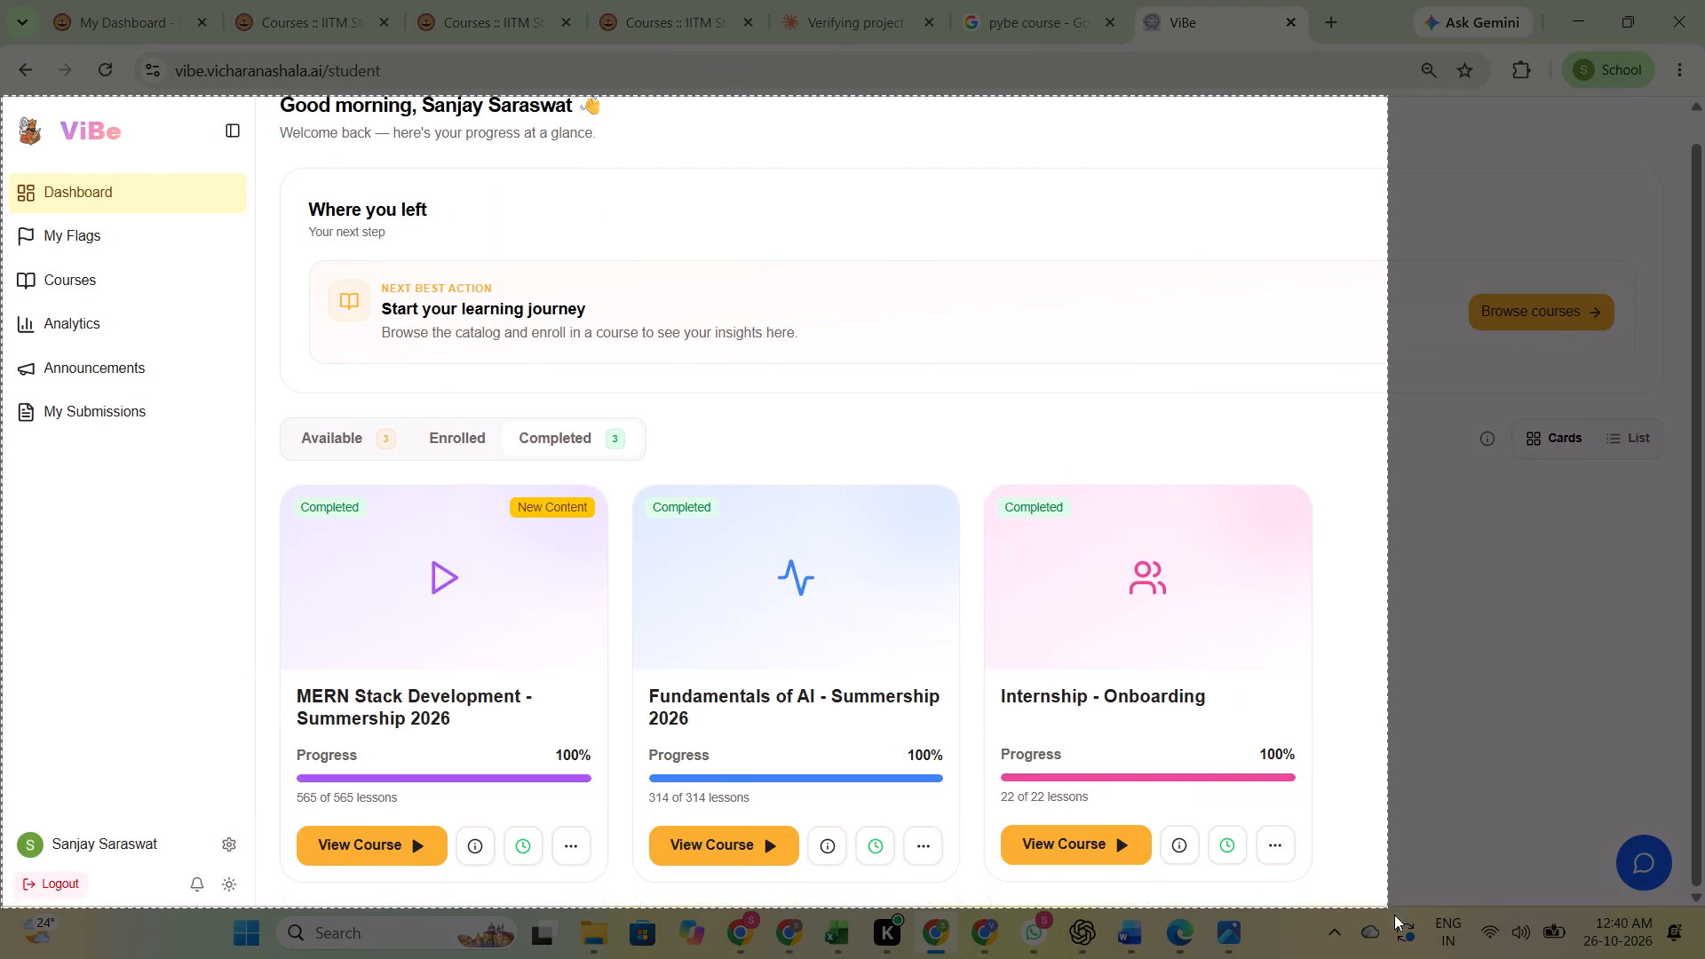
drag(1394, 915, 1704, 897)
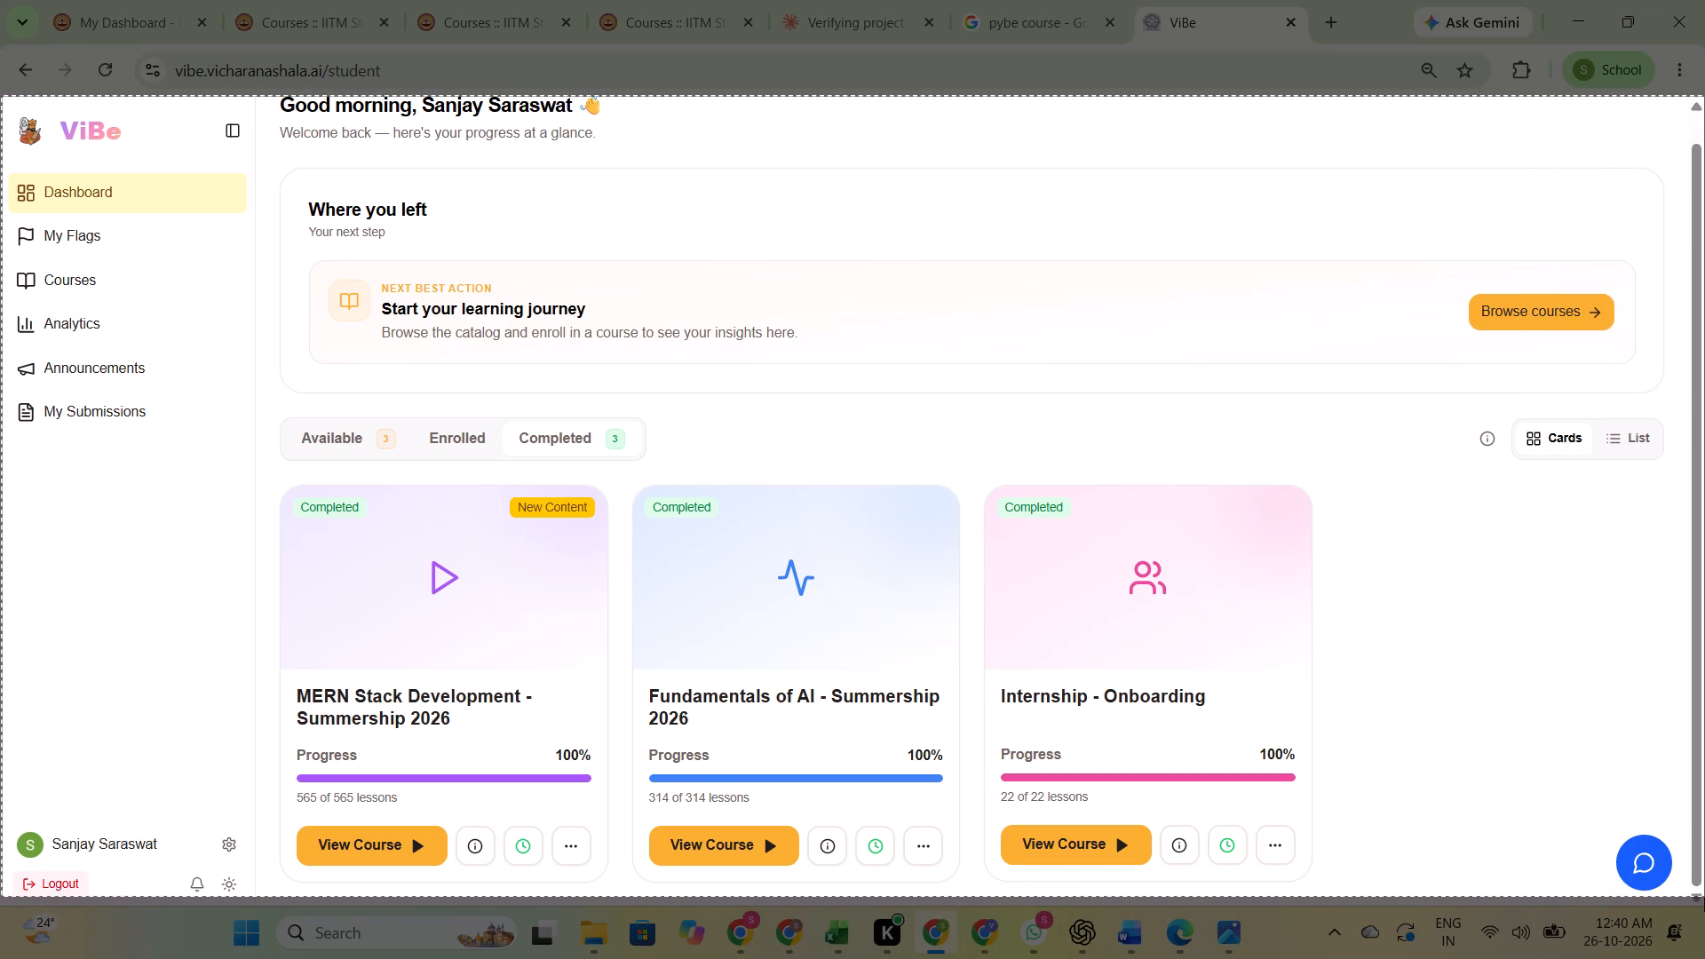
drag(1704, 897, 1704, 907)
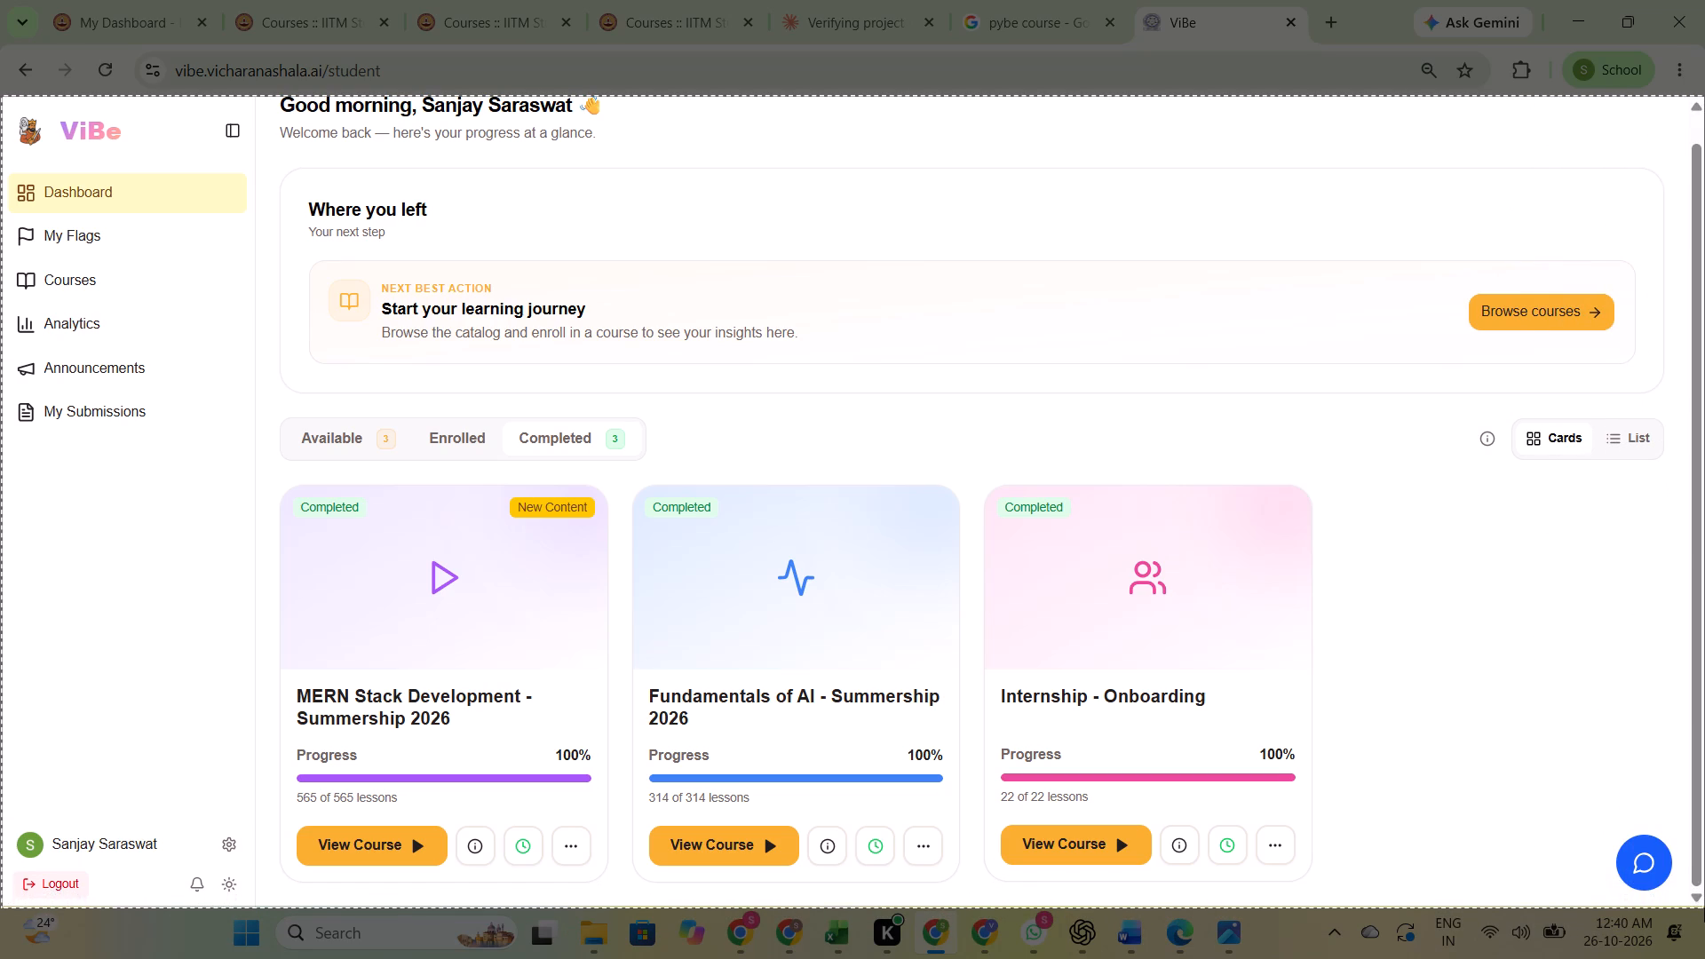
drag(1704, 907, 1704, 905)
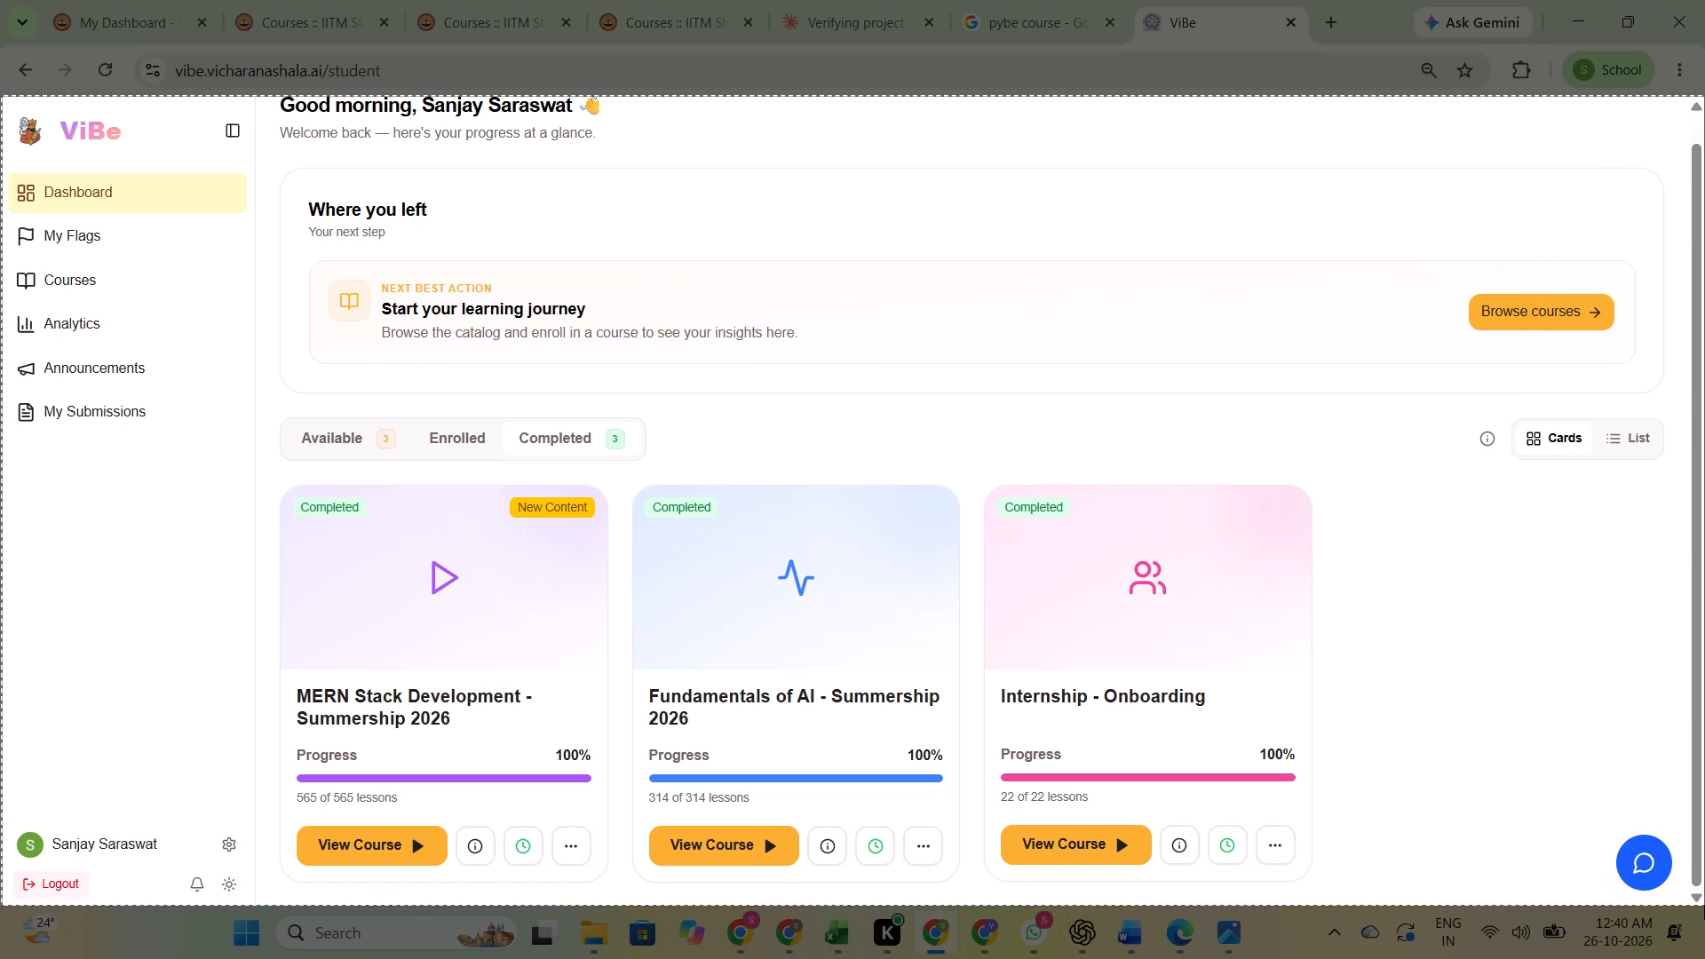
drag(1704, 905, 1704, 904)
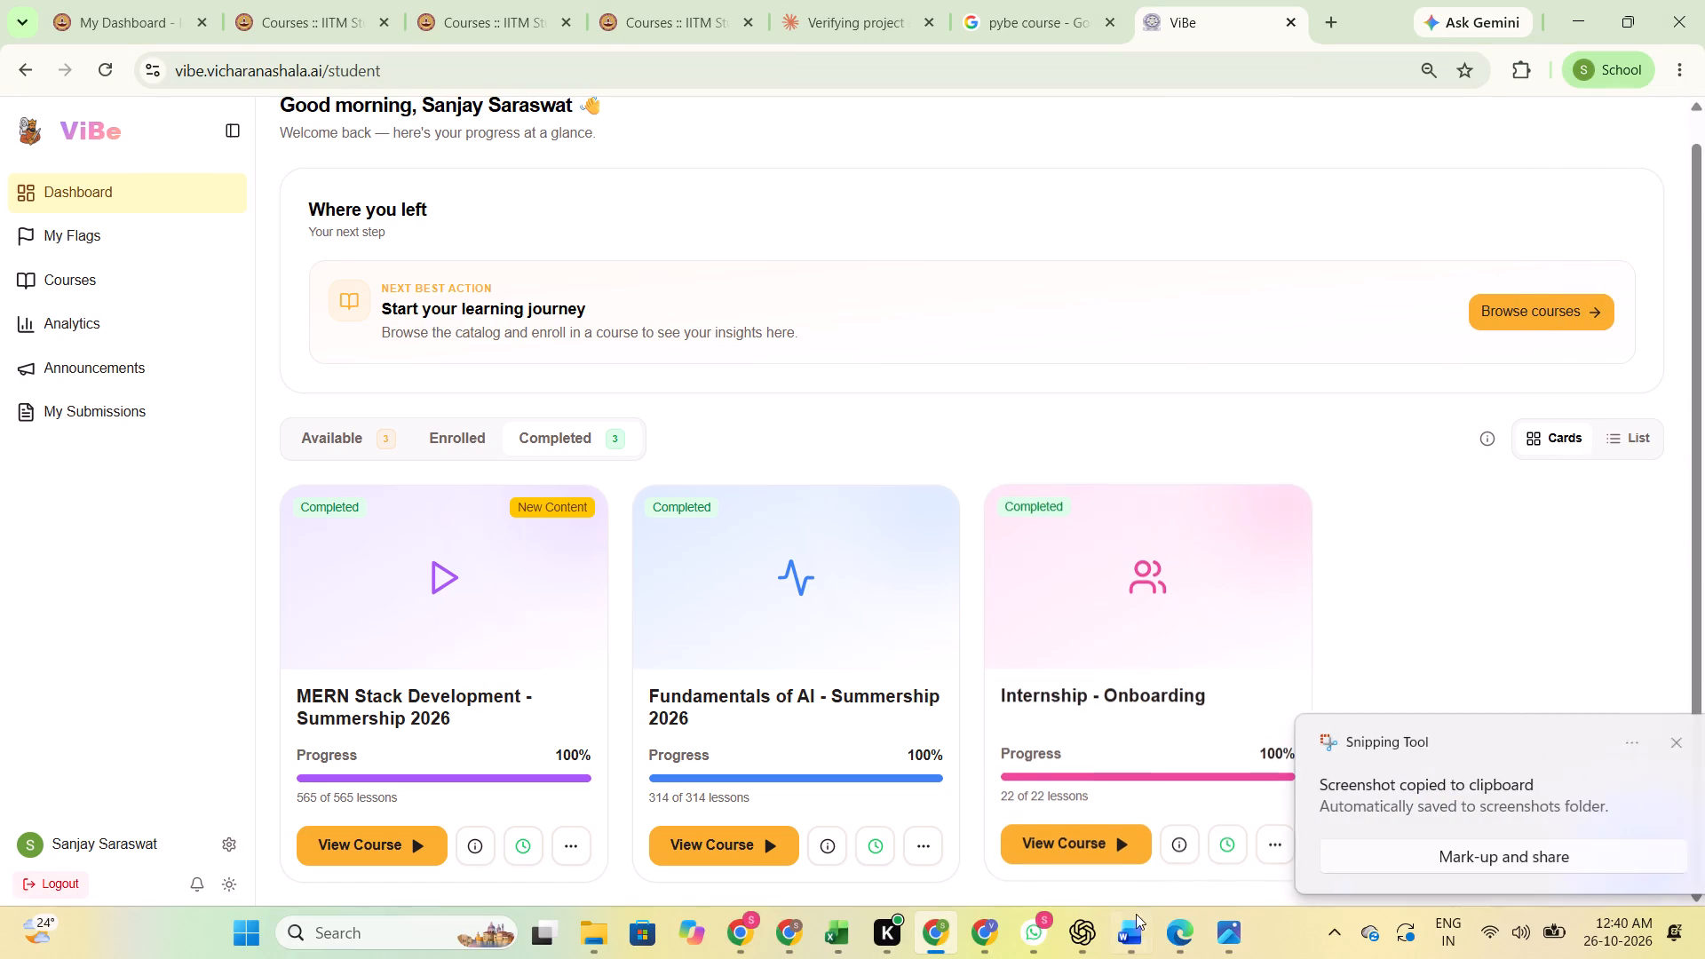
Switch to the Reviewed_Final internship report in Word and paste the dashboard screenshot below the certificate on the last page.
click(1135, 926)
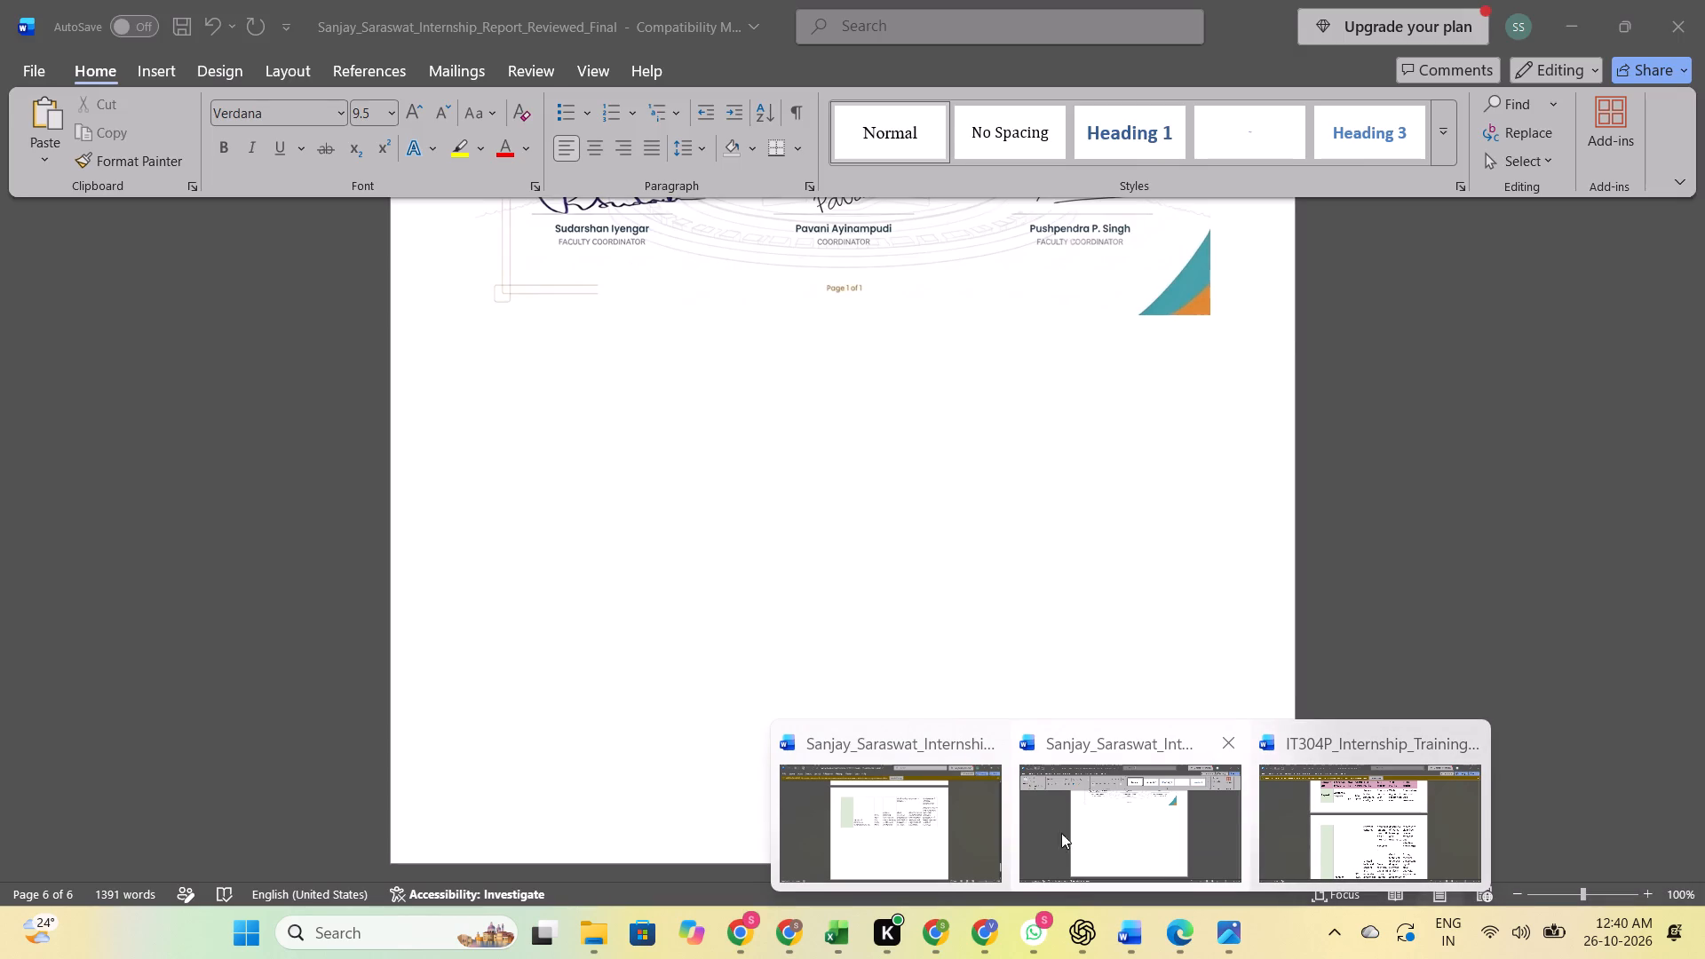
click(1117, 822)
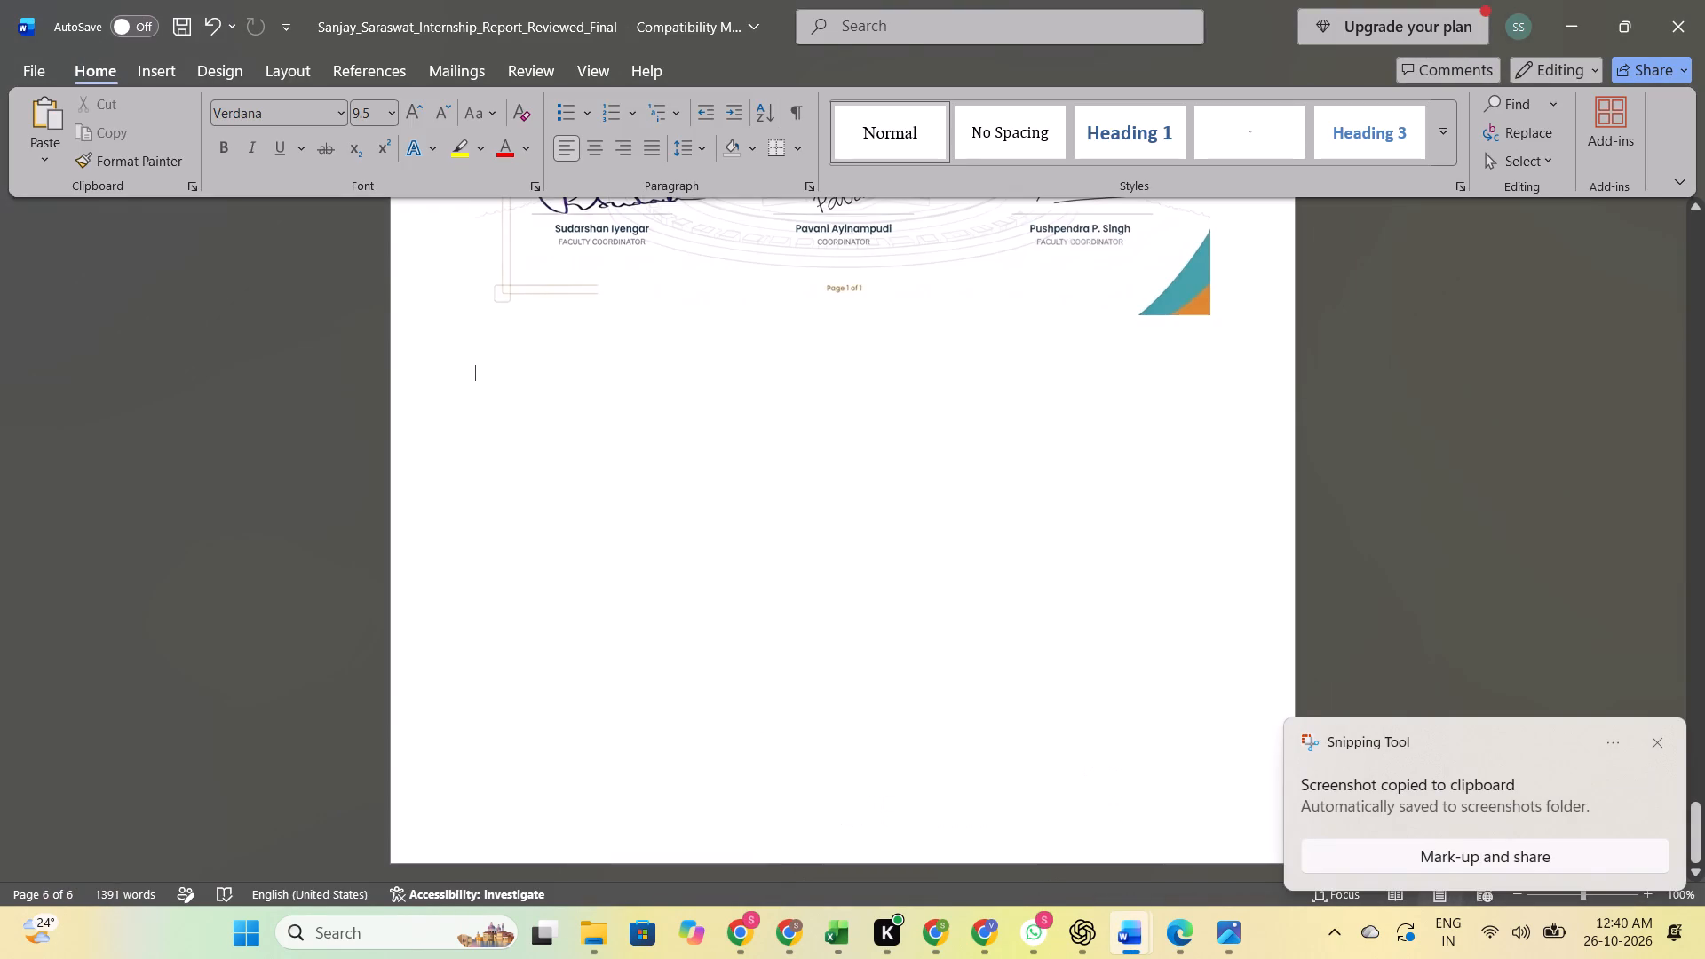
key(ctrl+v)
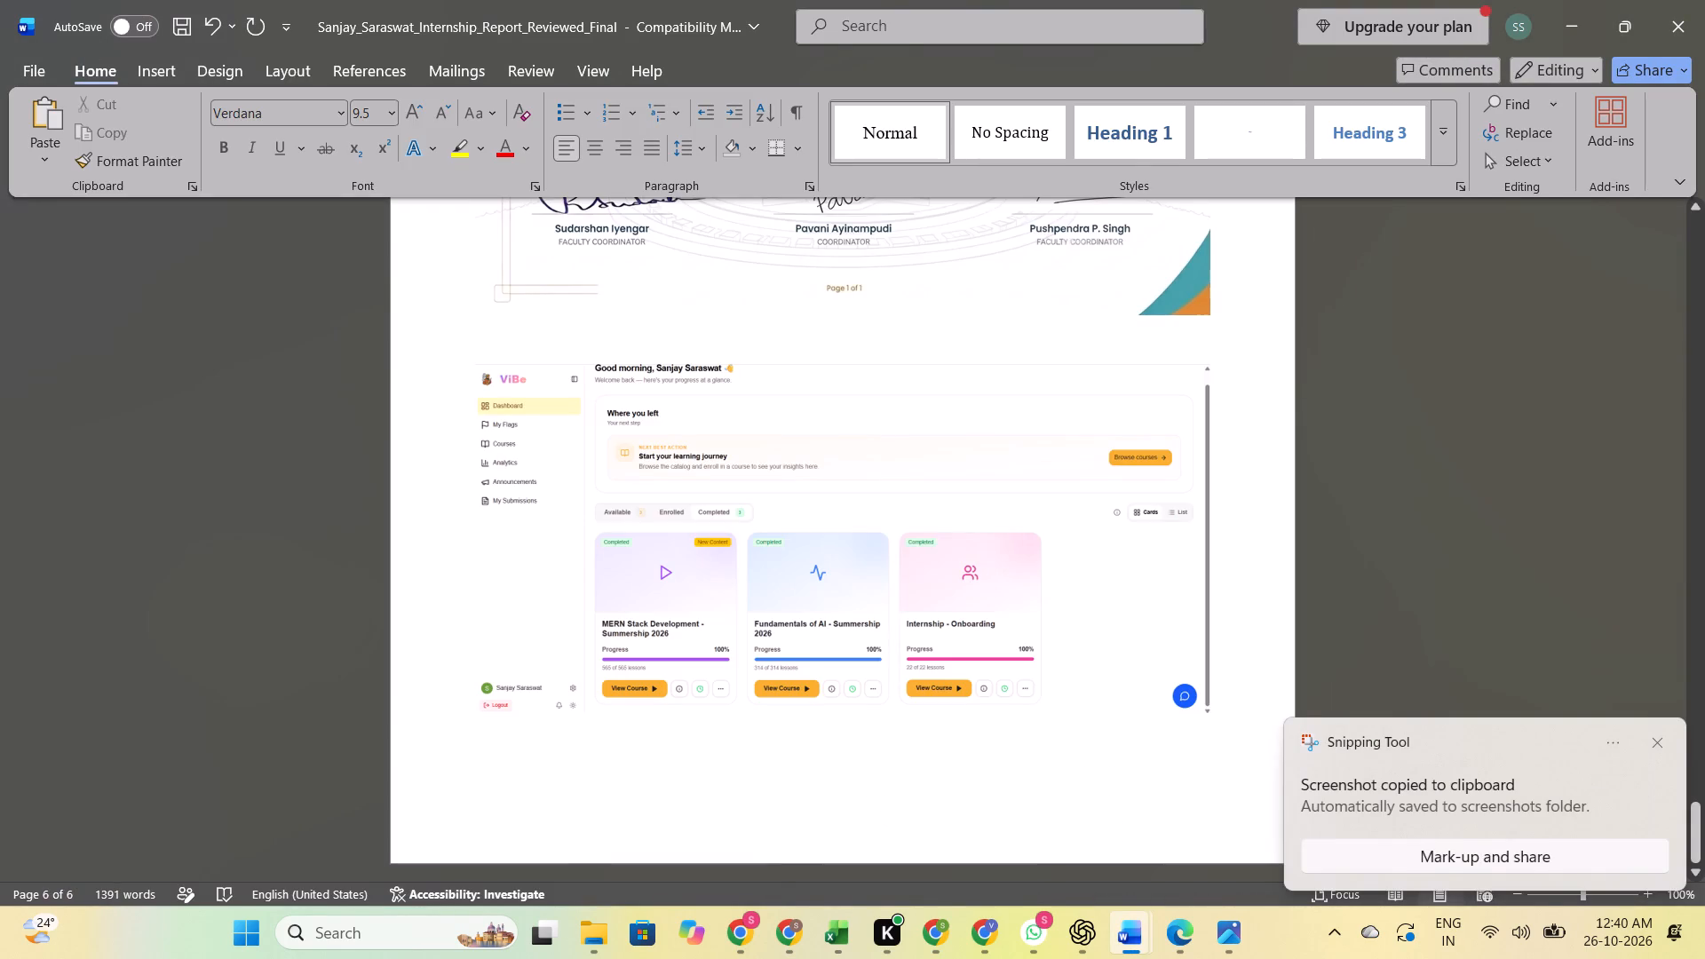
Insert three blank paragraphs after the pasted dashboard screenshot in the report.
scroll(964, 716, down, 1)
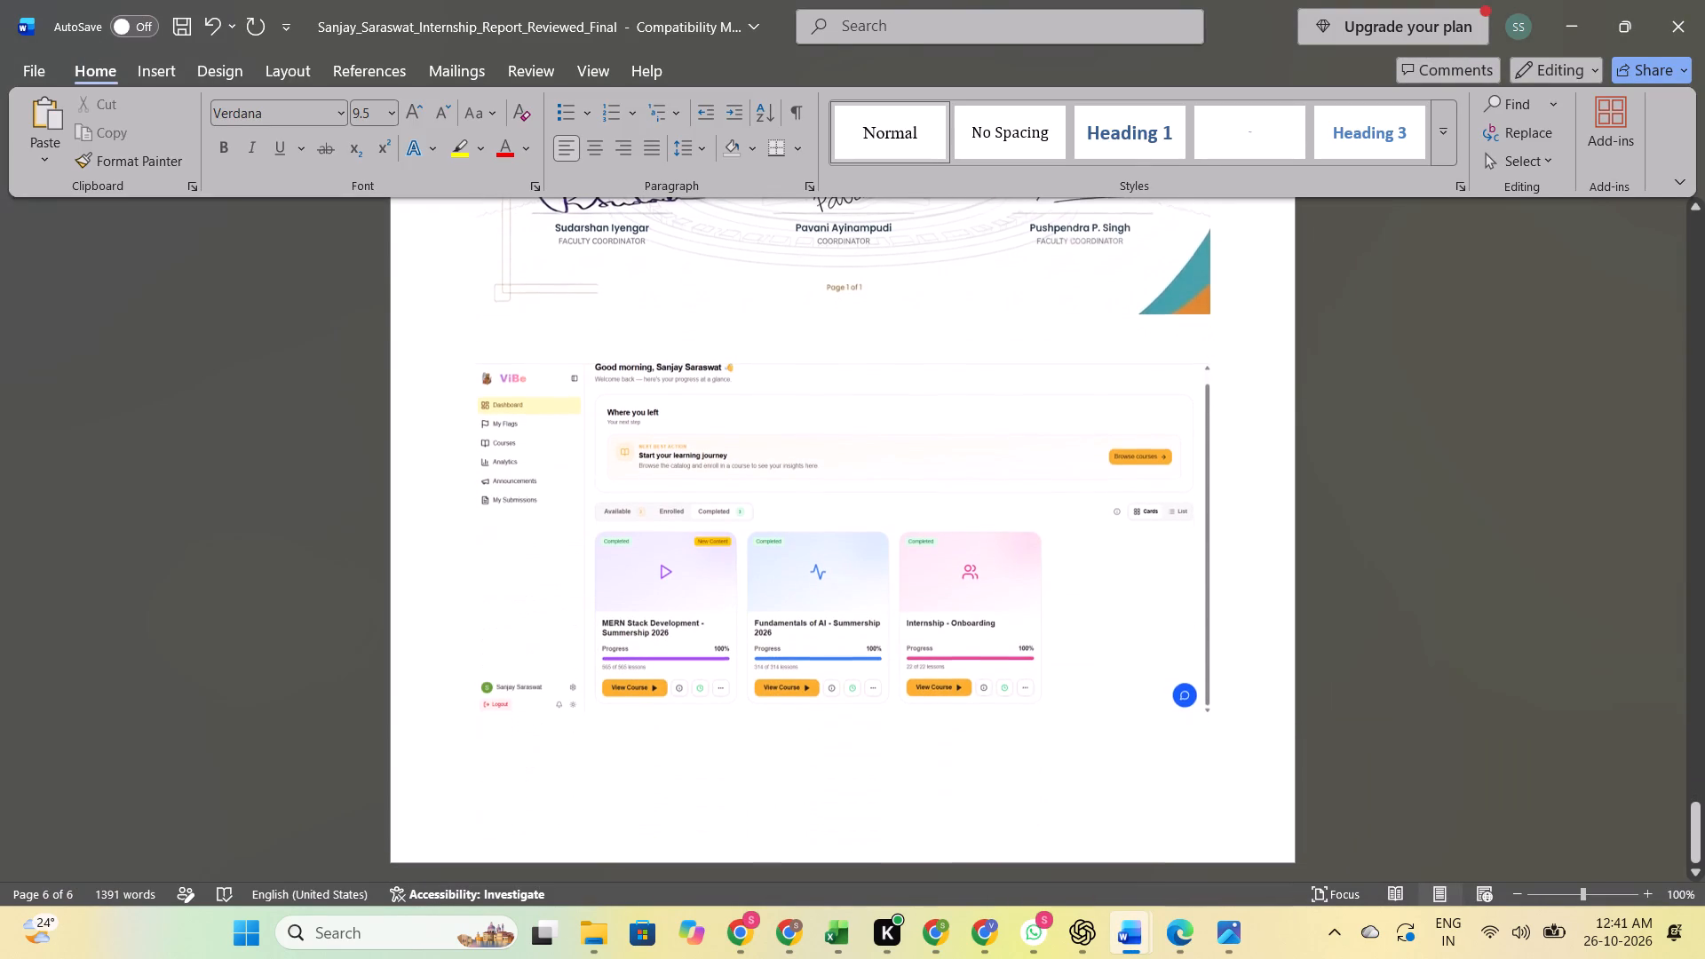
scroll(964, 716, down, 1)
click(1228, 712)
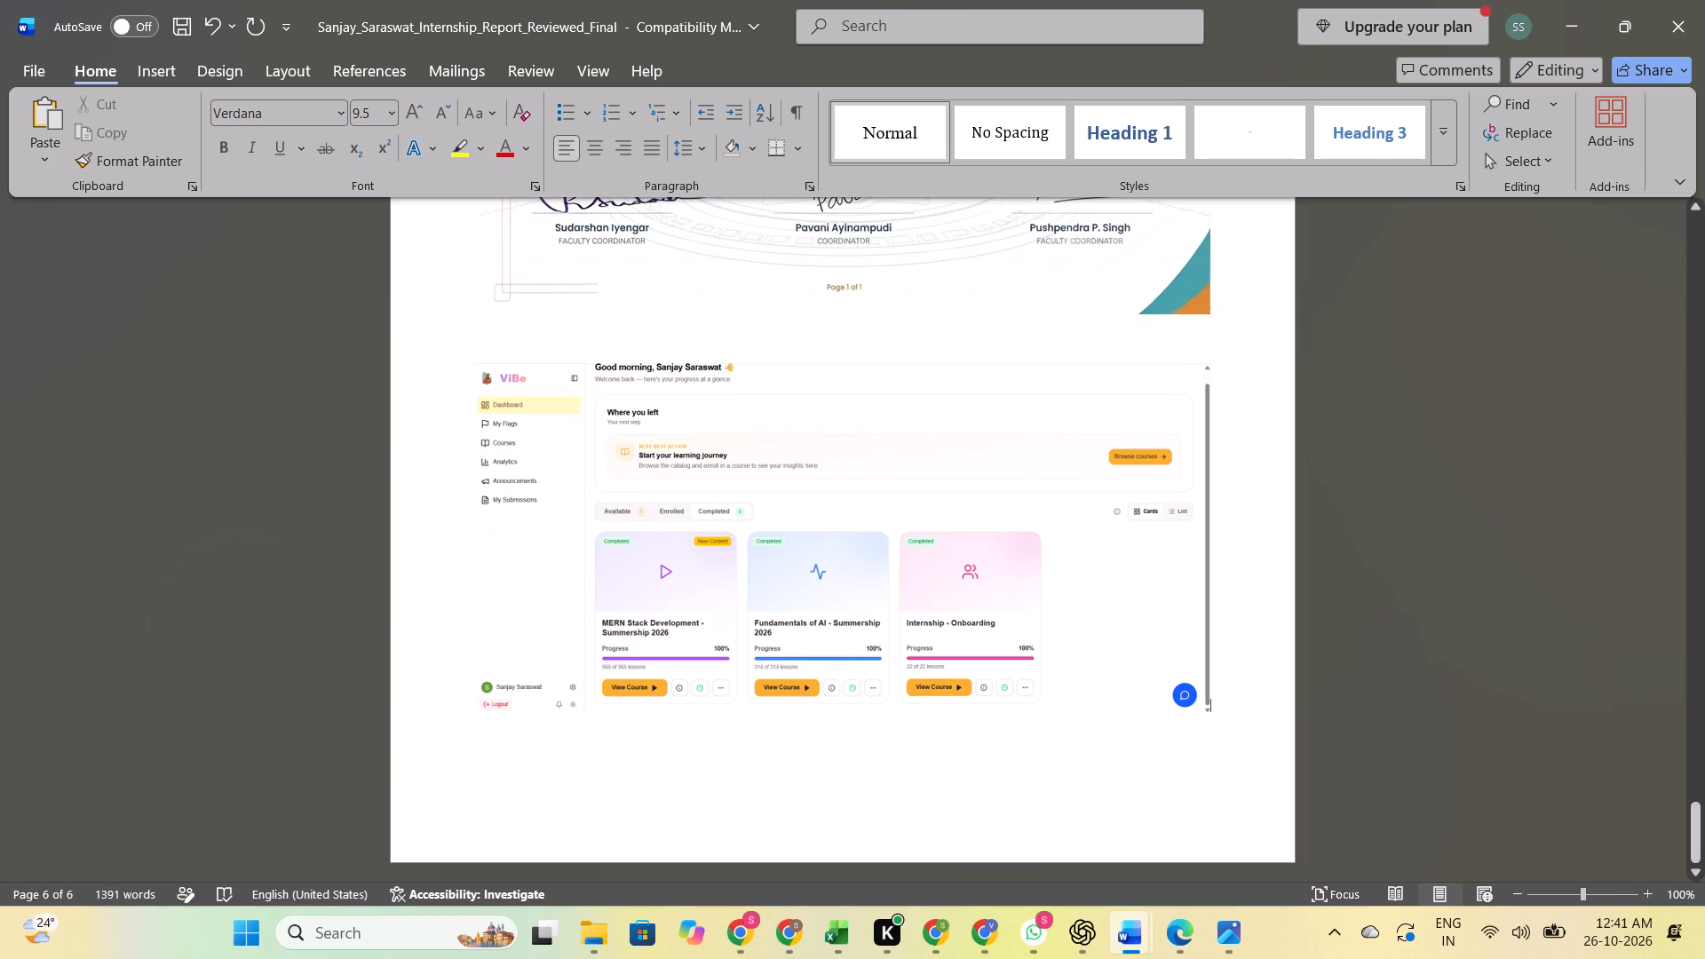
click(1226, 698)
key(Return)
key(Return)
key(Return)
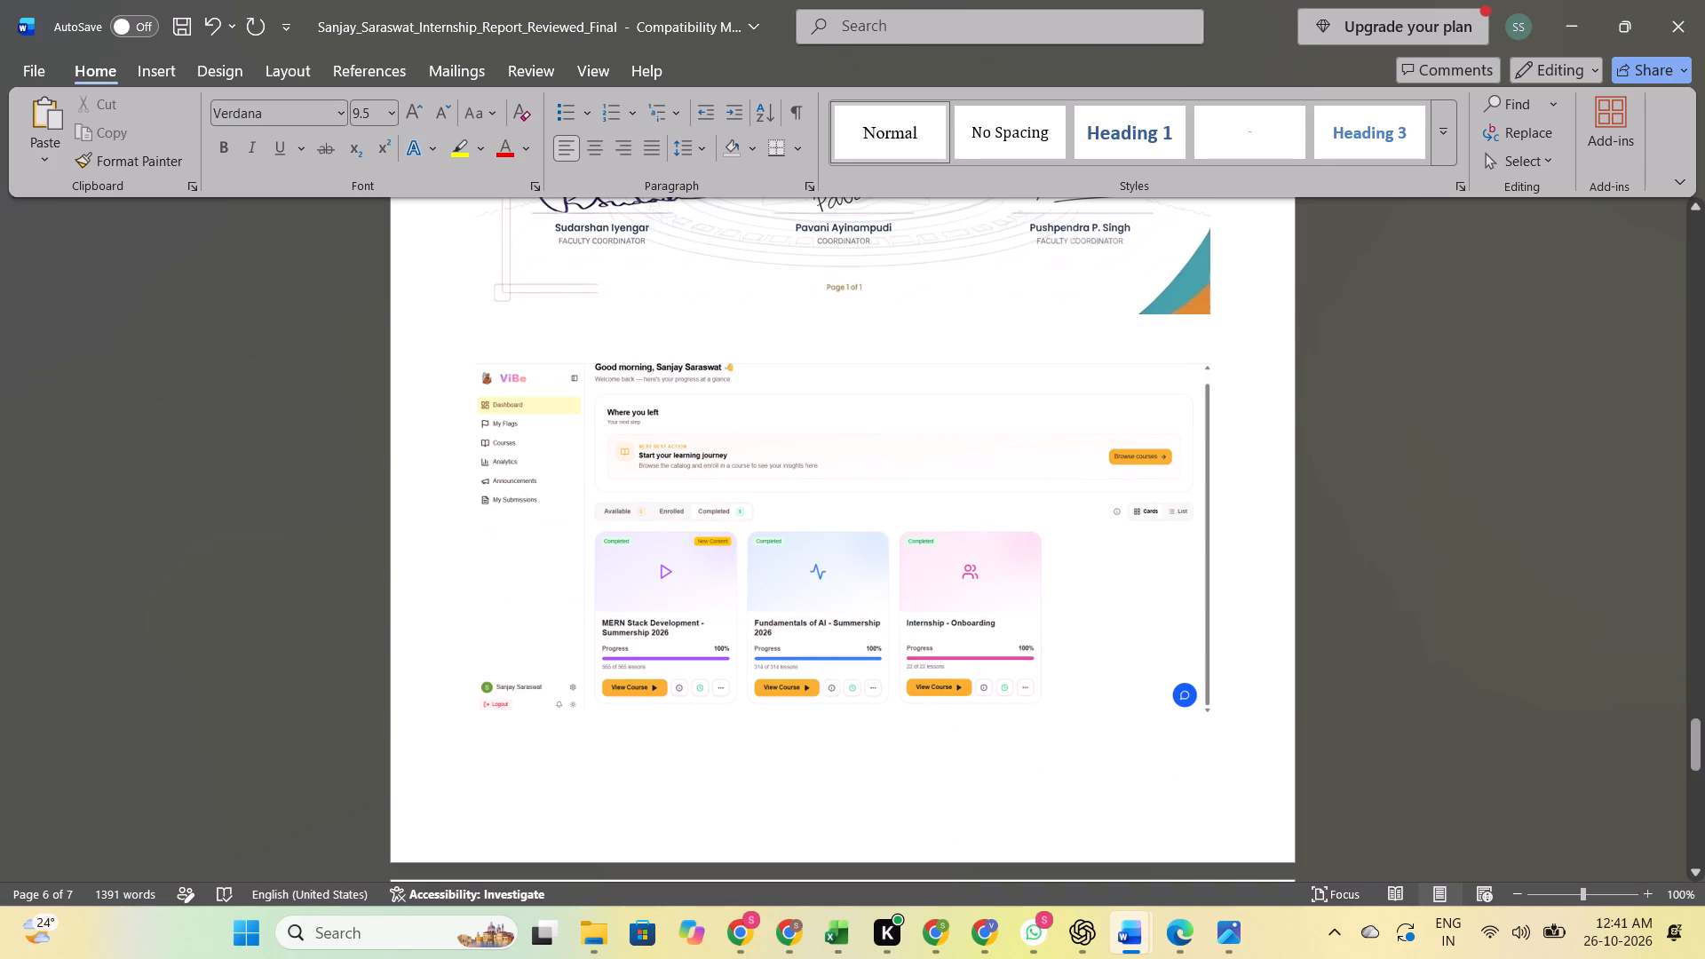
scroll(1043, 699, down, 3)
scroll(1043, 699, up, 3)
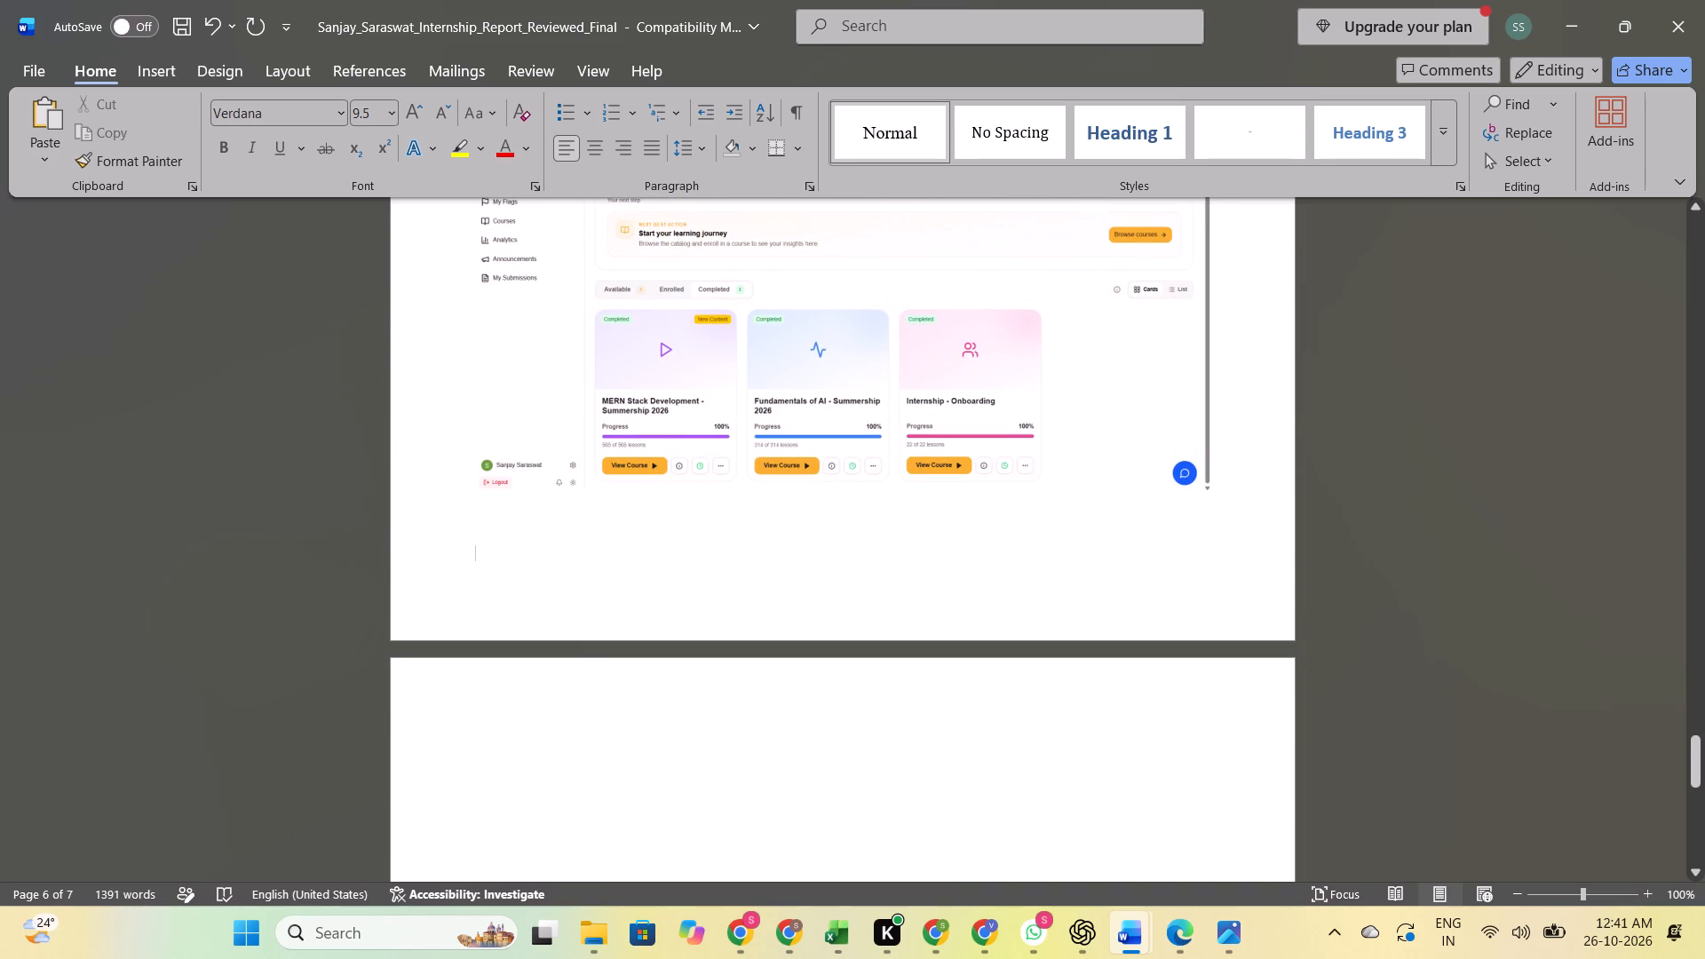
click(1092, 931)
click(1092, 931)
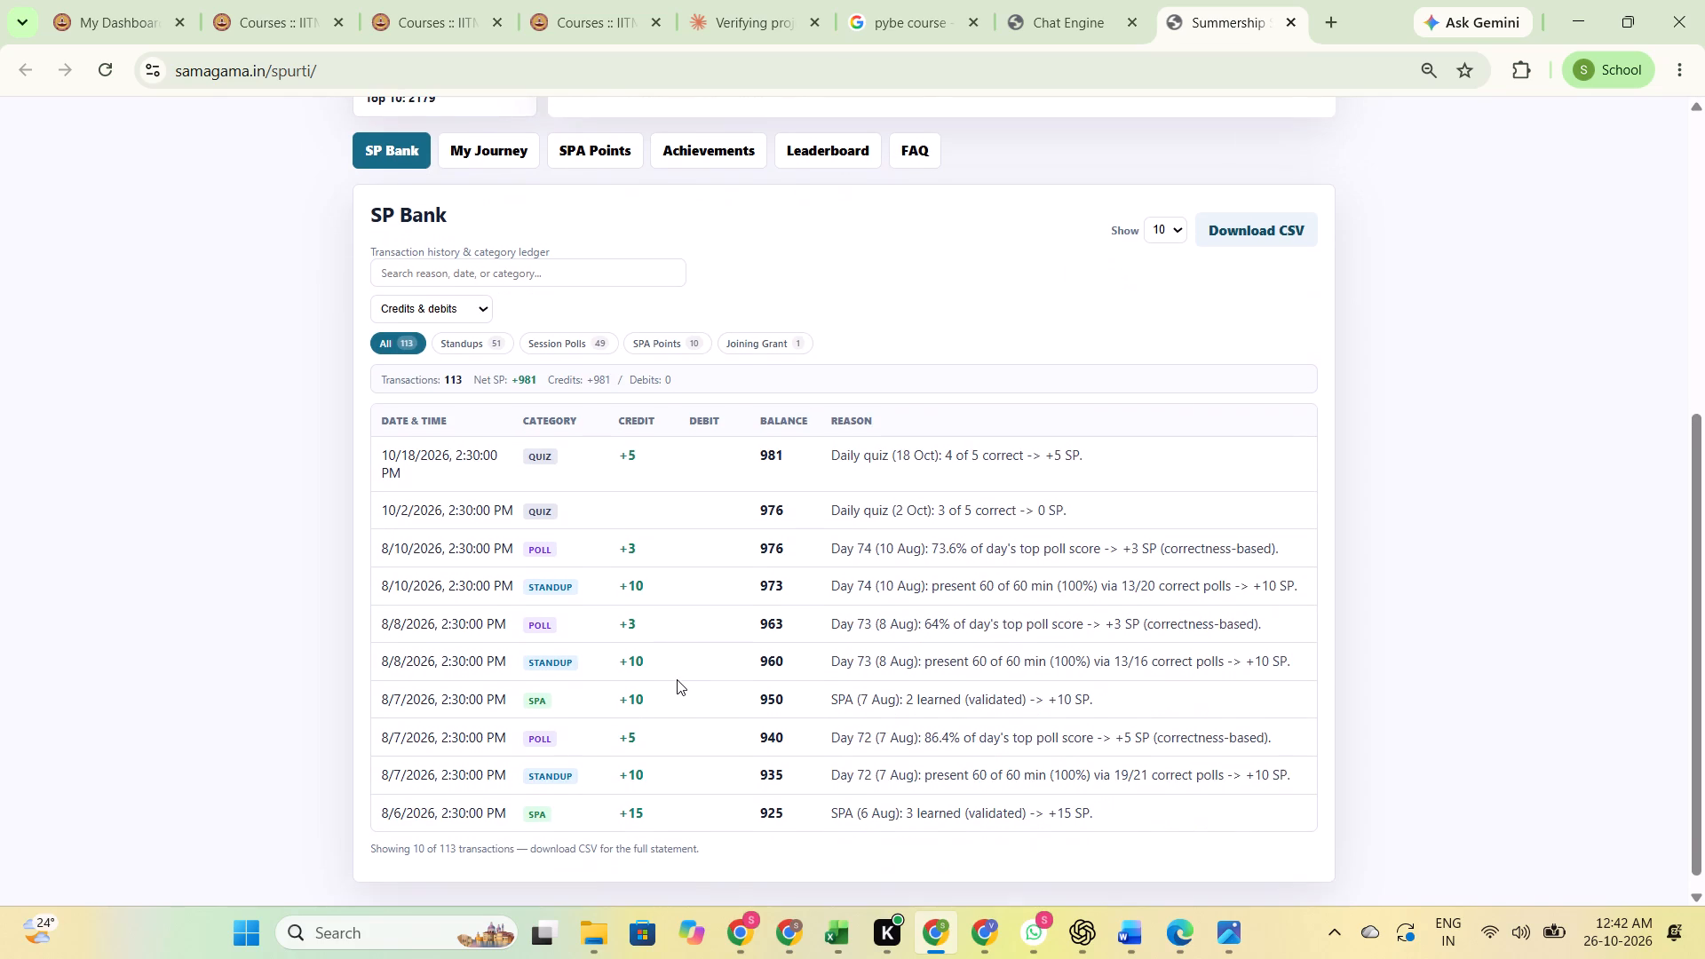
scroll(677, 679, up, 1)
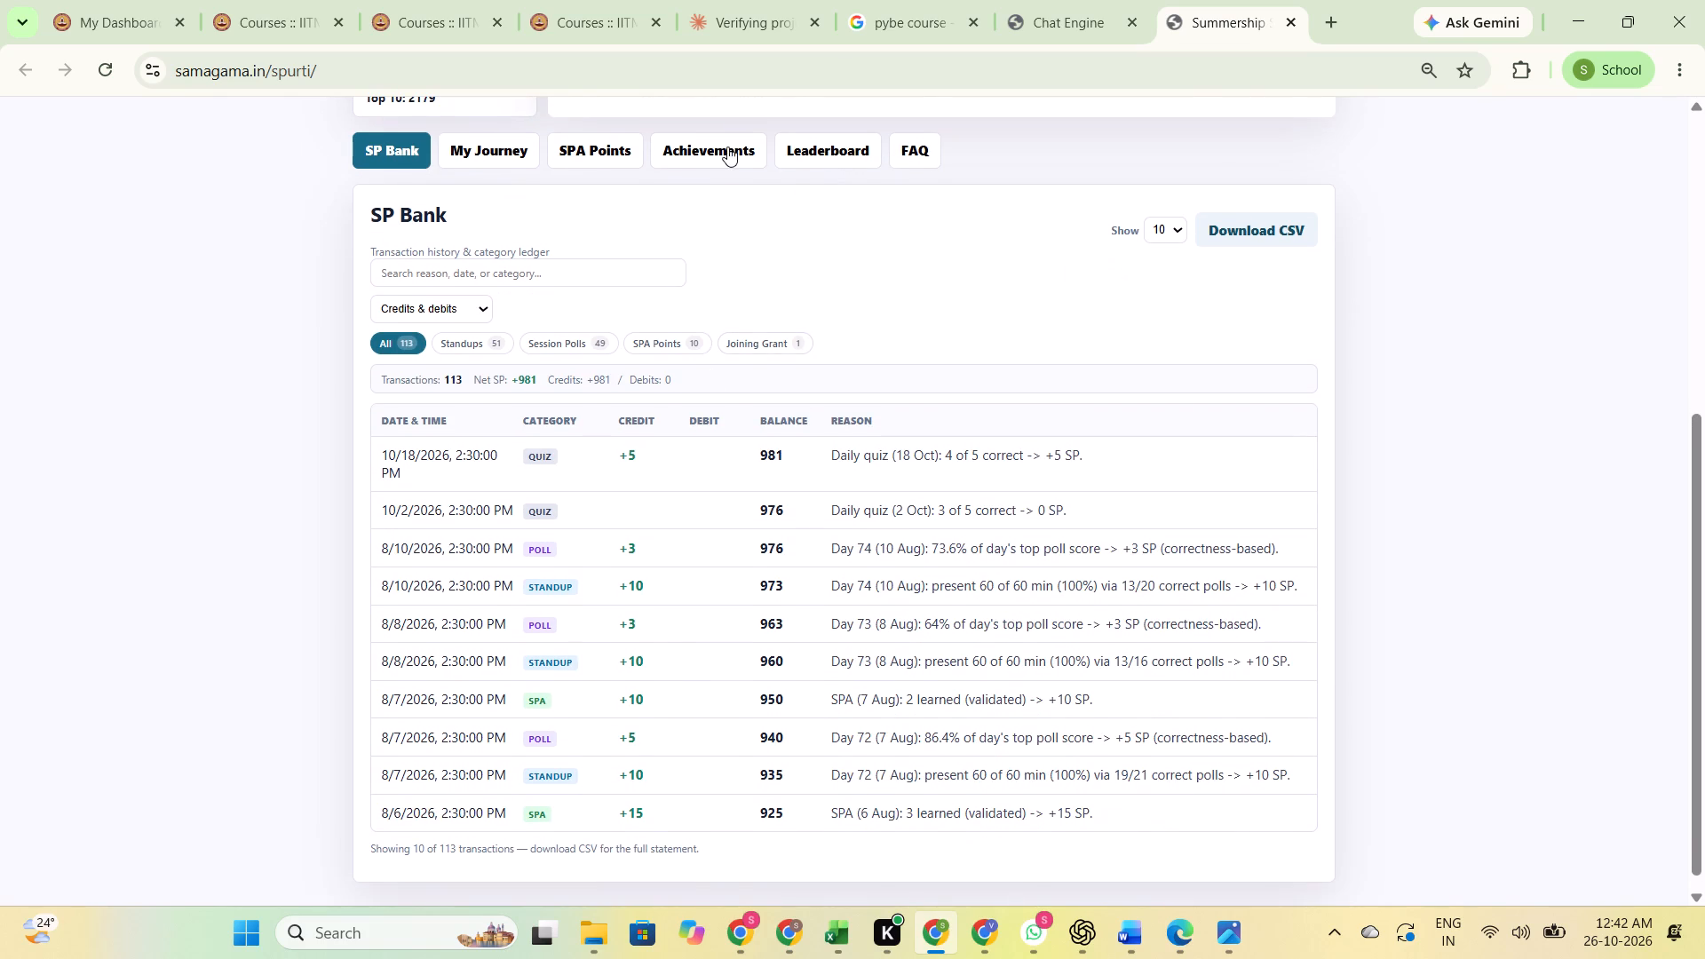
Open the shareable card of the 3,600-Minute Club achievement on the Spurti page.
click(726, 147)
scroll(691, 508, down, 2)
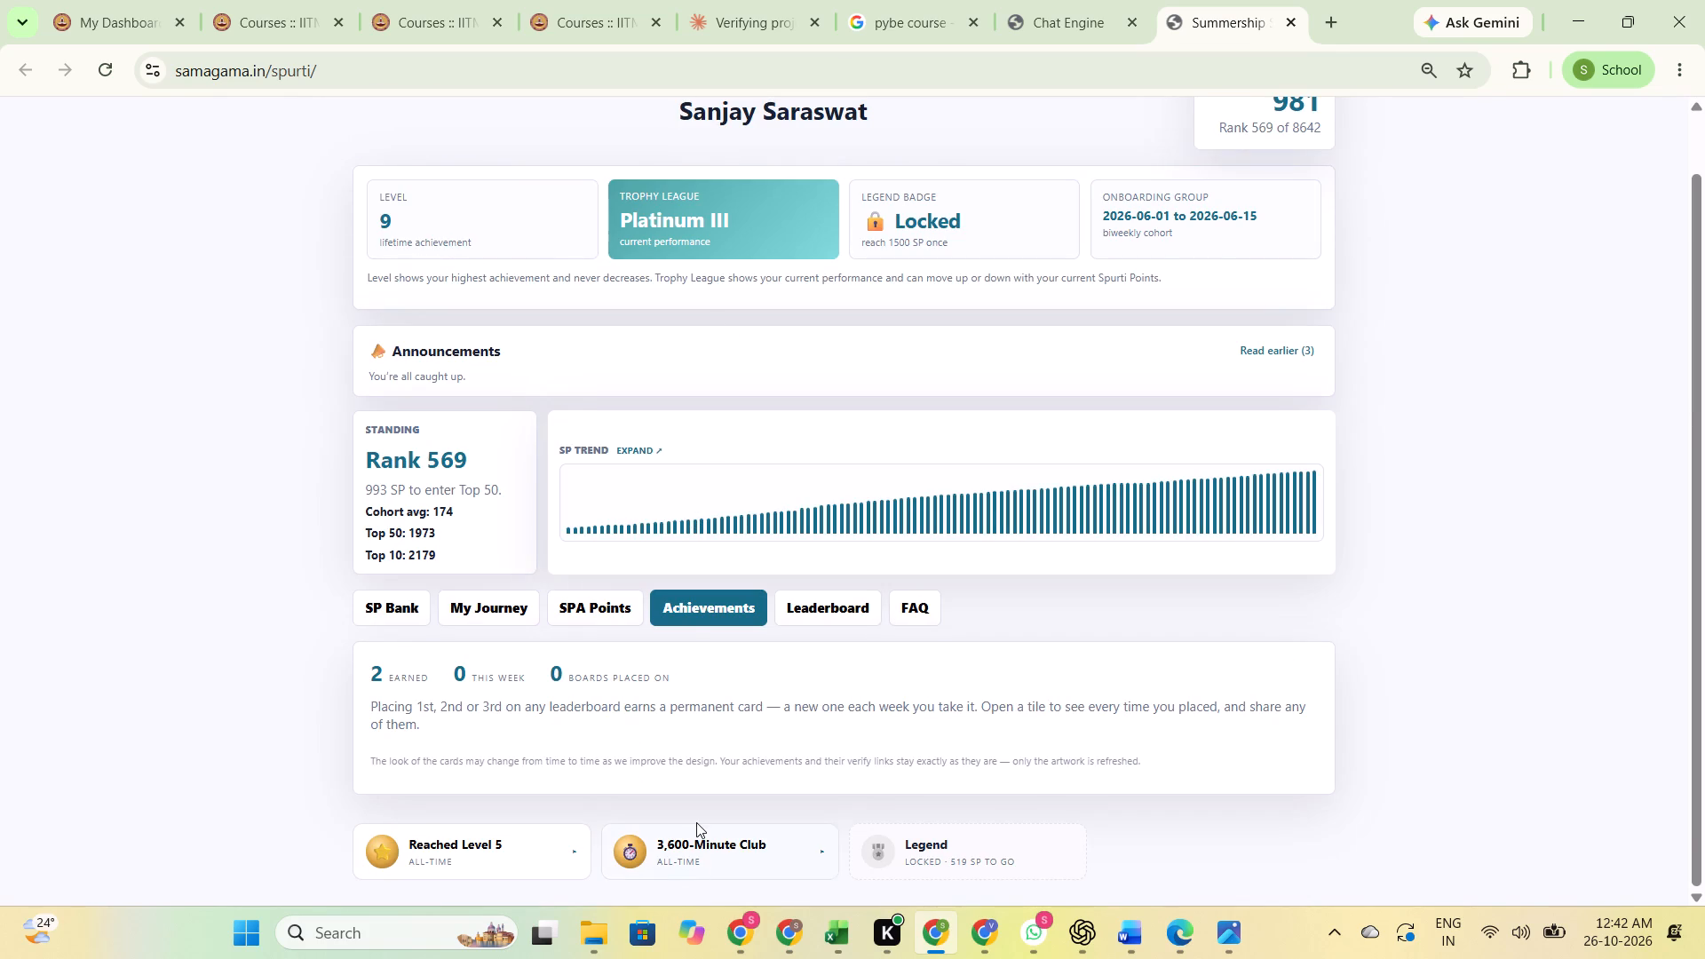
click(697, 839)
scroll(697, 839, down, 2)
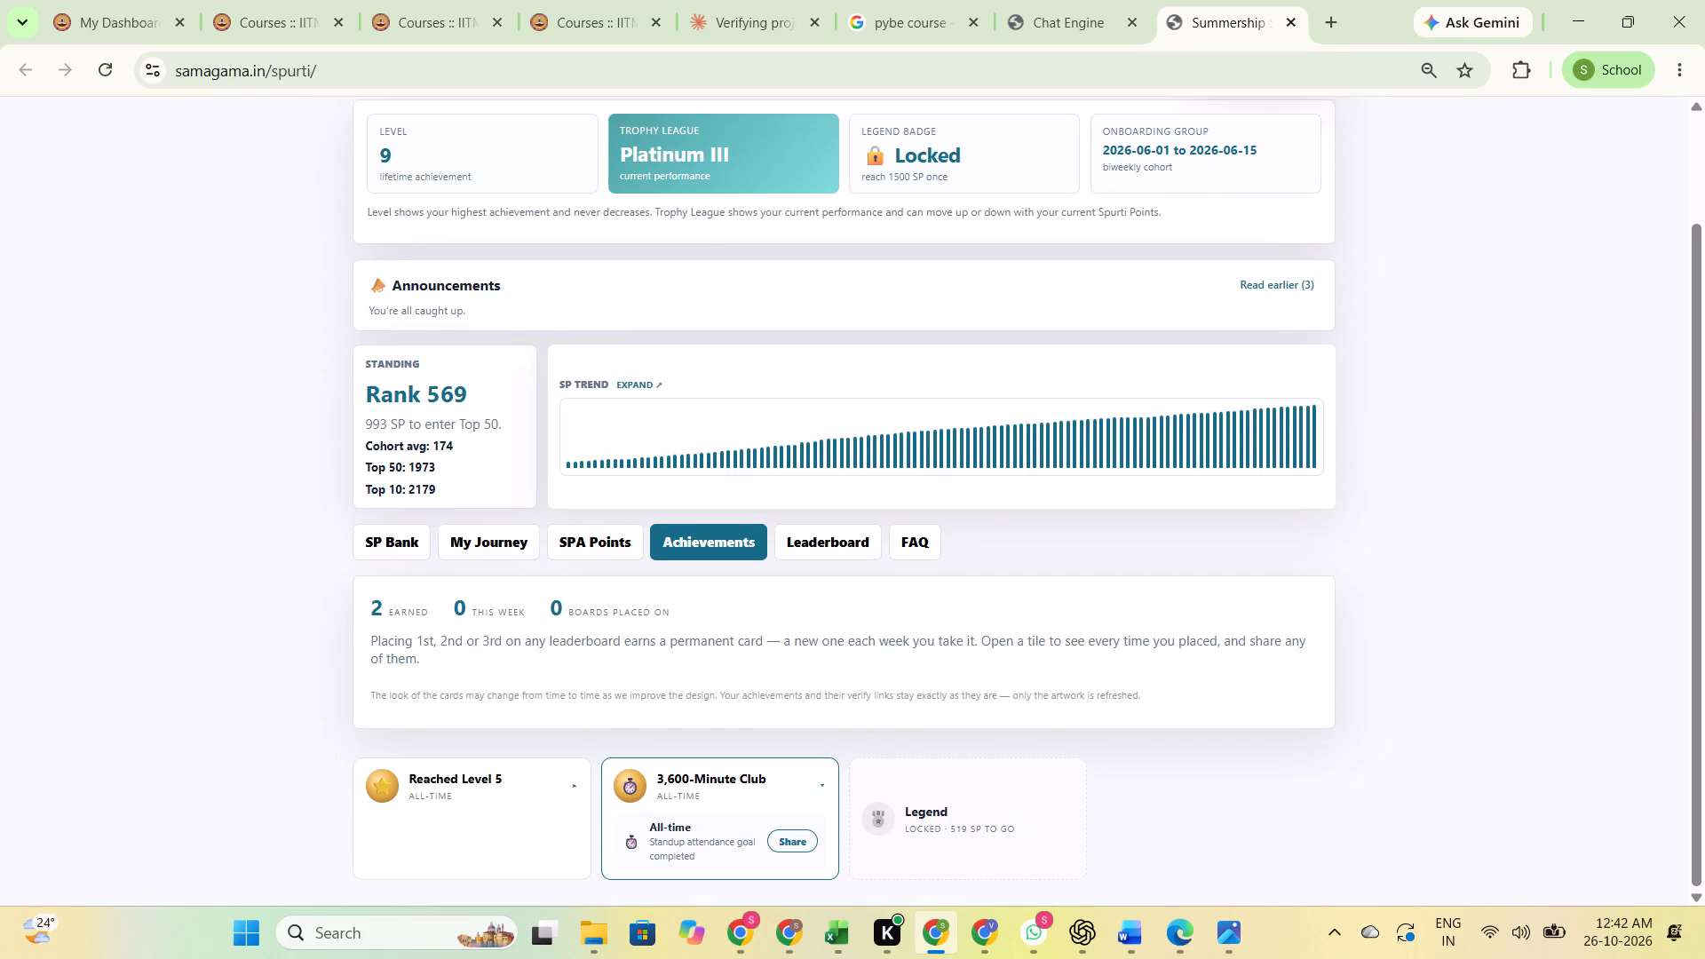
click(794, 840)
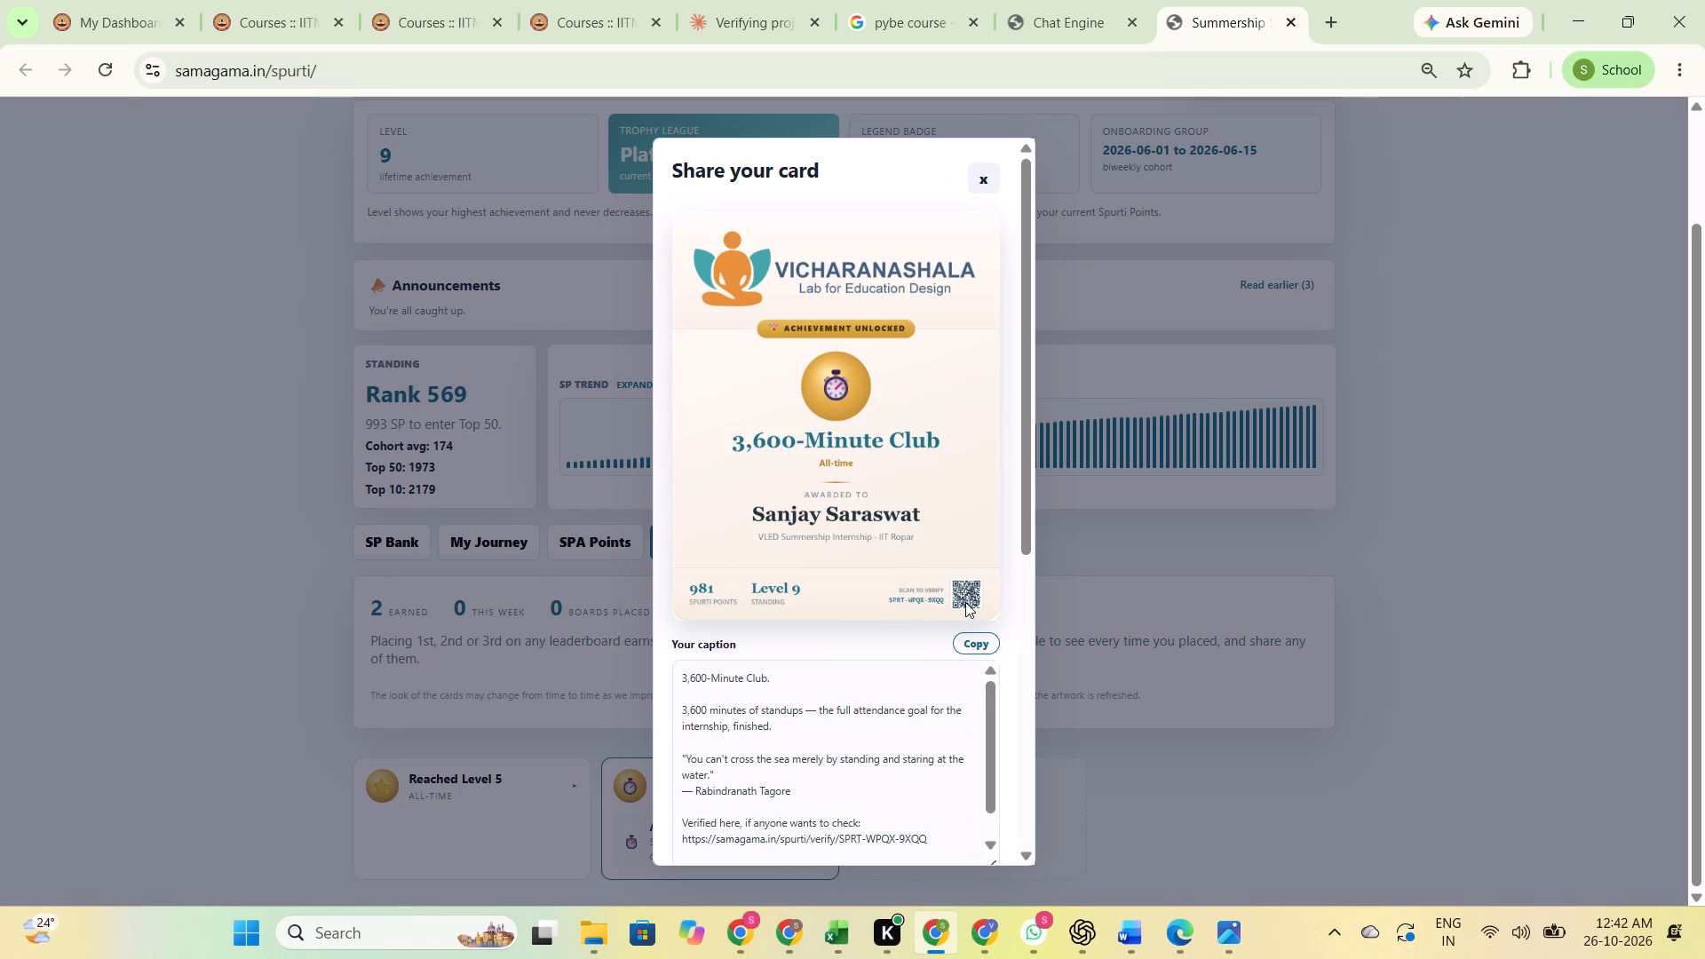
Examine the 3,600-Minute Club card and its caption, including the award details and the verification link.
scroll(965, 602, up, 1)
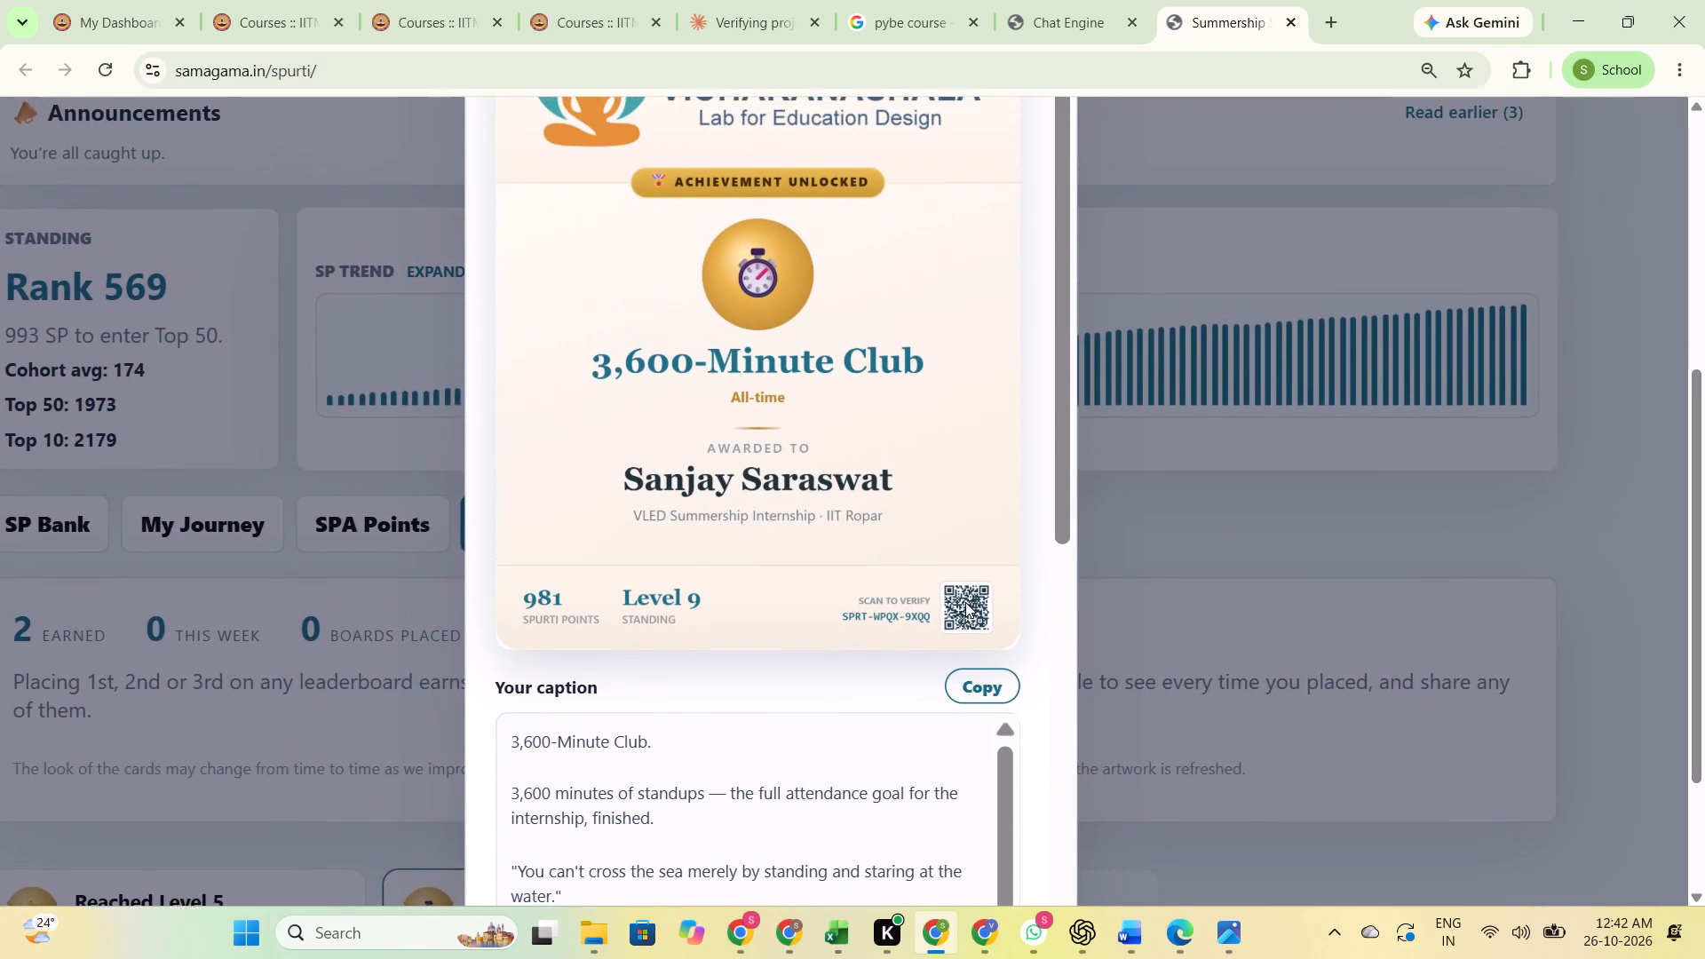
scroll(965, 602, up, 3)
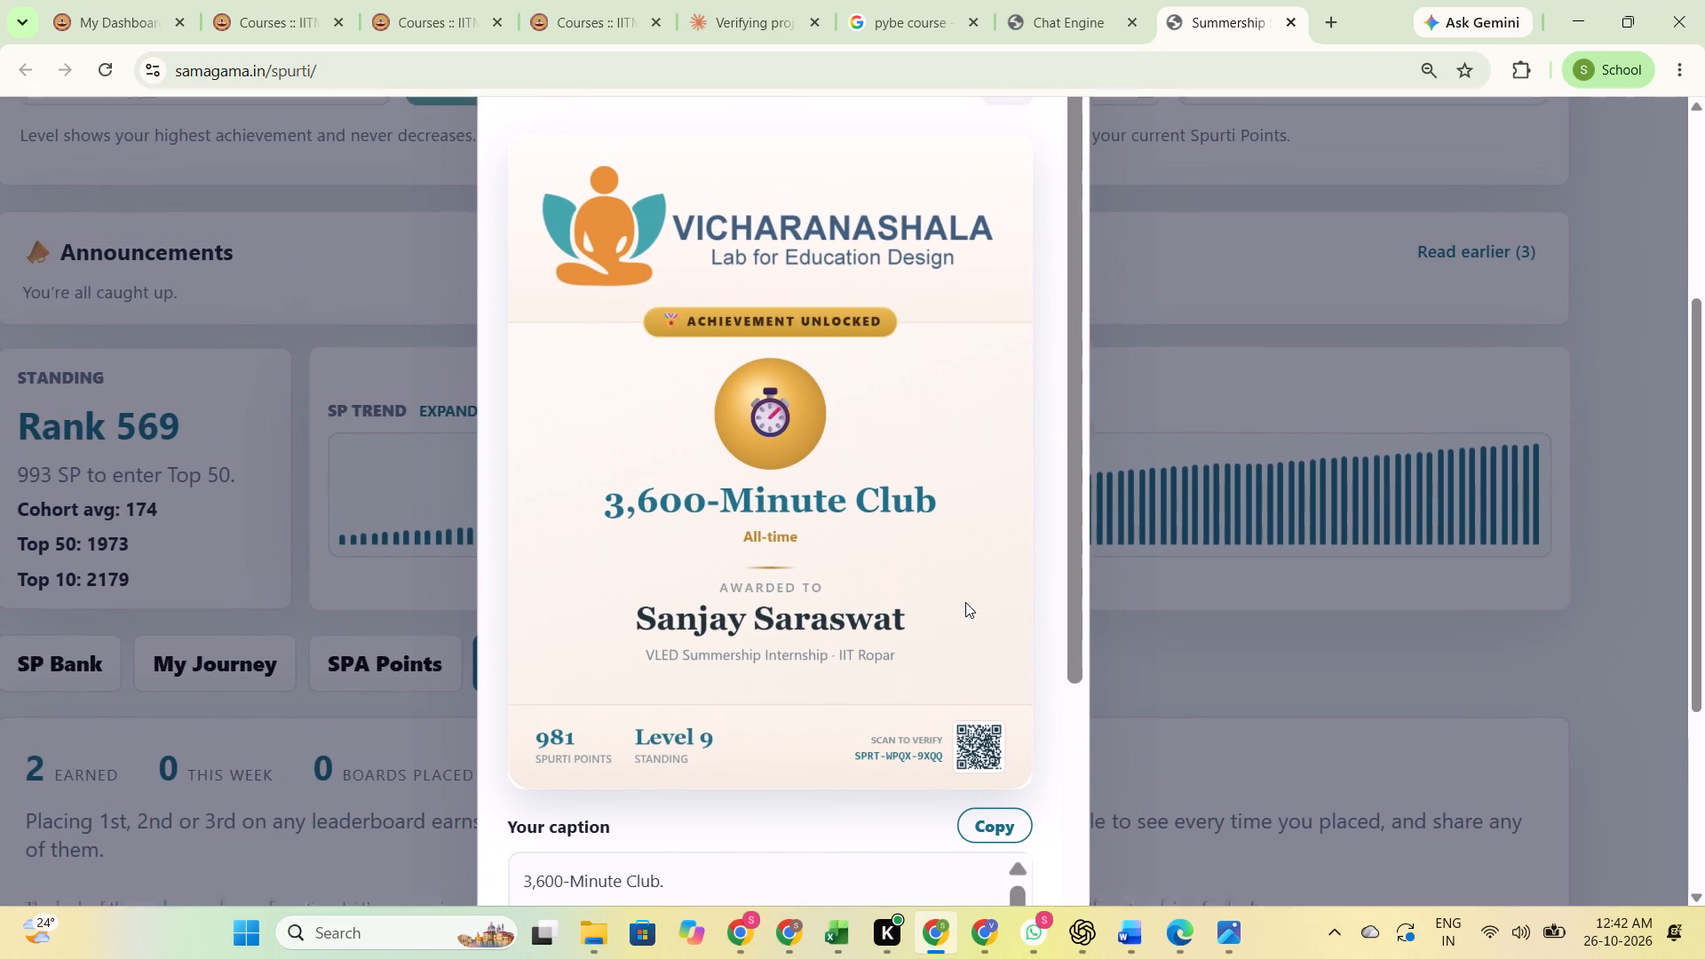
scroll(965, 602, up, 1)
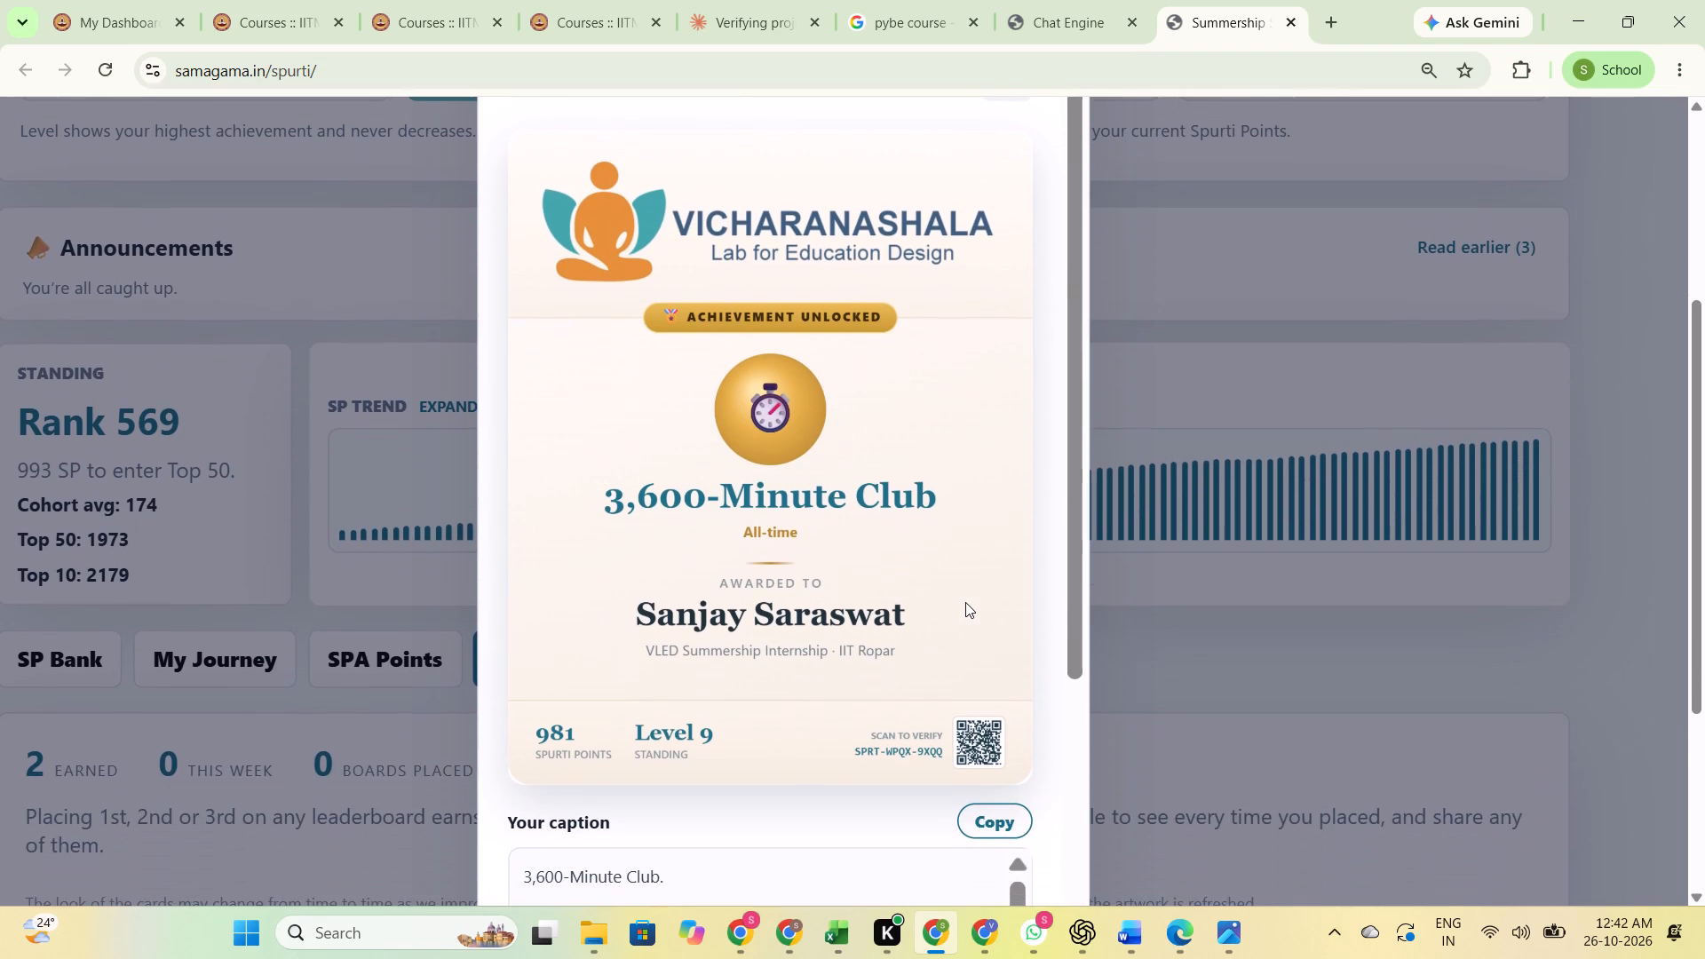
scroll(965, 602, down, 2)
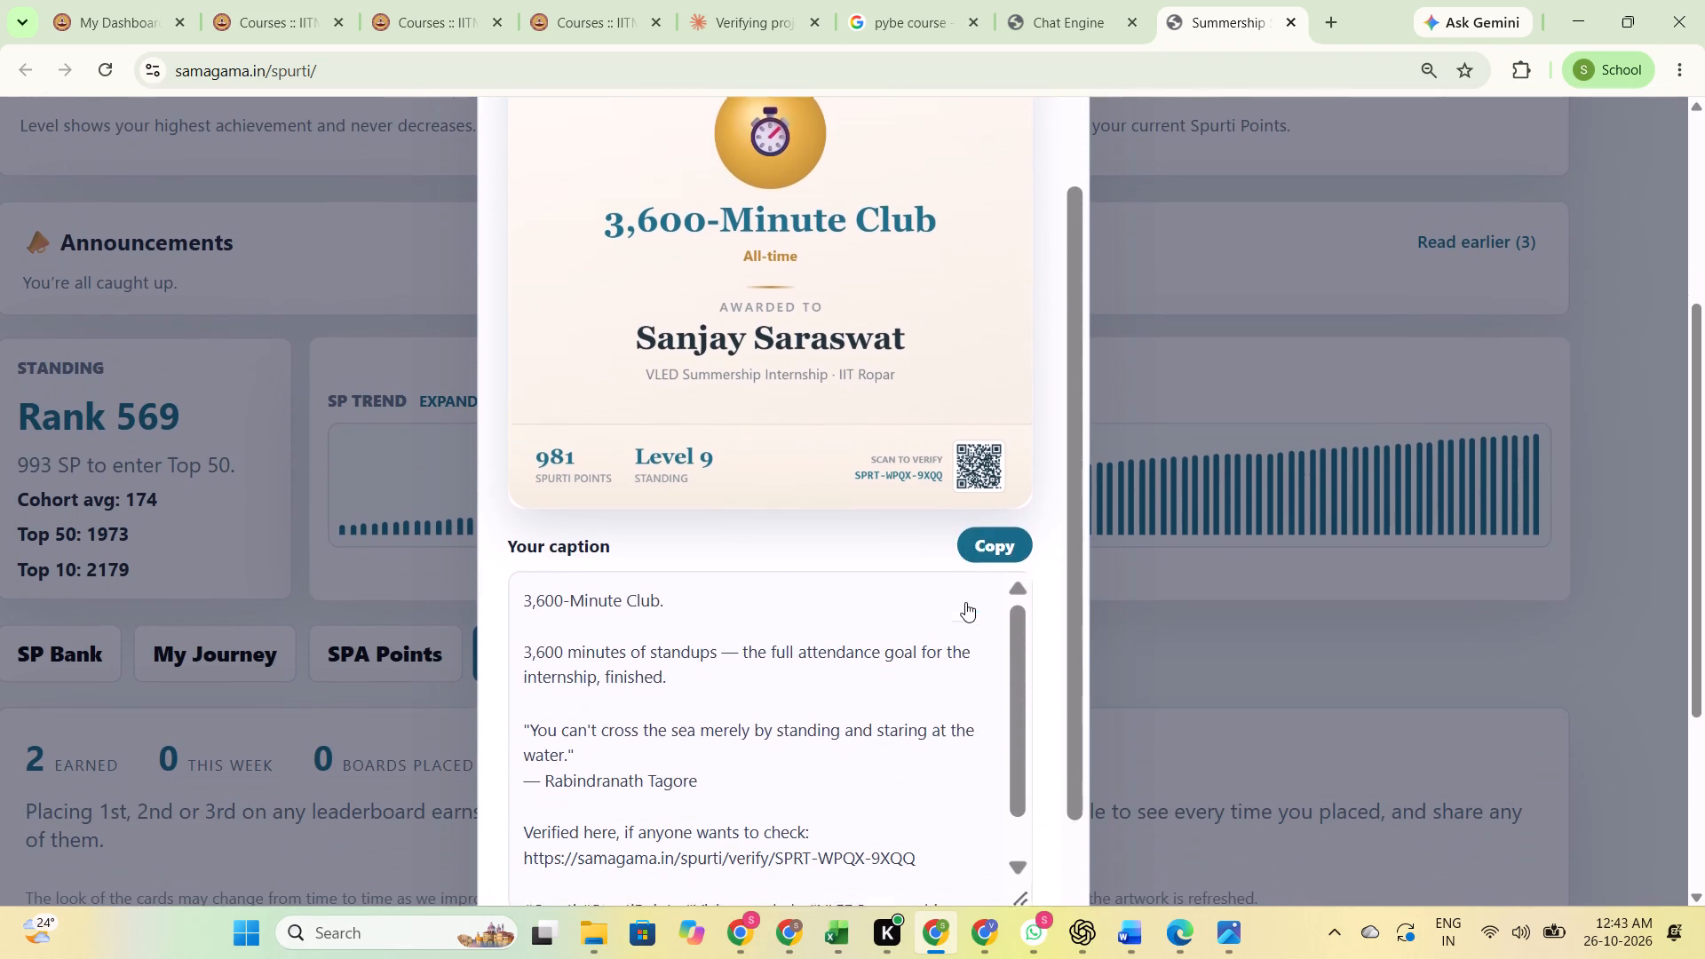
scroll(965, 602, down, 3)
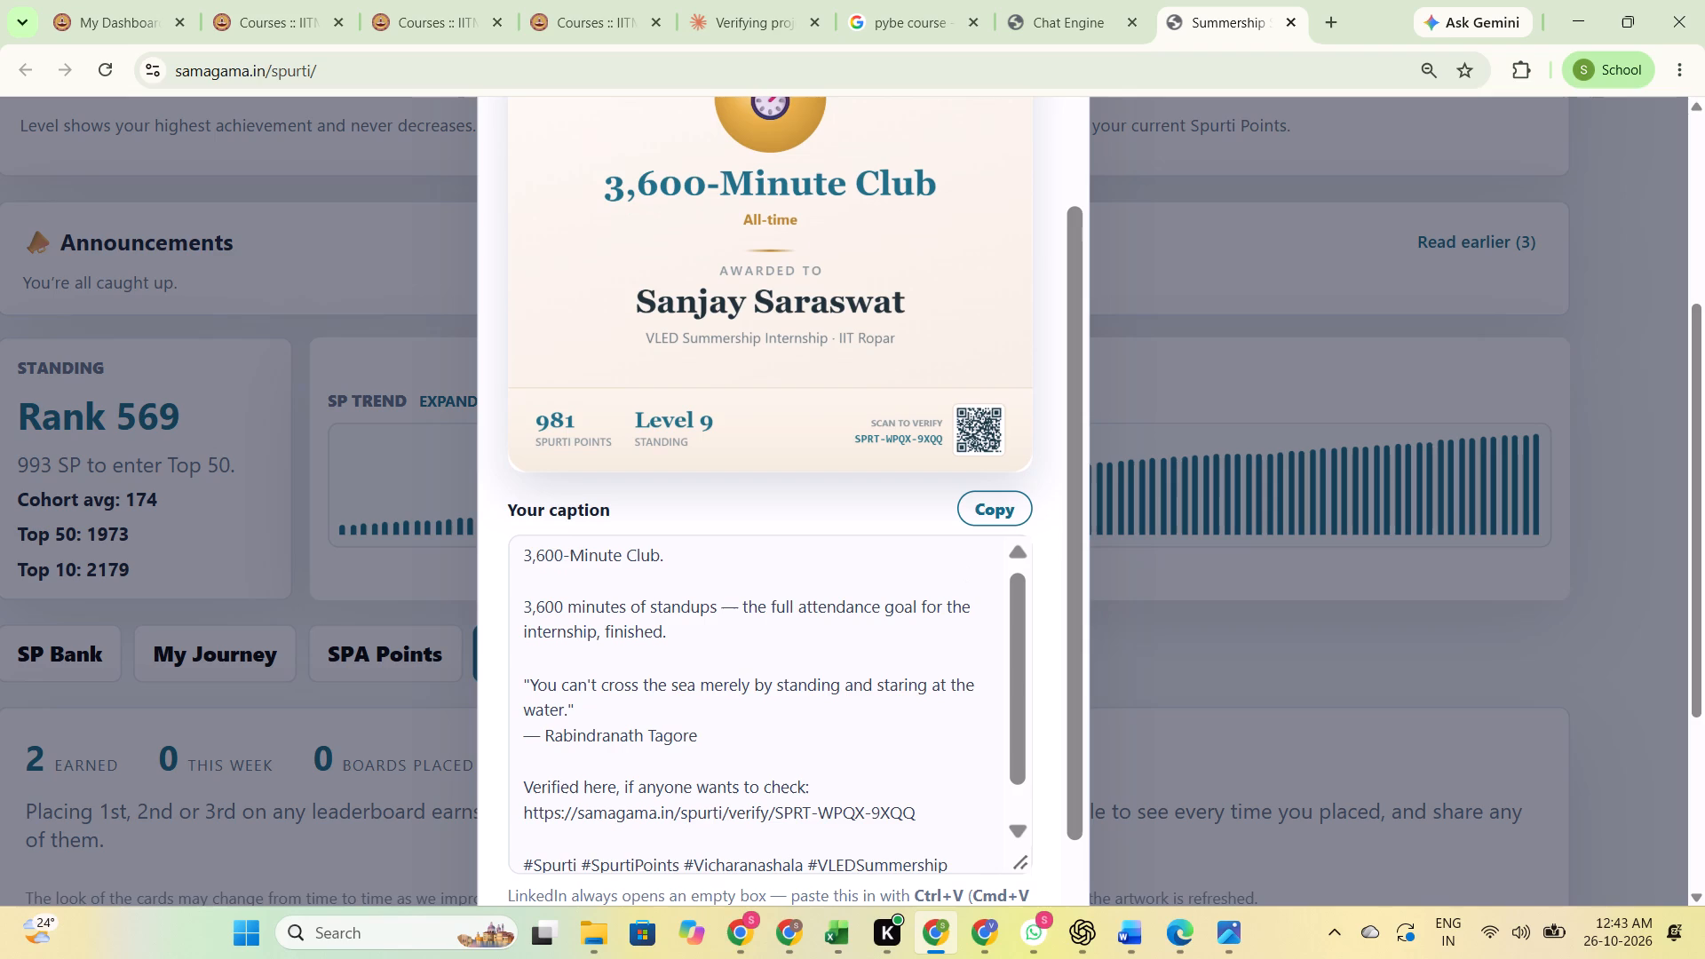
scroll(965, 602, up, 3)
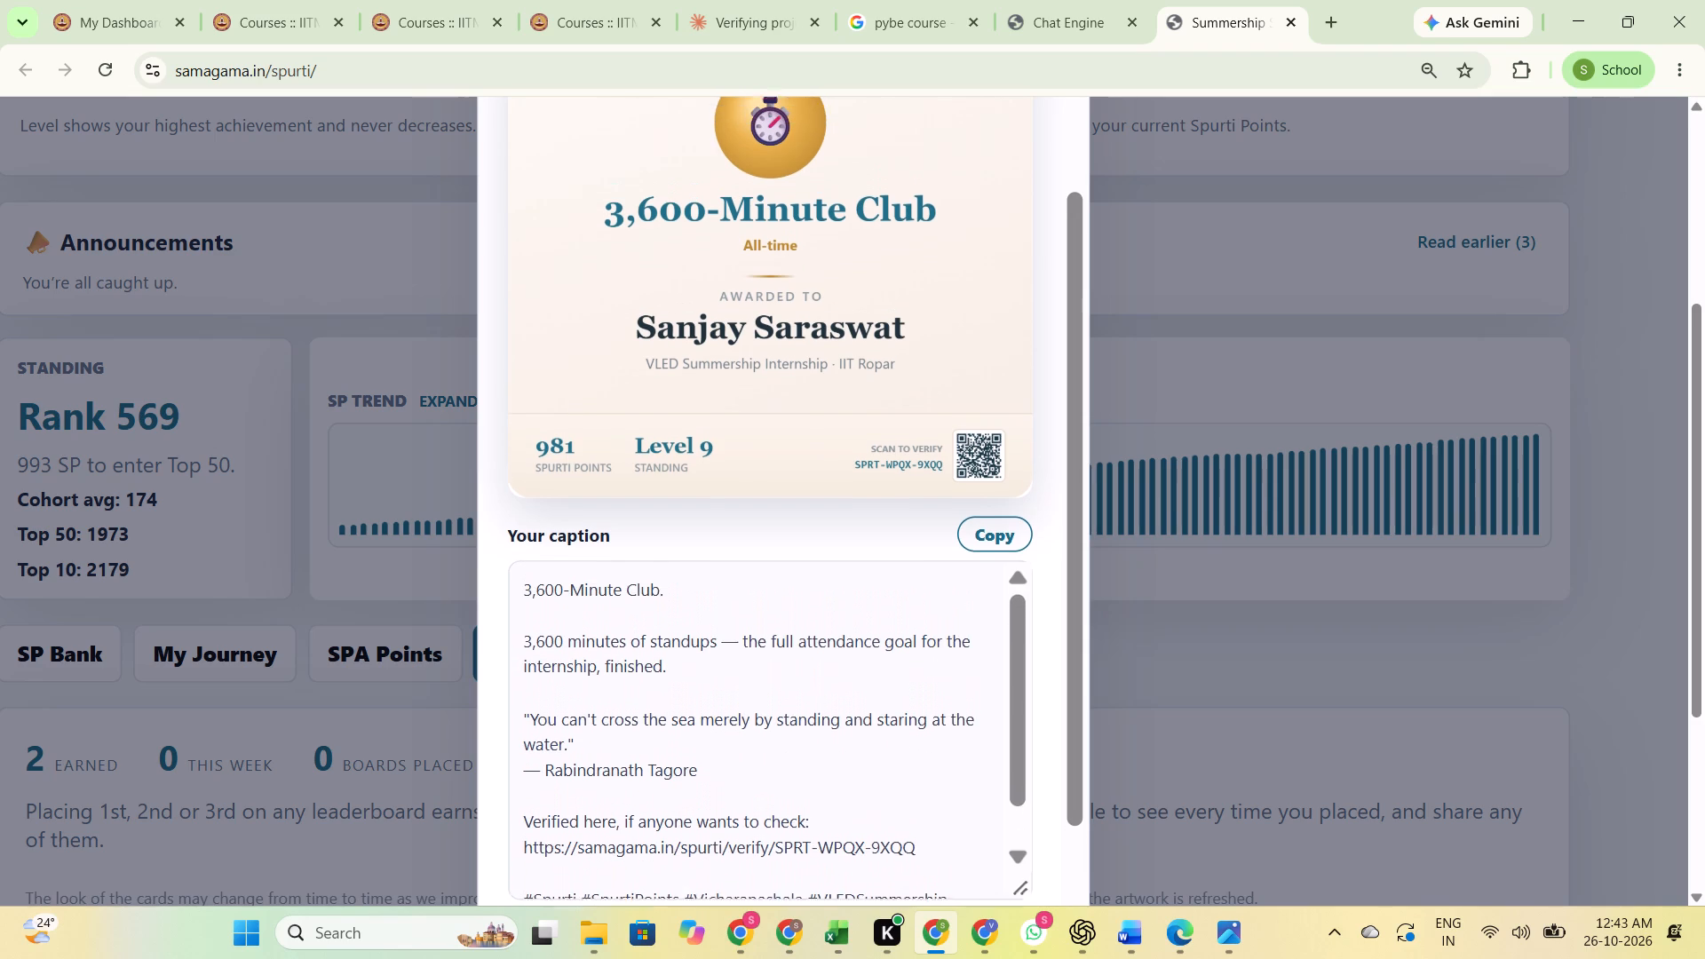
scroll(965, 602, up, 2)
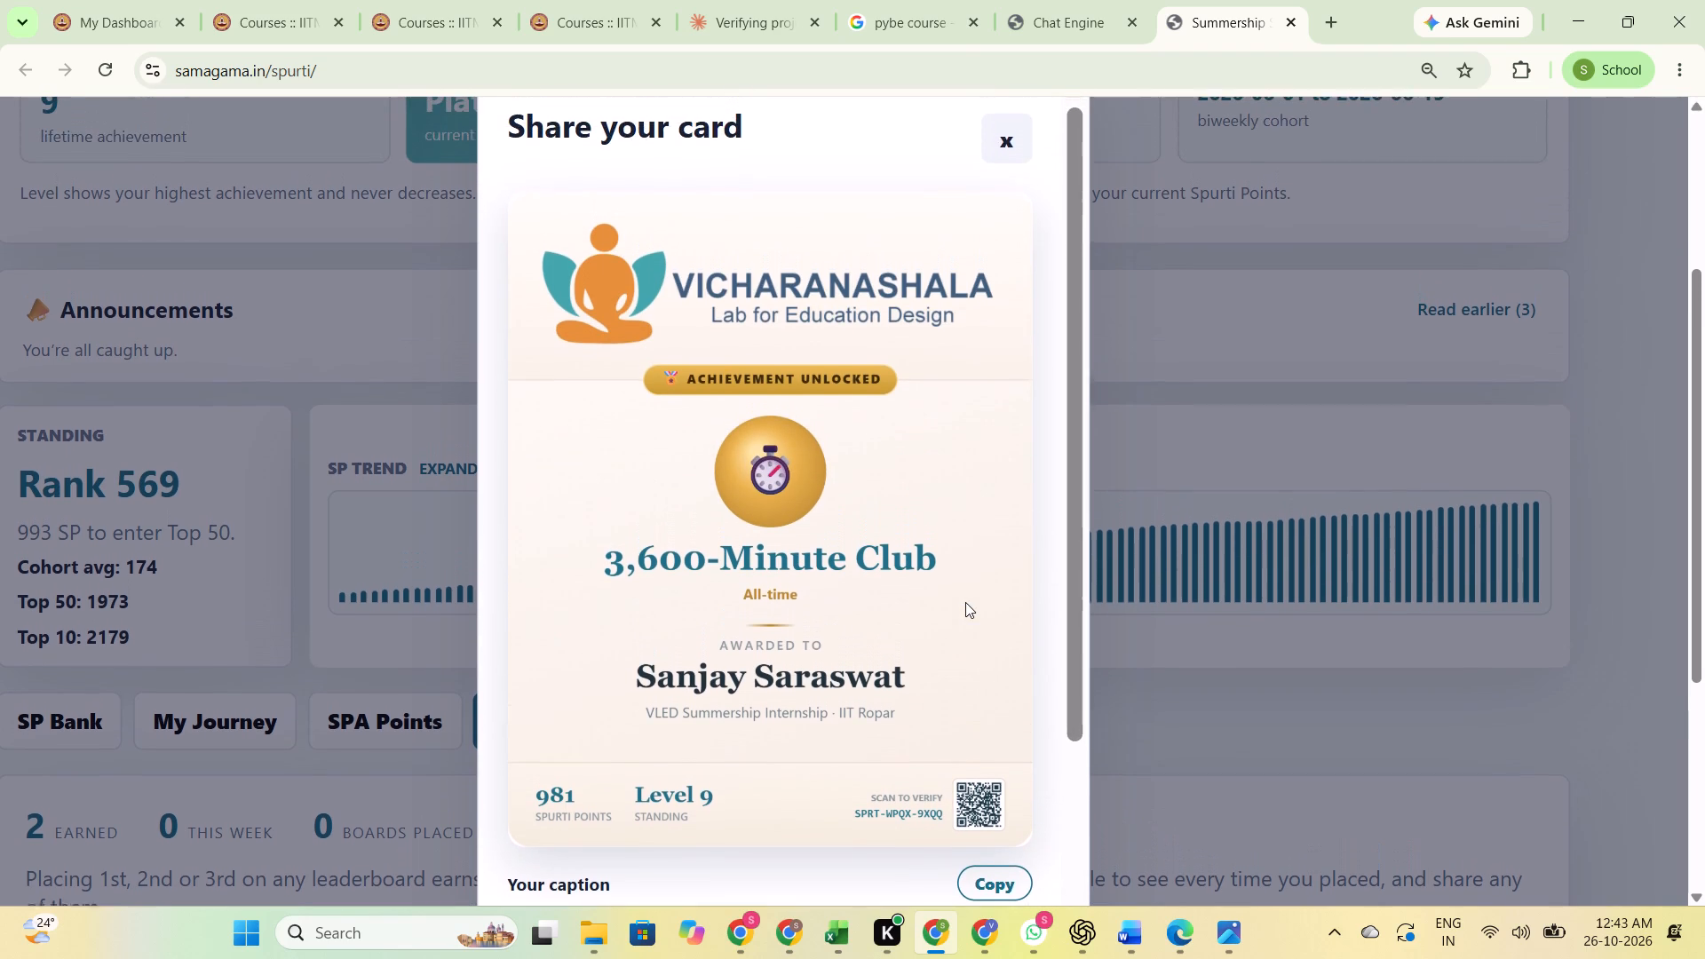
scroll(965, 602, up, 1)
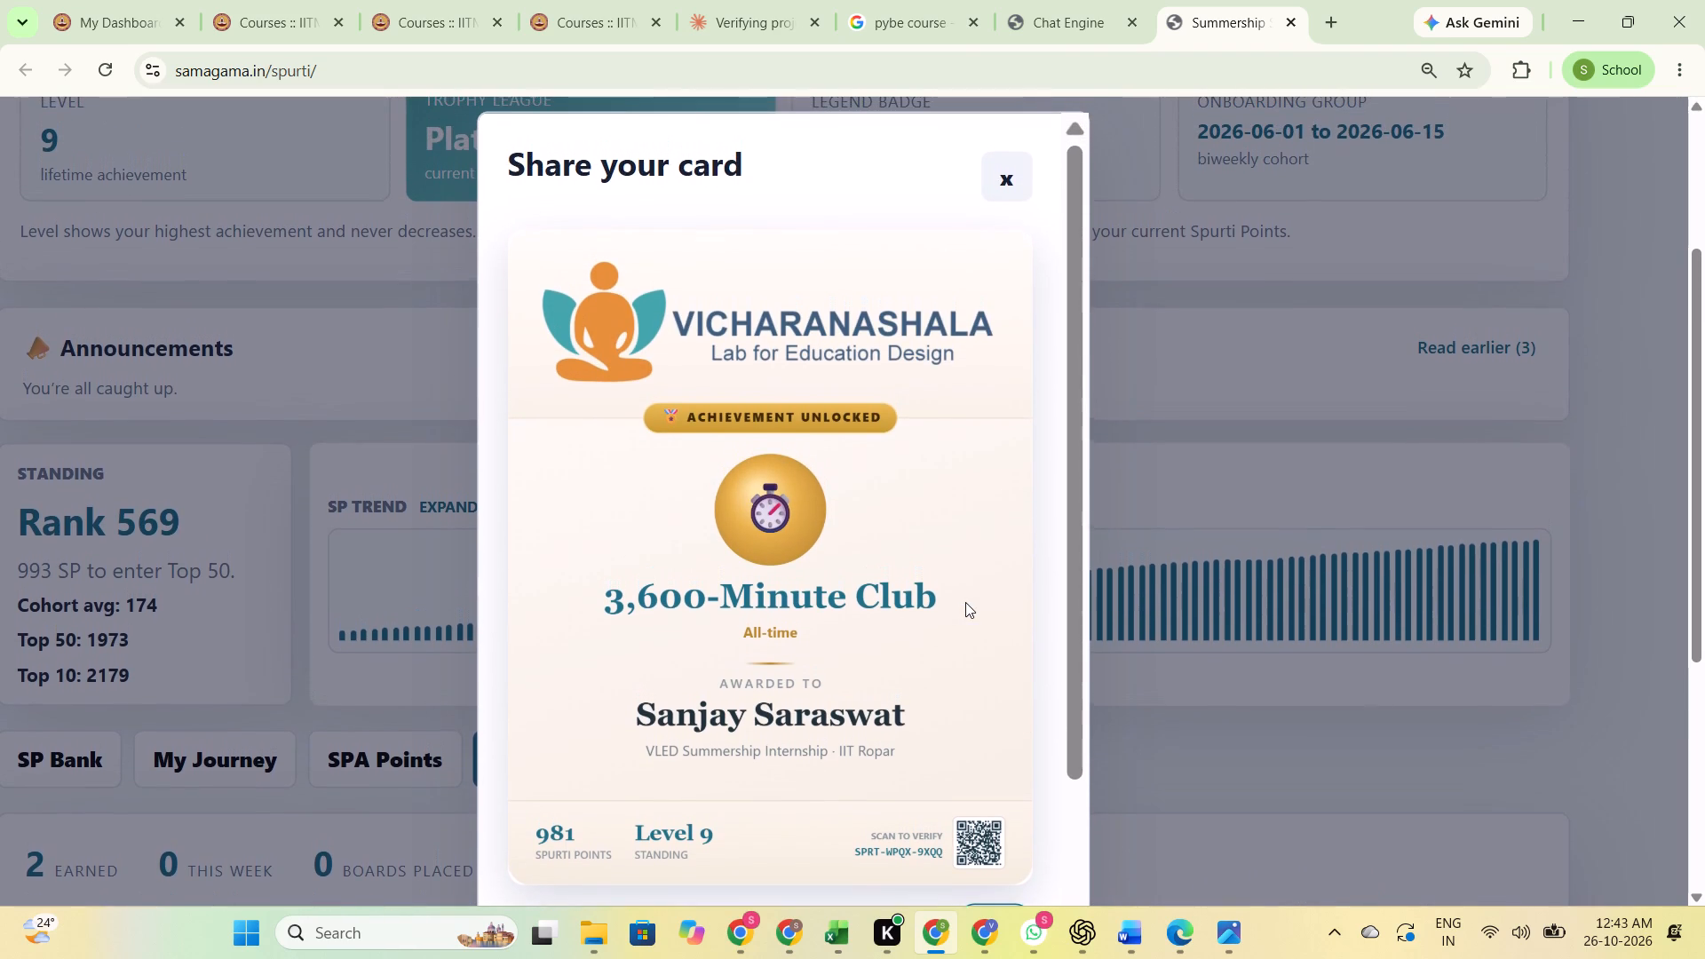
scroll(965, 602, up, 2)
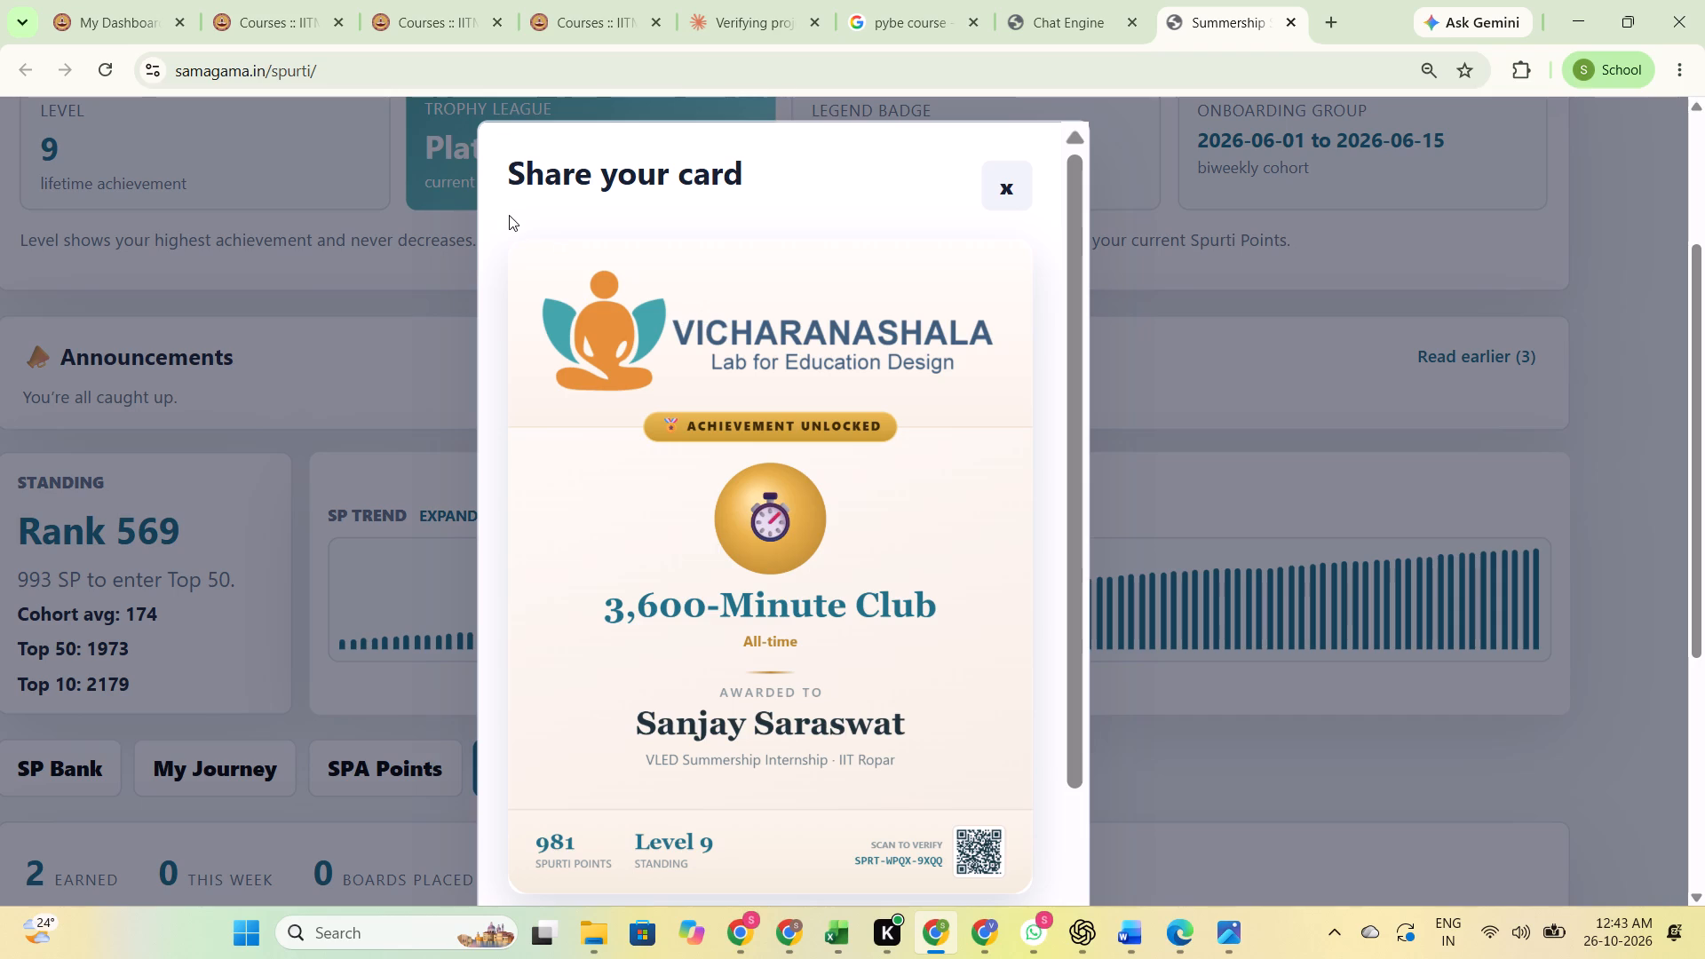
Download the 3,600-Minute Club achievement card as an image.
scroll(860, 730, down, 5)
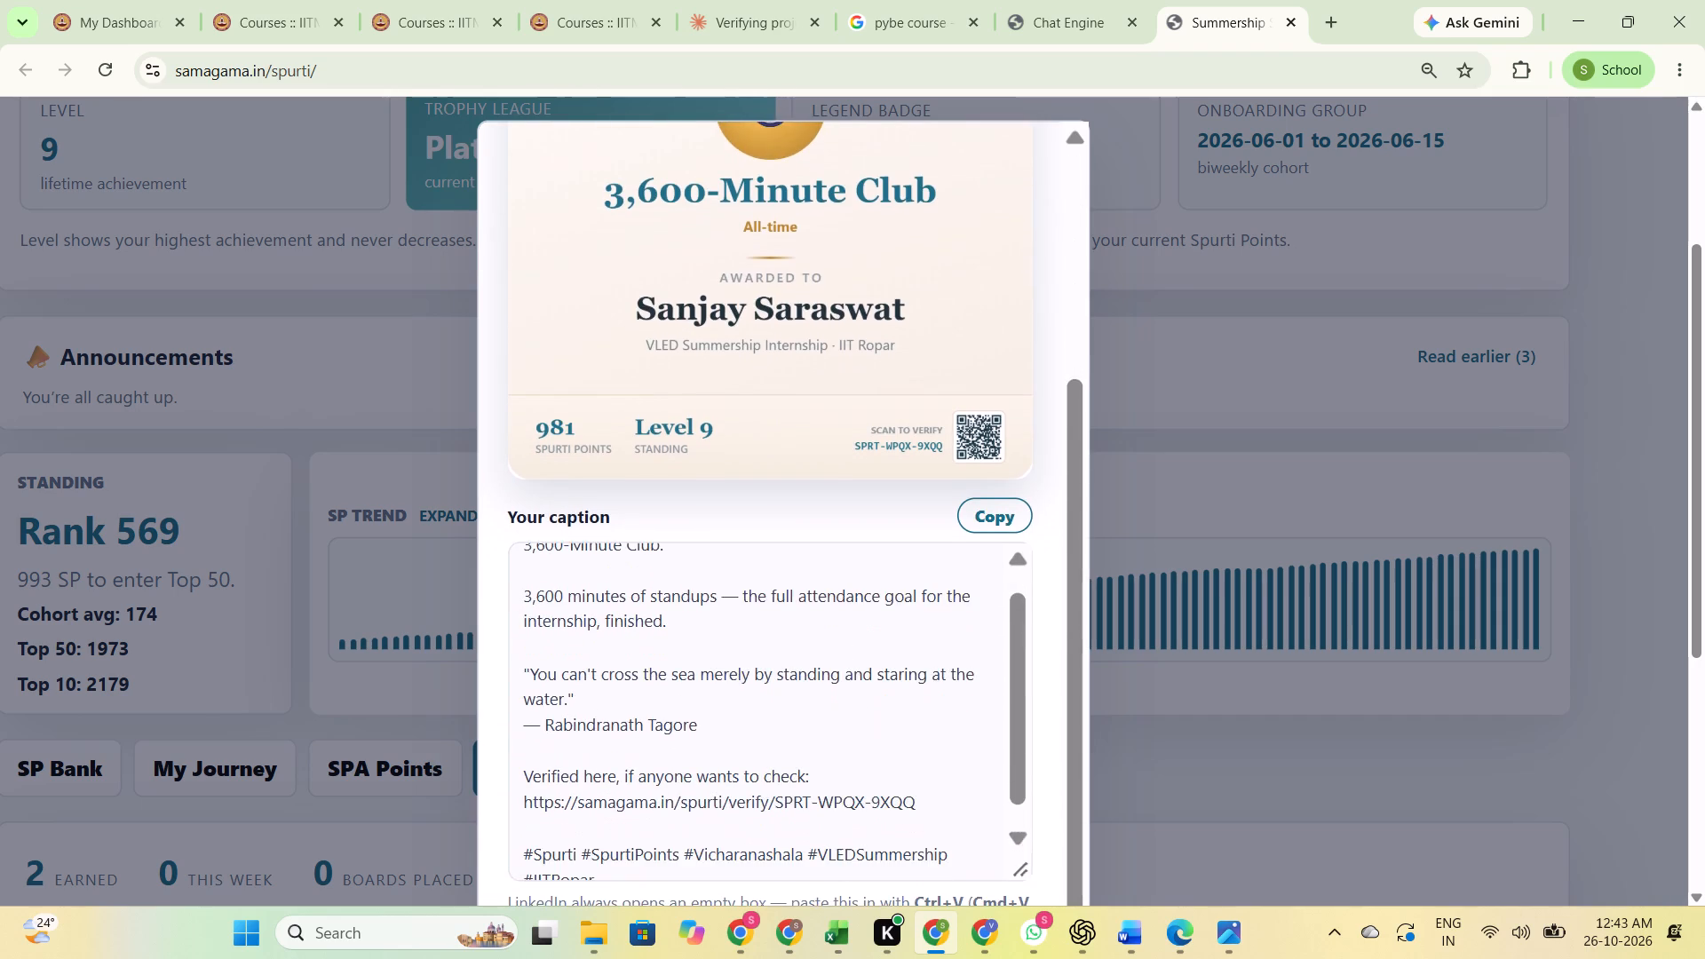
scroll(860, 730, down, 7)
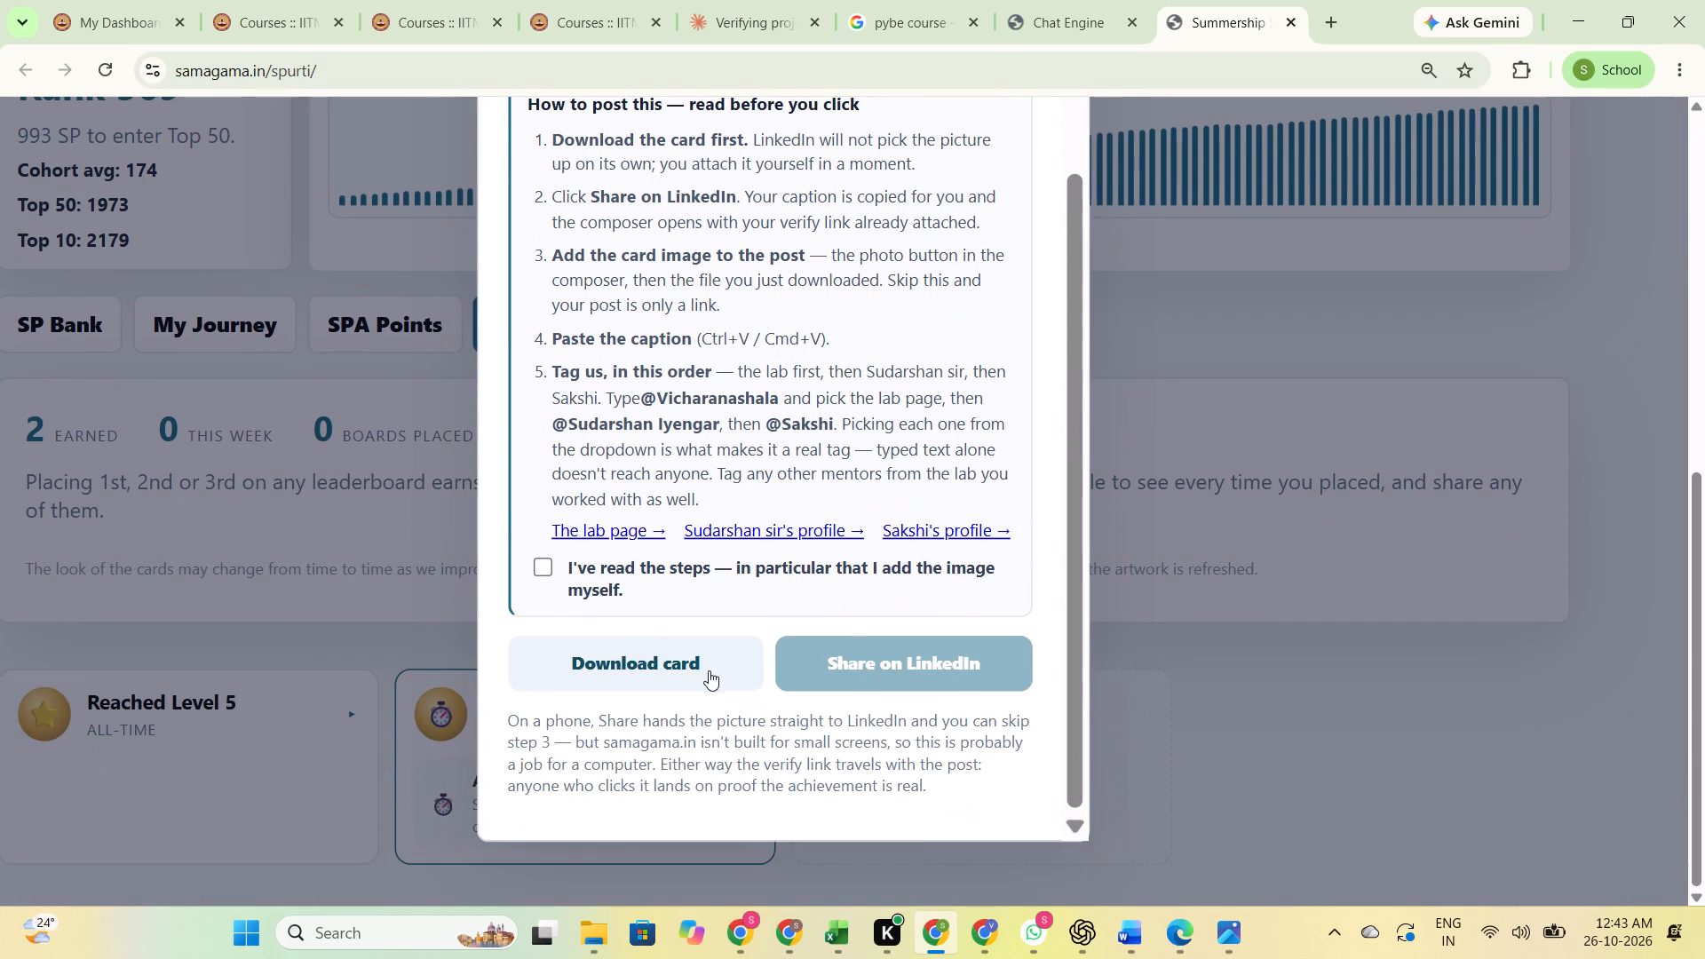
click(702, 667)
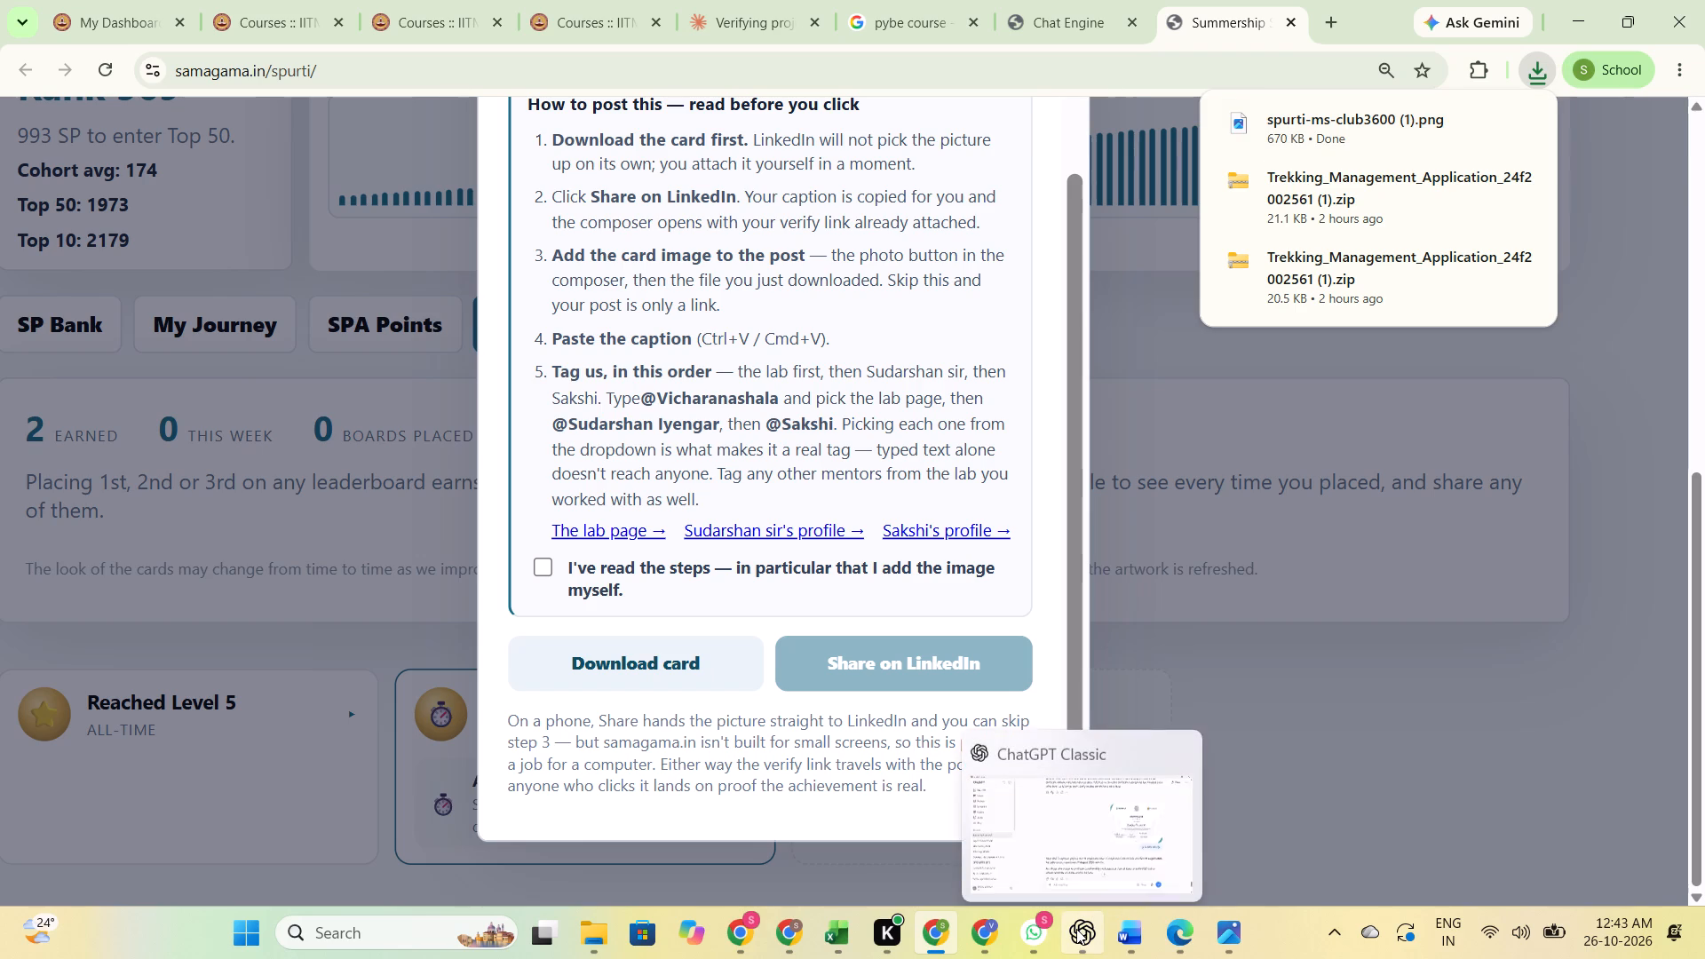
Copy the downloaded spurti-ms-club3600 (1) image from the Downloads folder in File Explorer, and close the share card in Chrome.
click(583, 947)
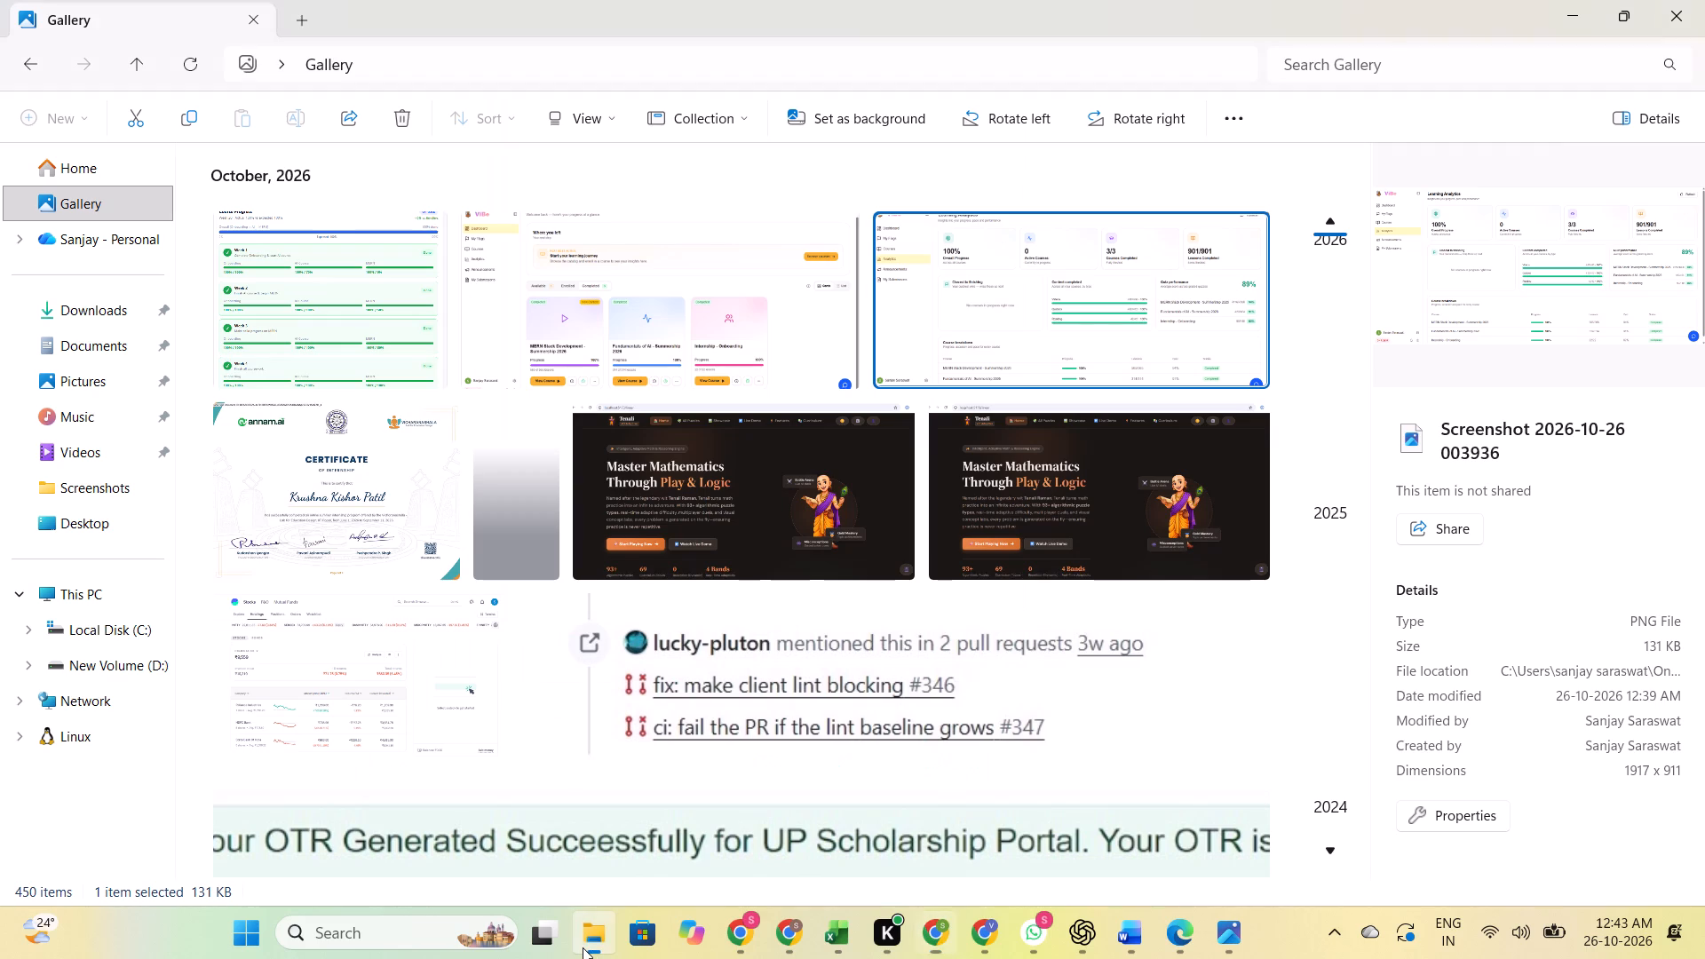
click(67, 178)
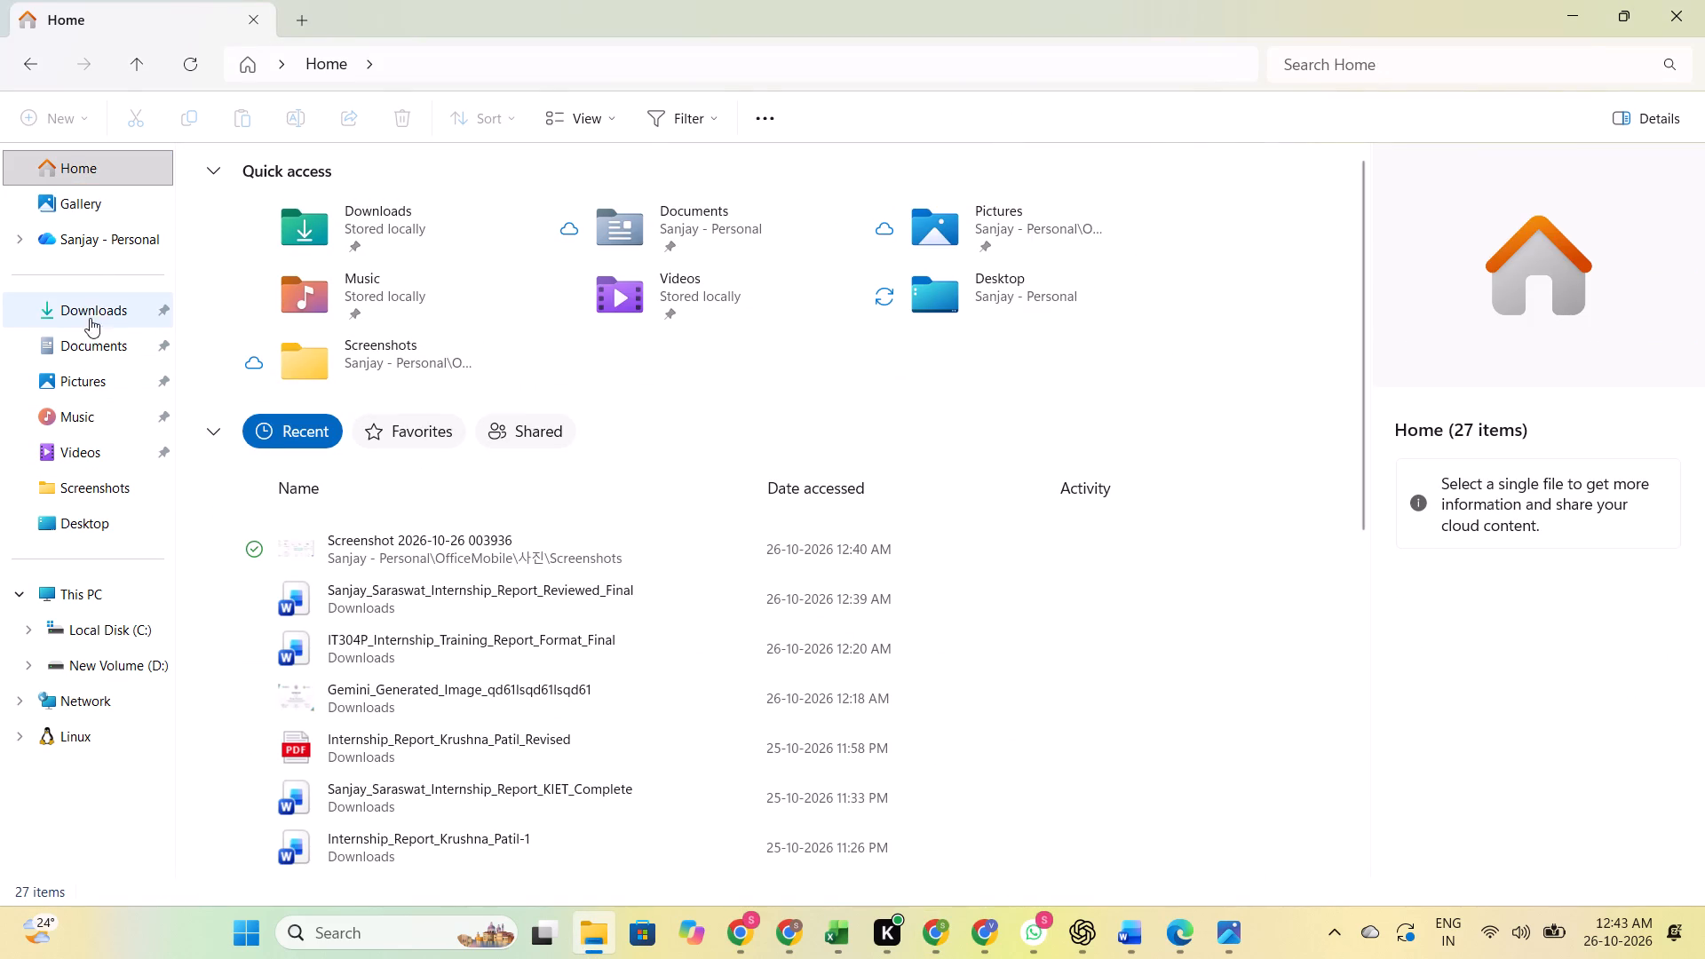
click(91, 309)
double_click(372, 196)
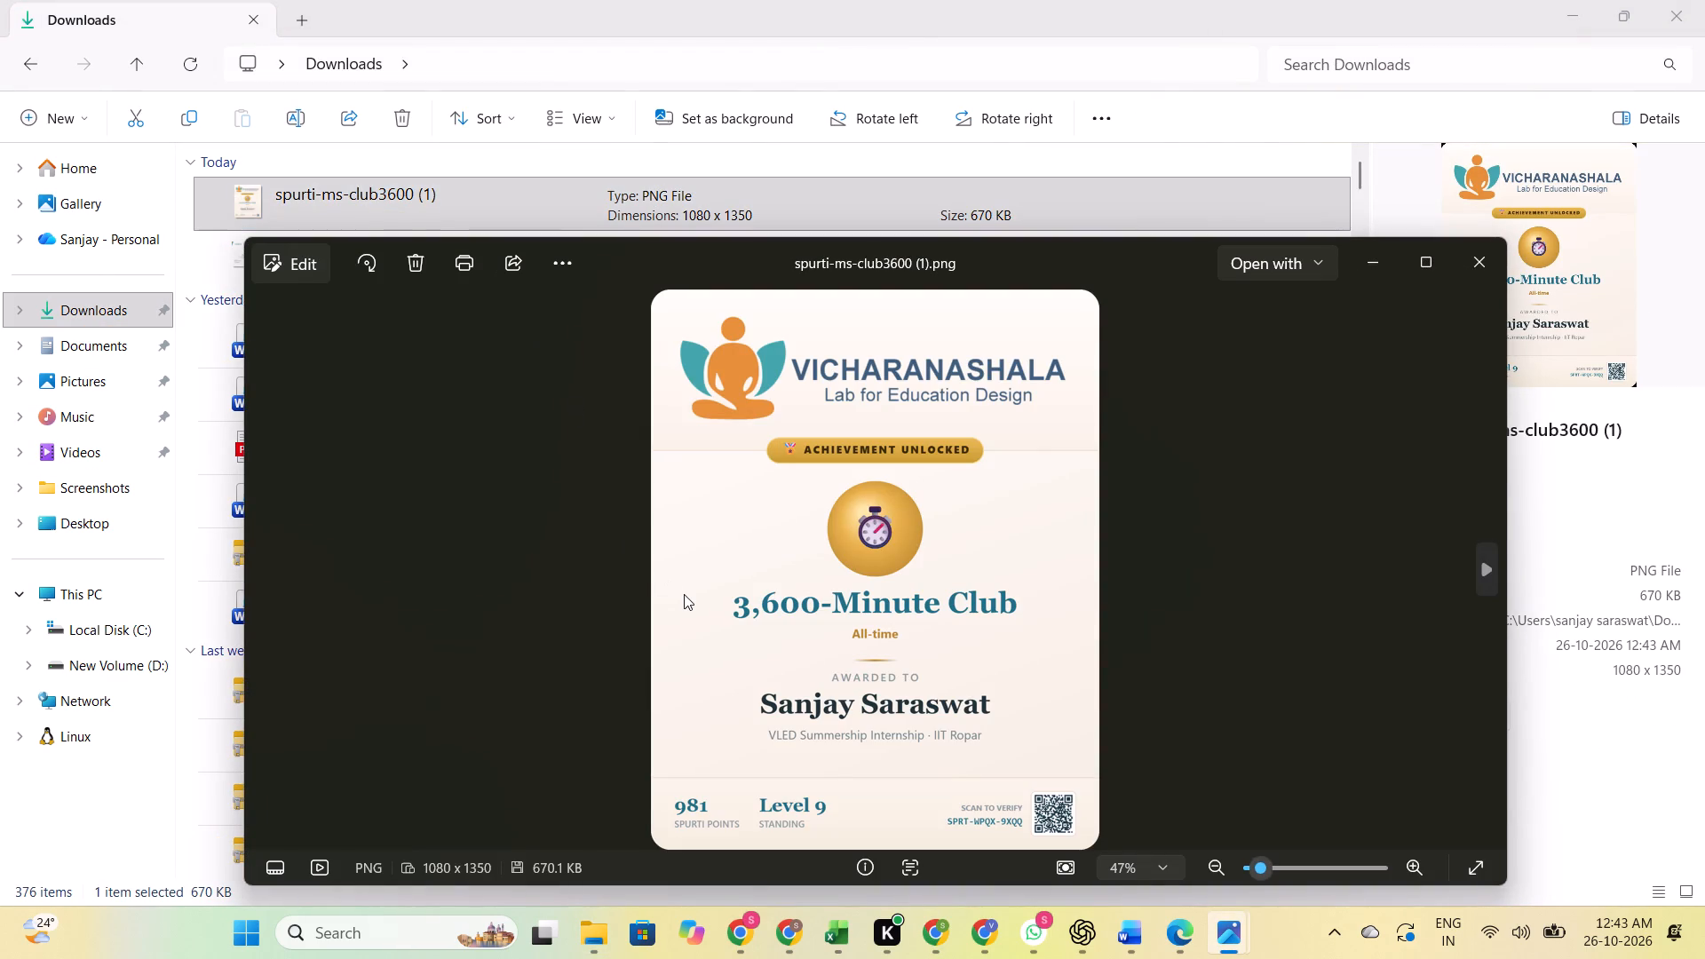
click(1378, 251)
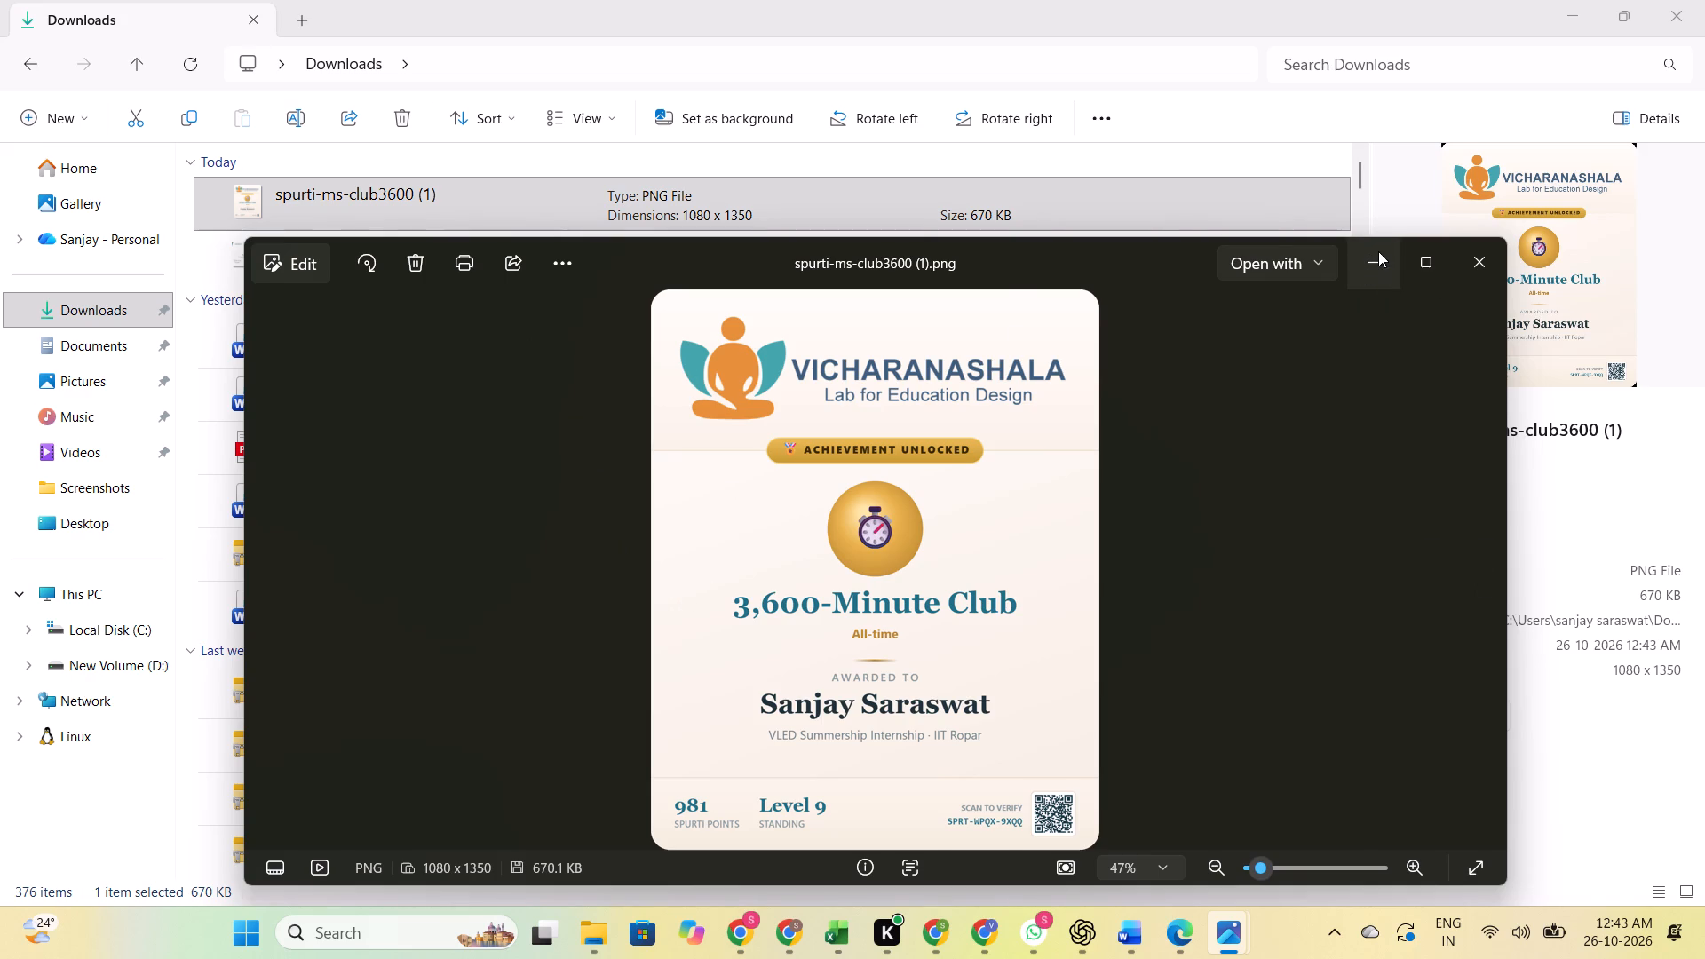
click(190, 118)
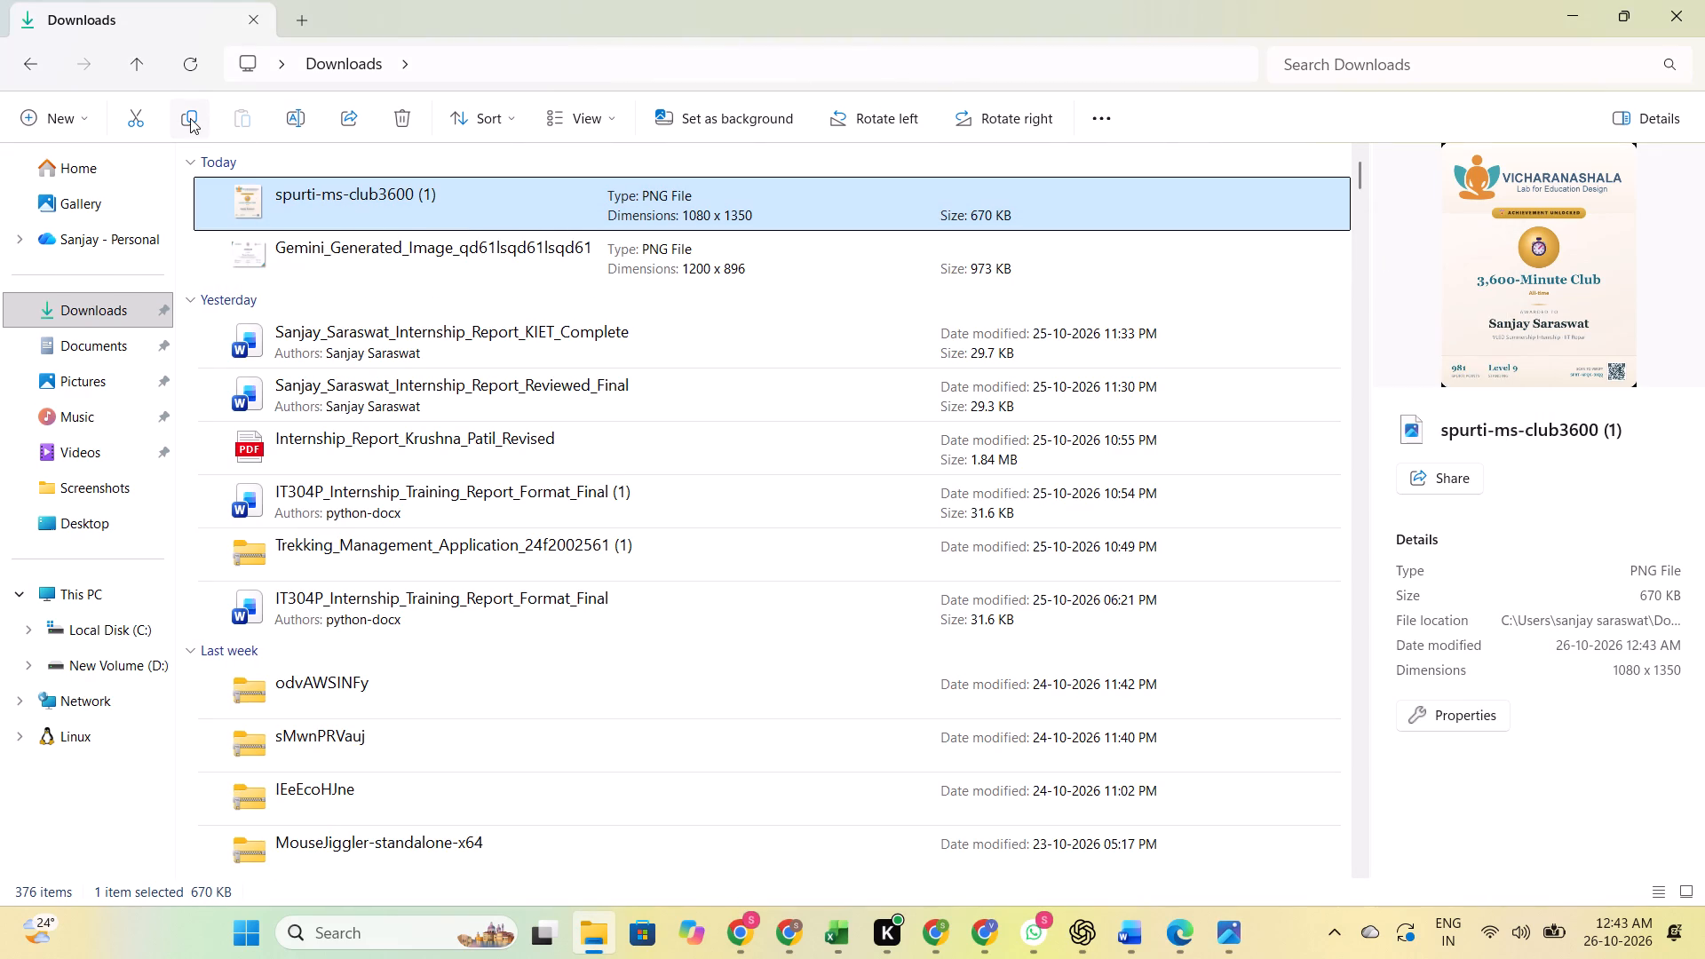
click(1569, 10)
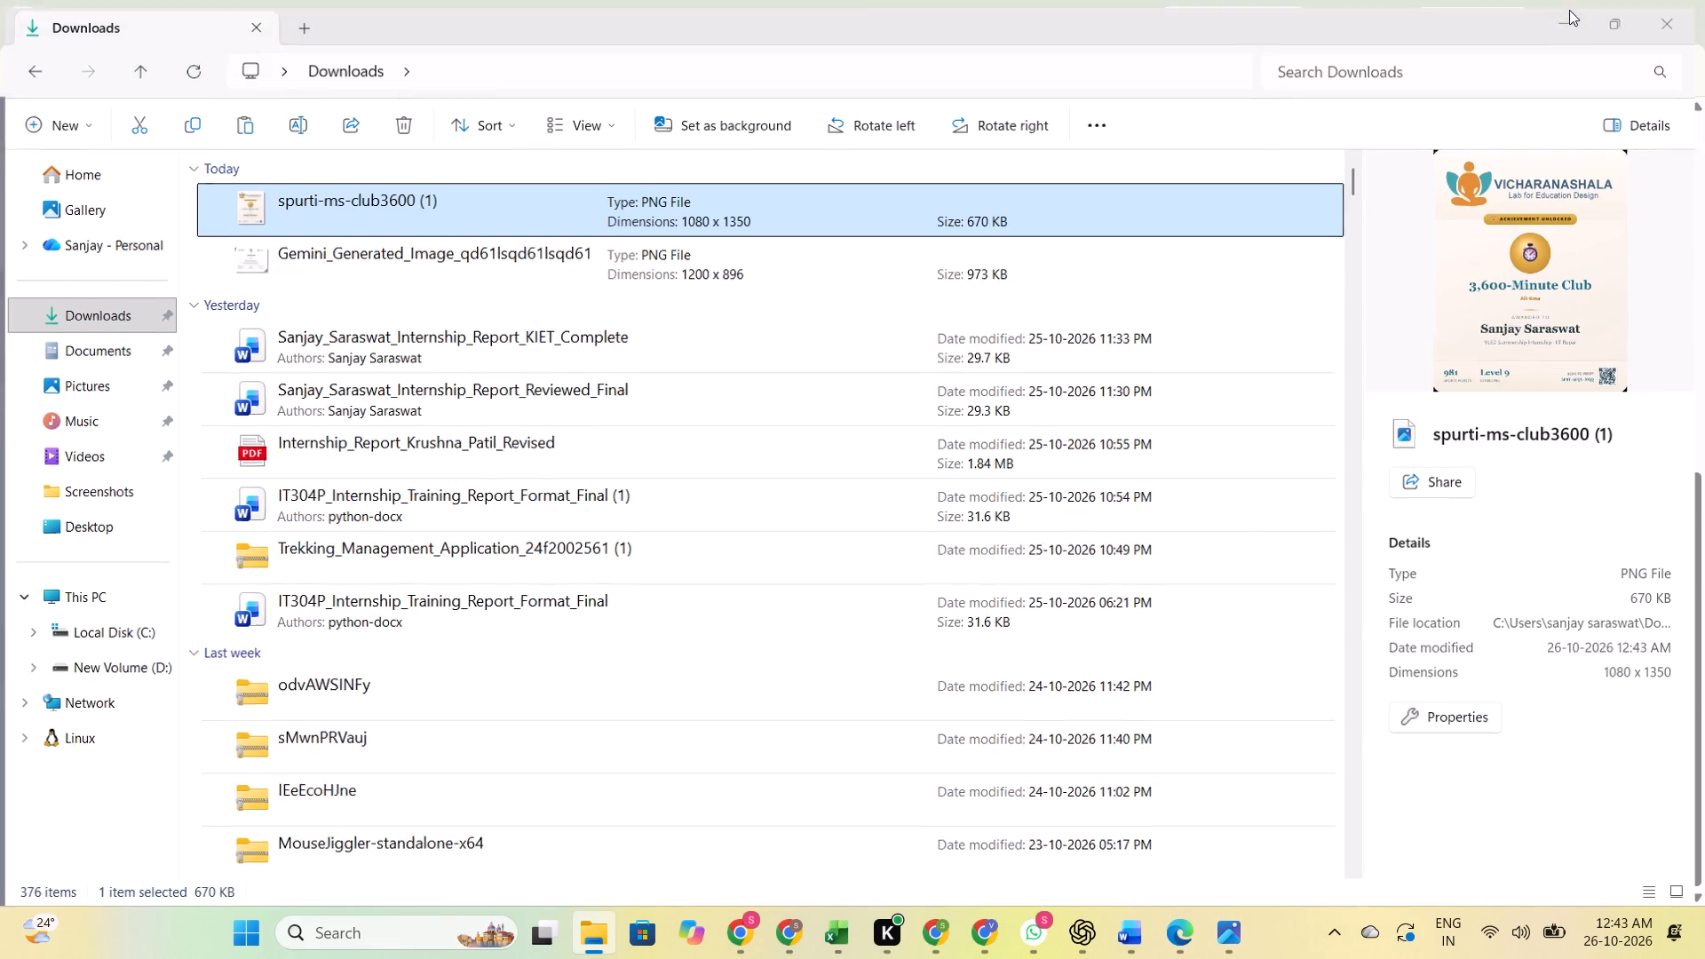
click(1221, 690)
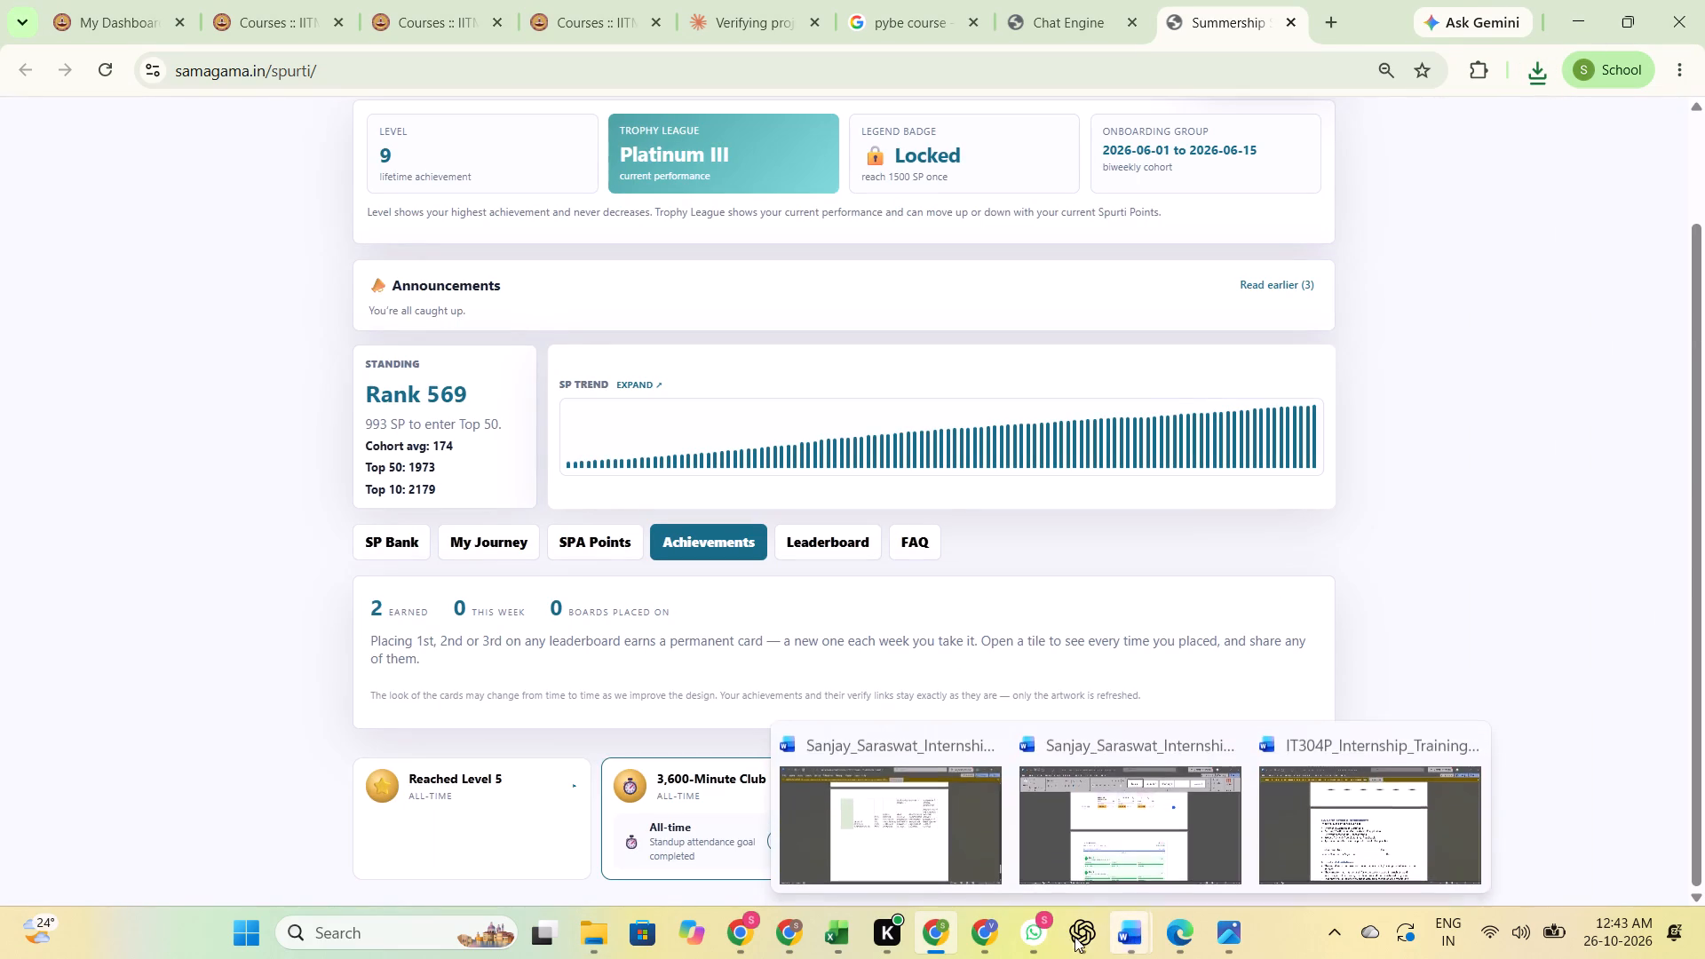
Switch to the Reviewed_Final report in Word and paste the achievement card on a new line between the certificate and the ViBe dashboard screenshot.
click(990, 940)
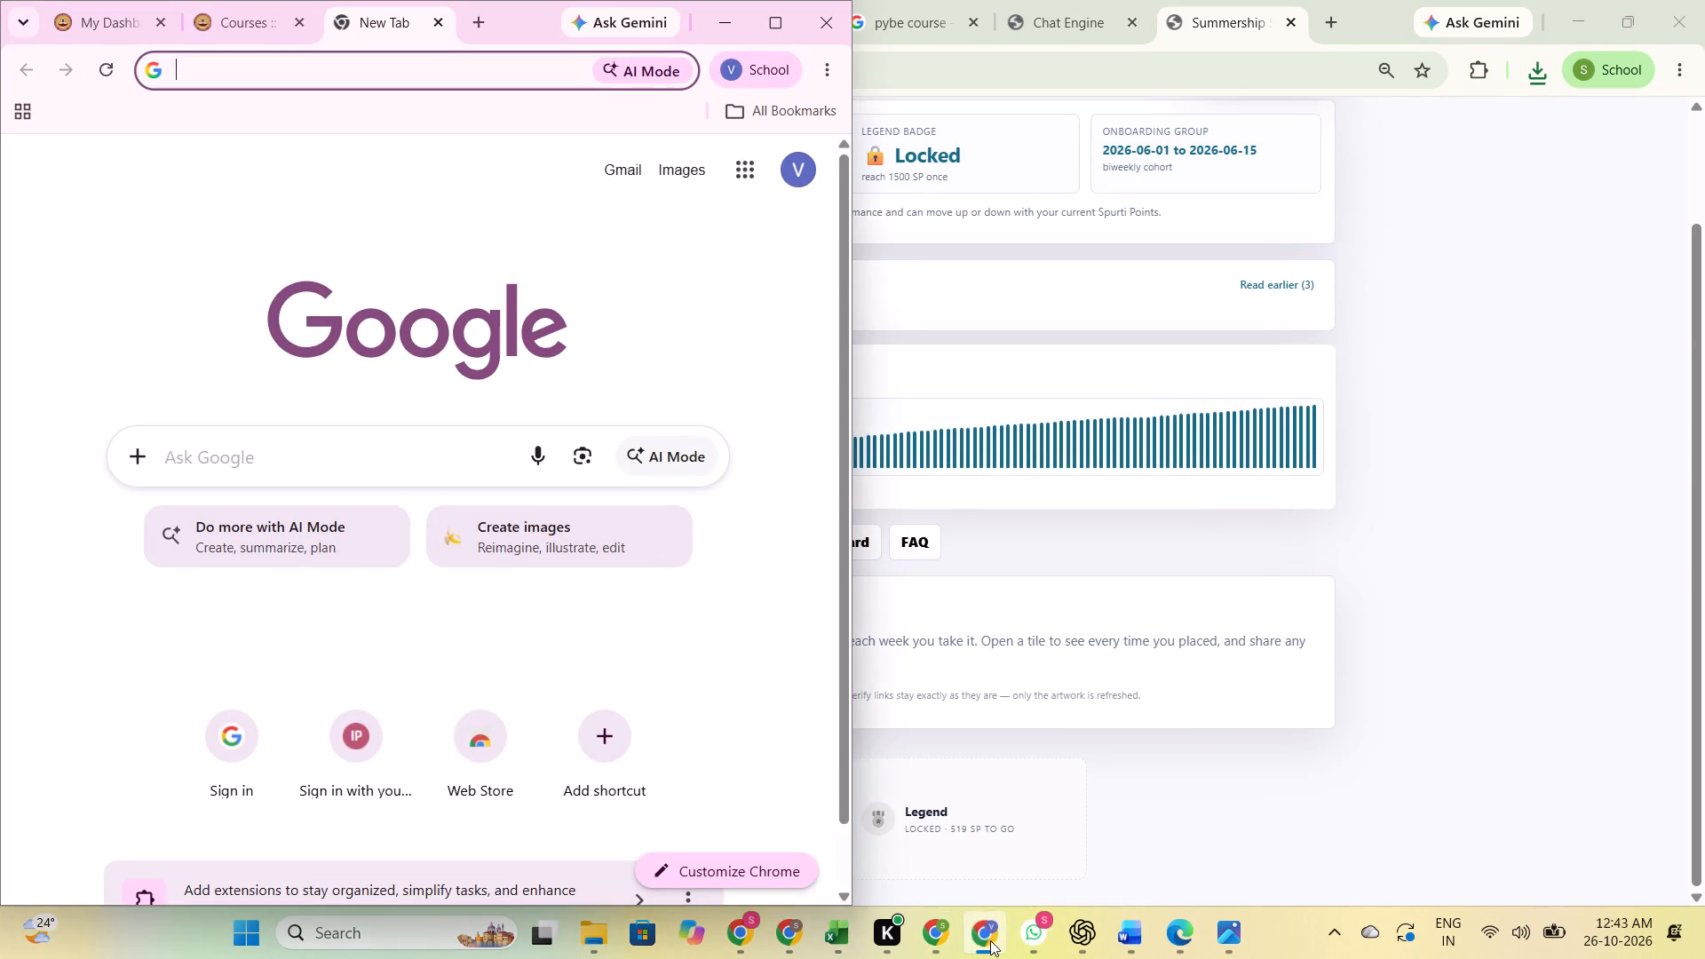
click(990, 940)
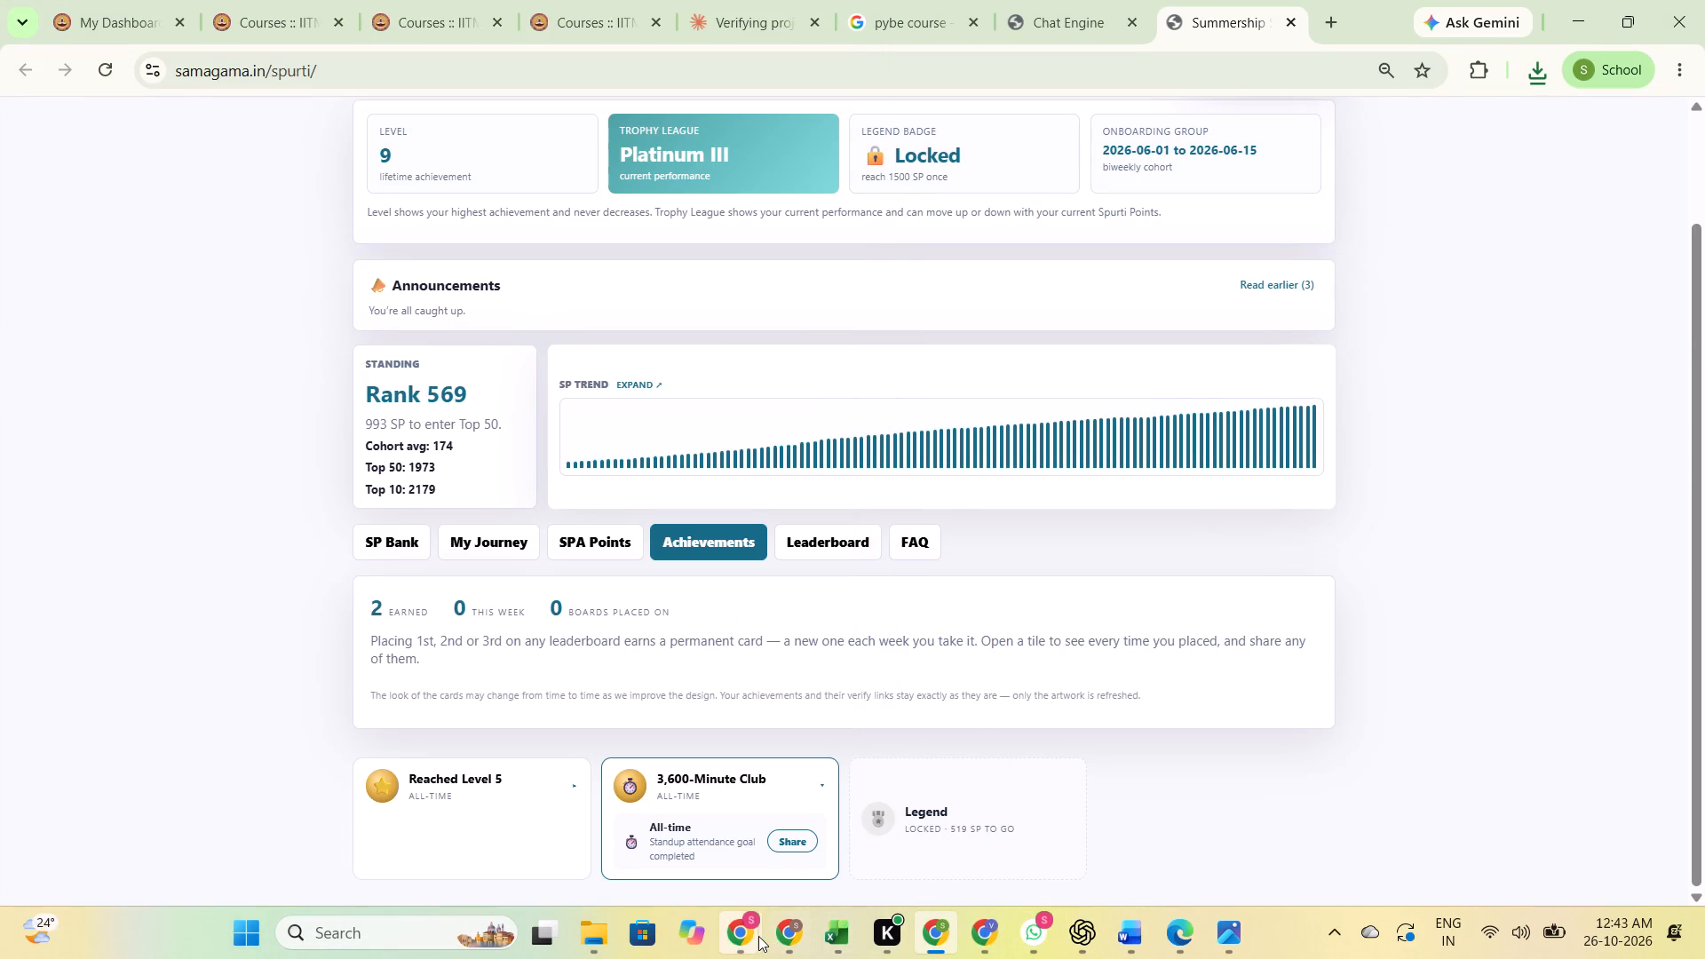
click(1129, 928)
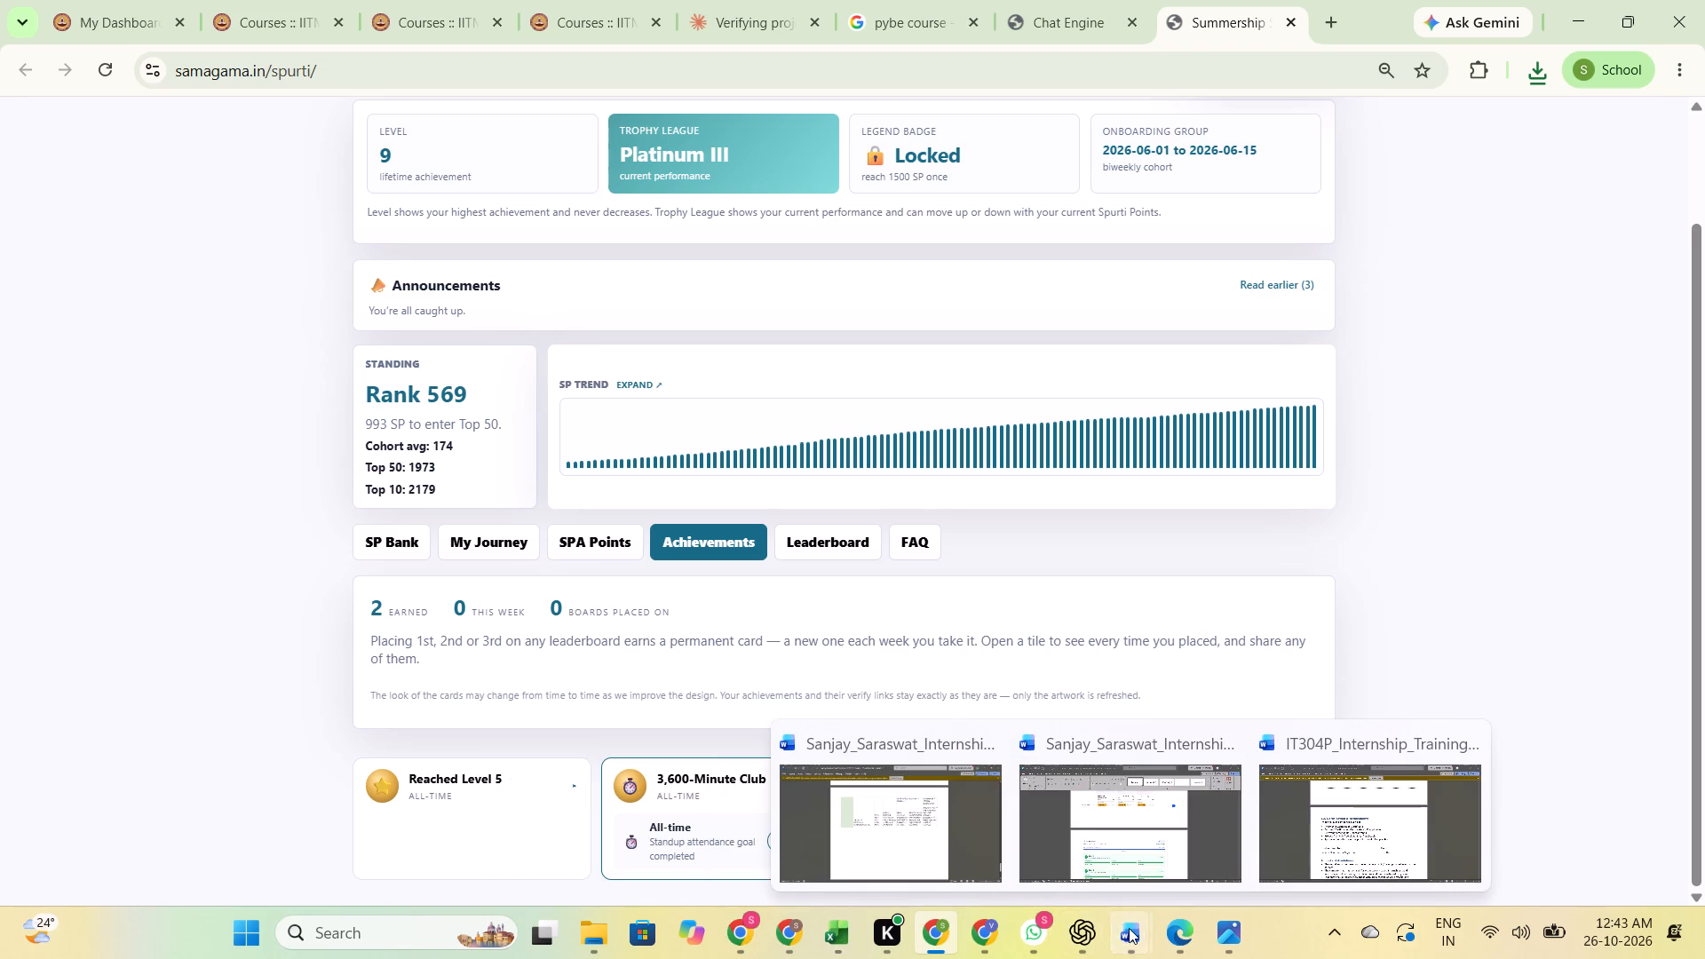
click(1092, 828)
scroll(792, 758, down, 4)
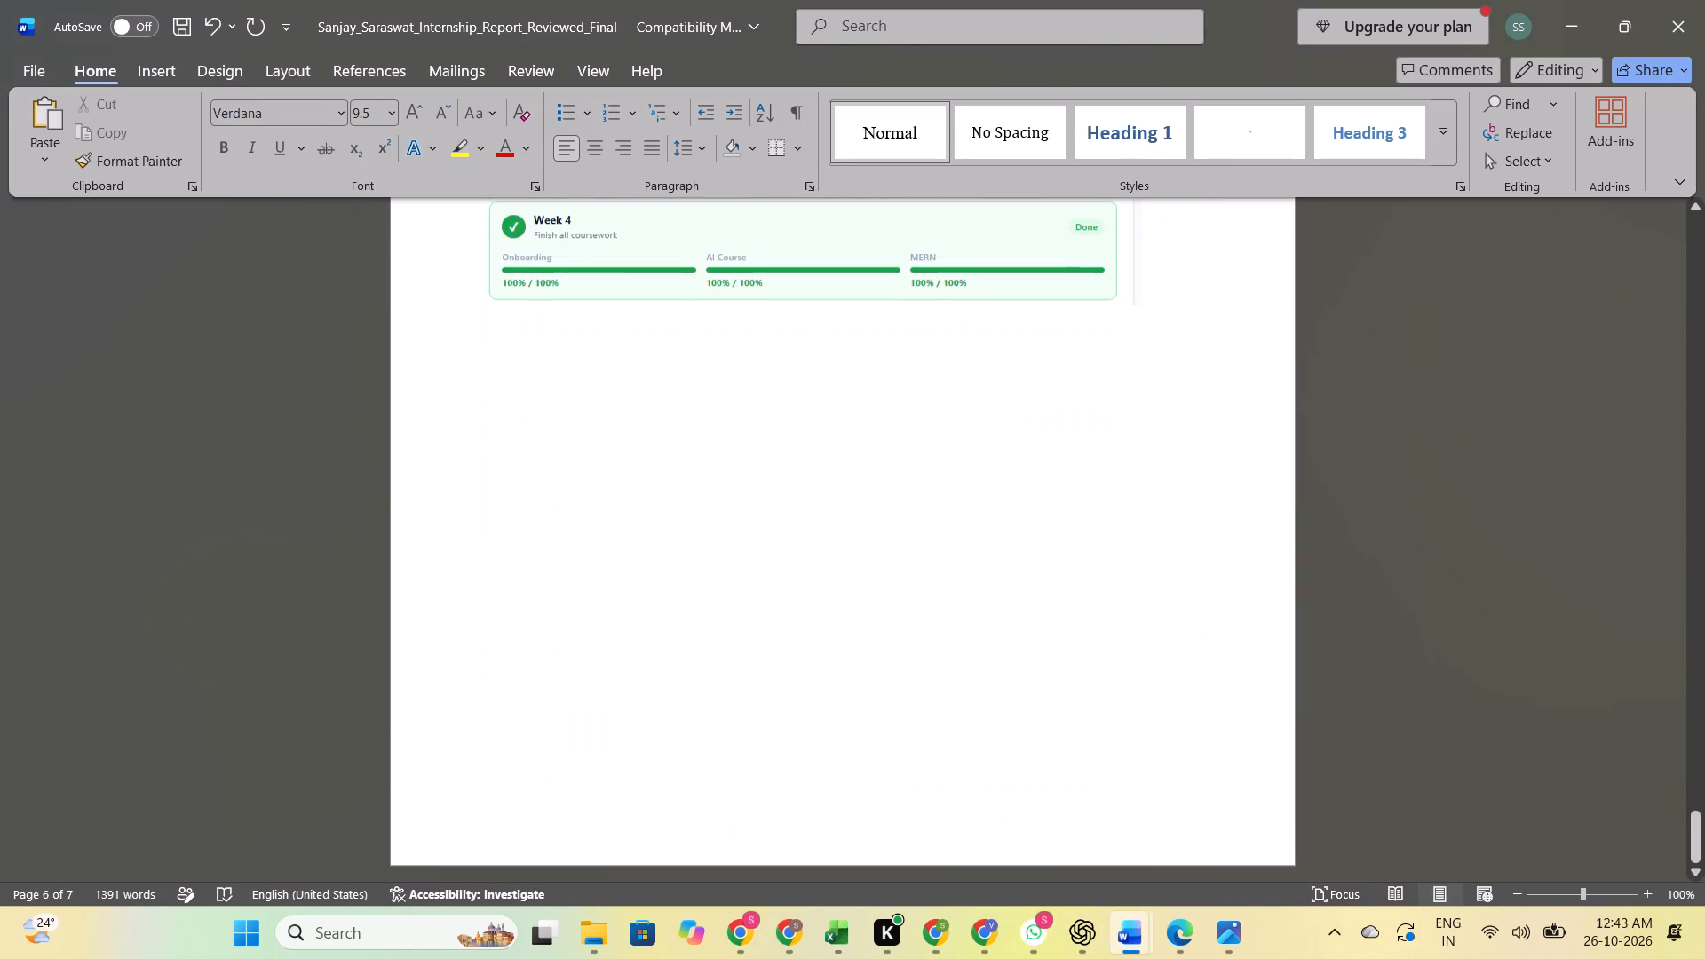
scroll(792, 758, down, 2)
click(536, 355)
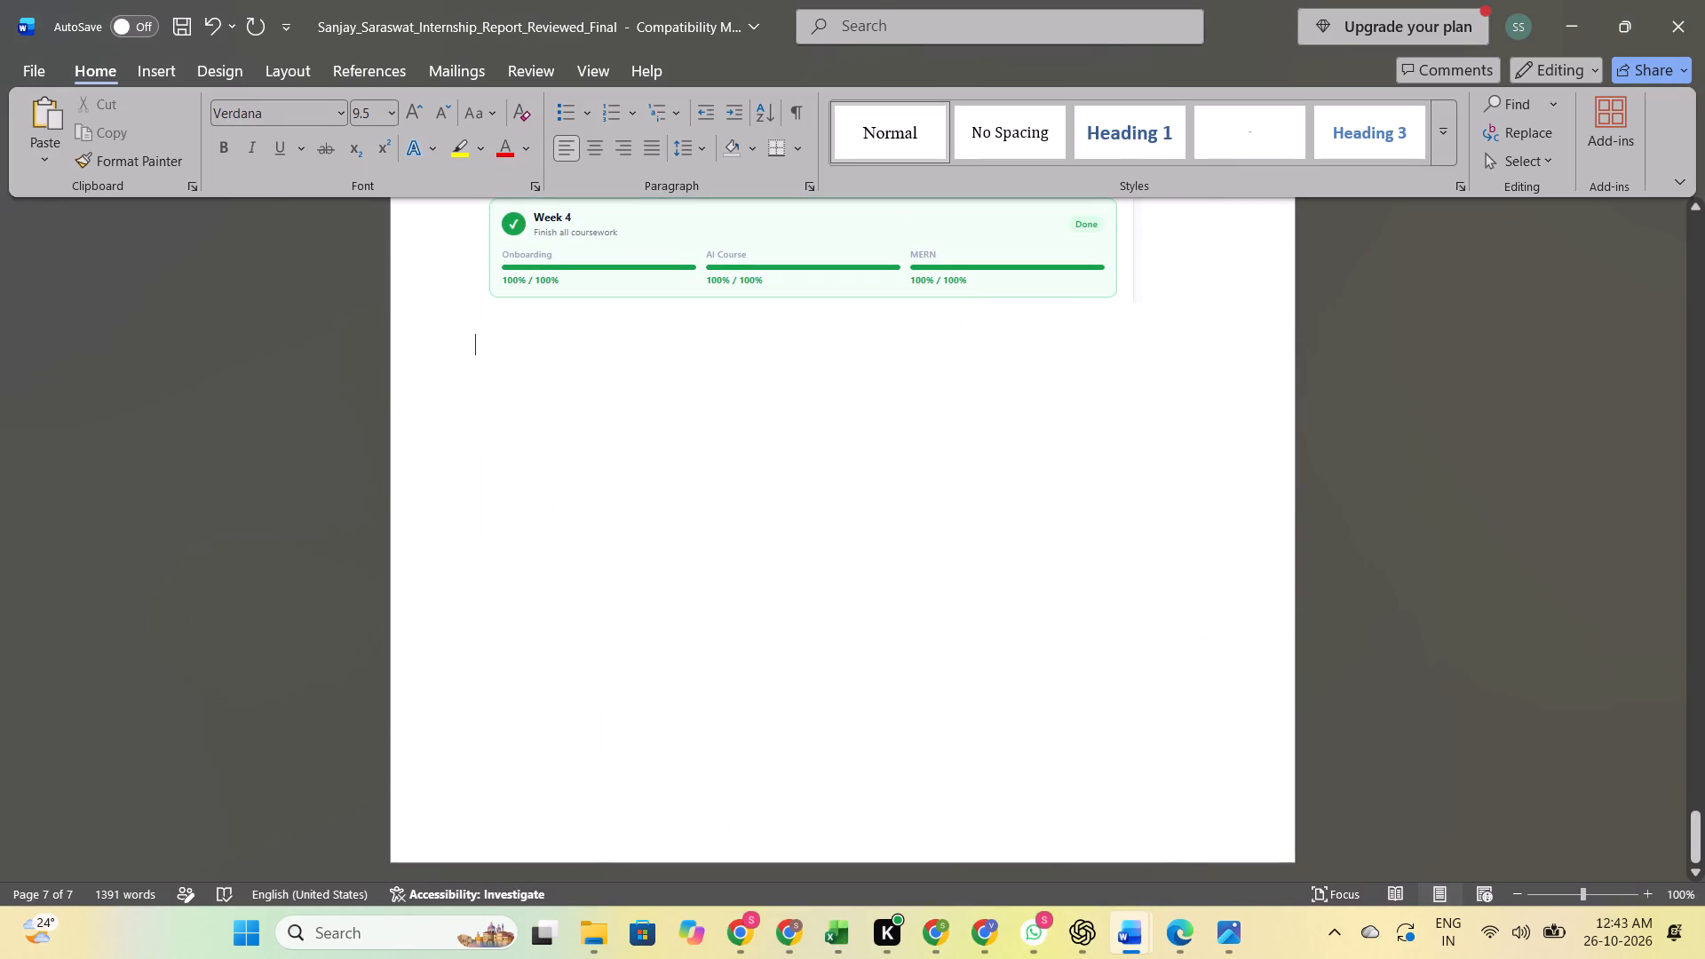
scroll(528, 355, up, 4)
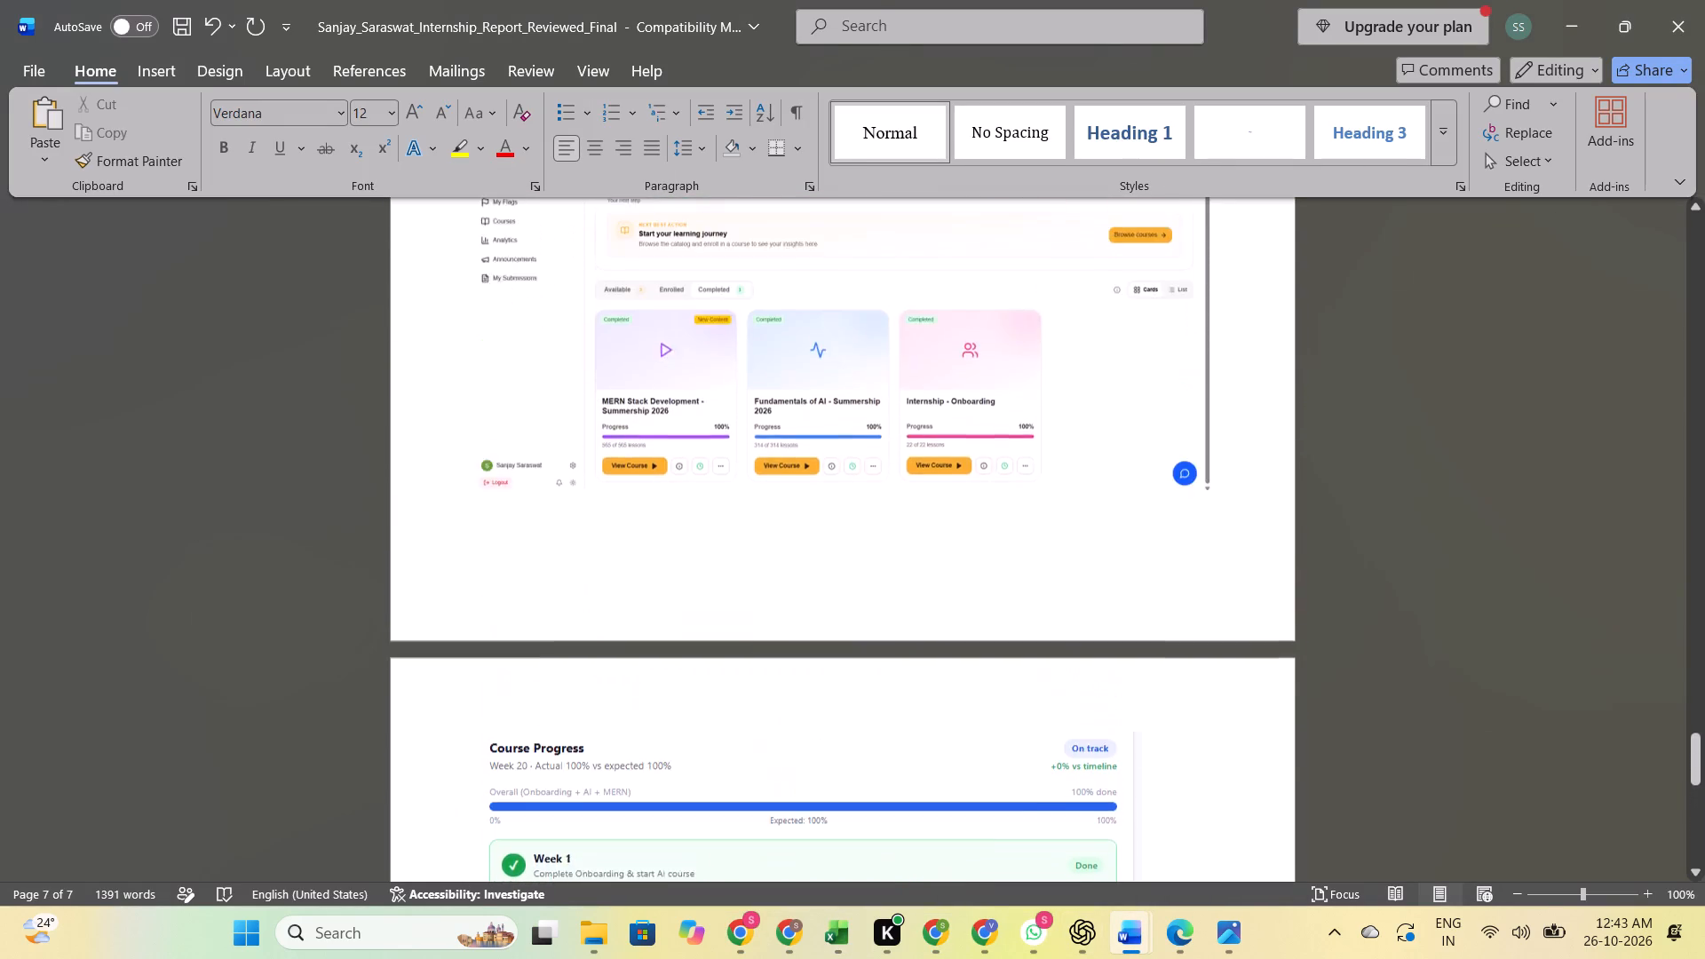
scroll(528, 355, up, 2)
scroll(528, 355, down, 1)
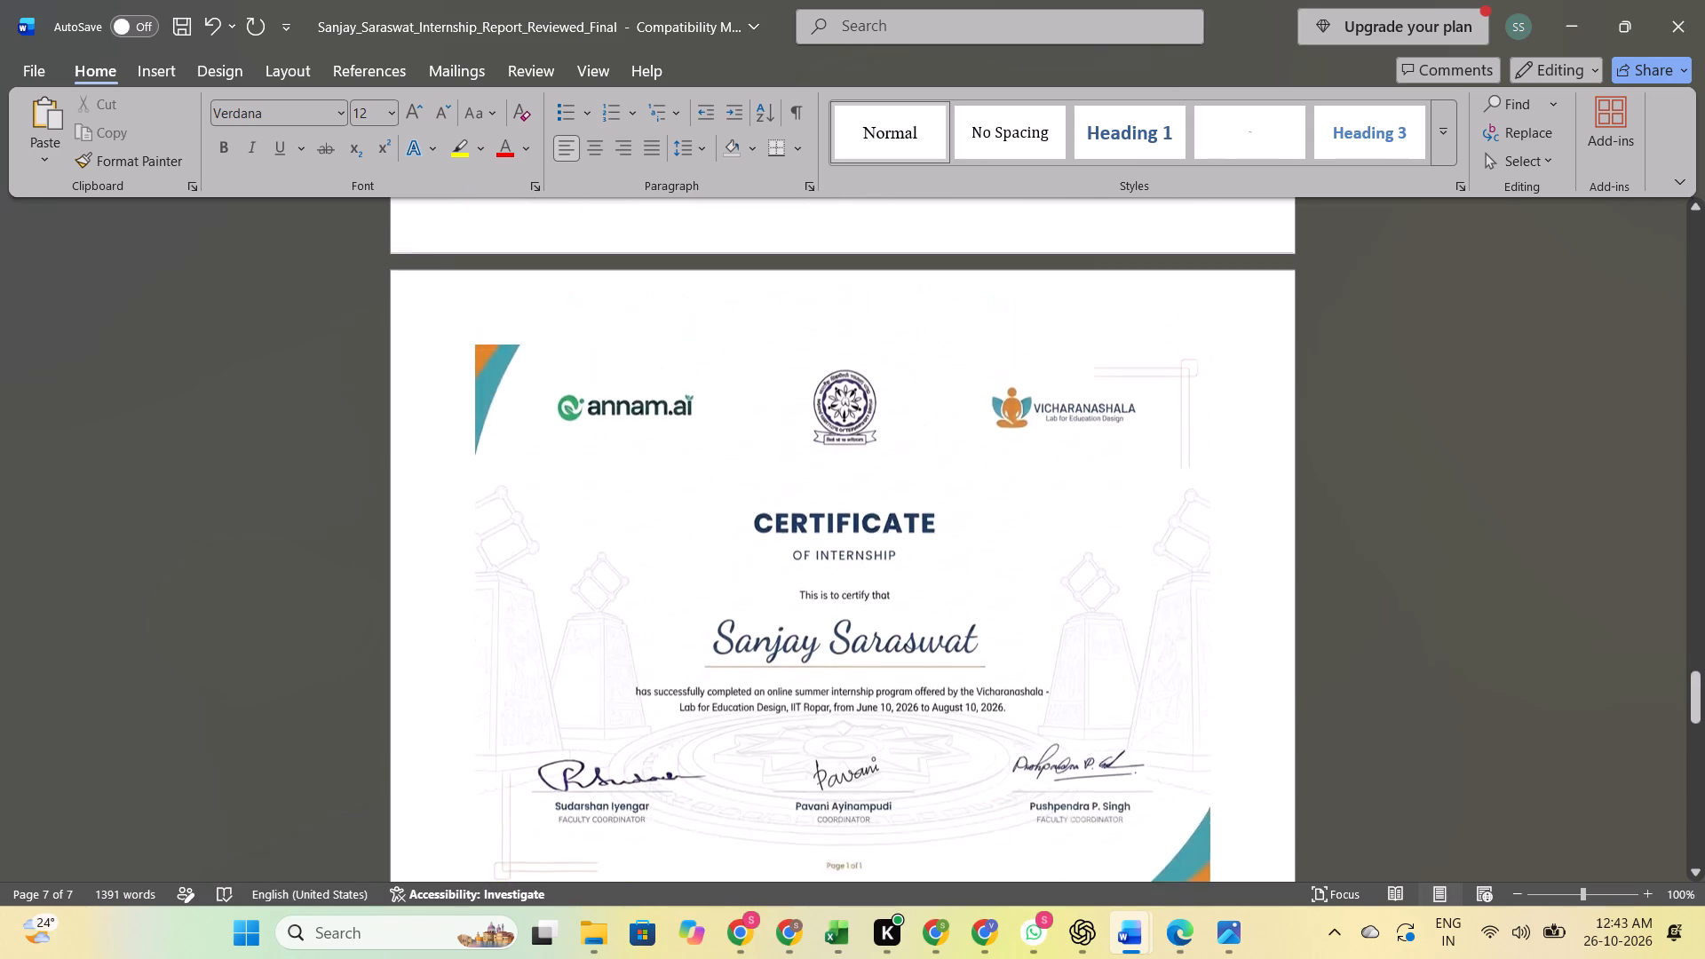
scroll(528, 355, down, 1)
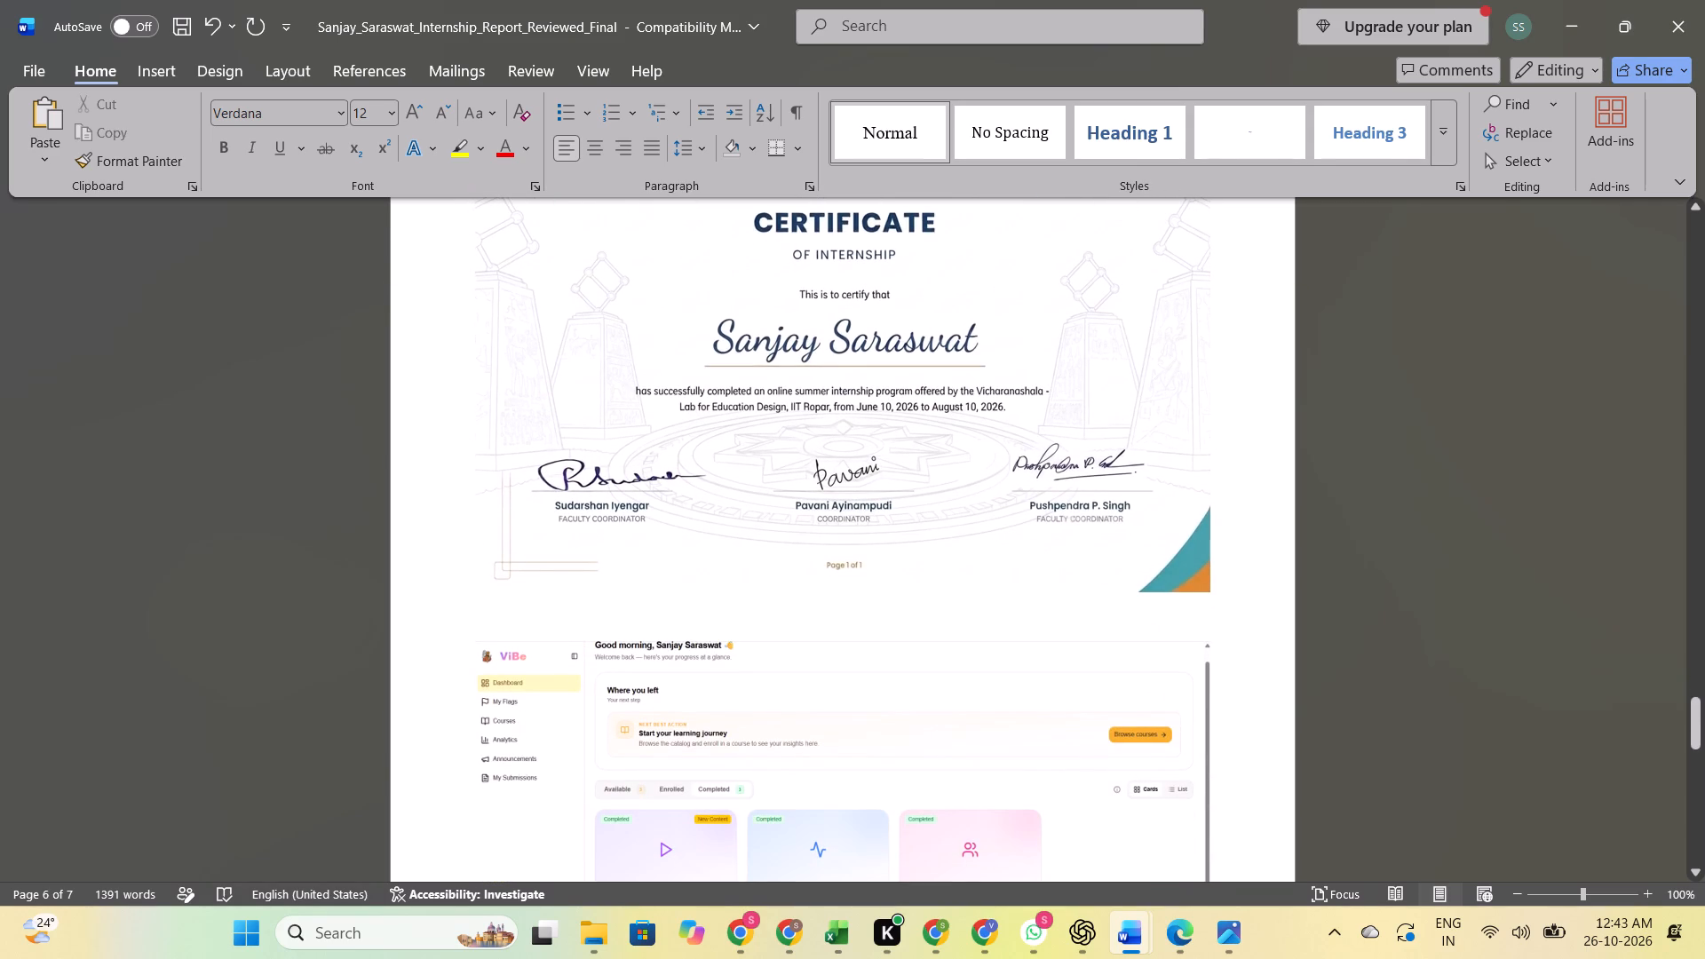
click(1232, 601)
click(1217, 592)
key(Return)
key(Return)
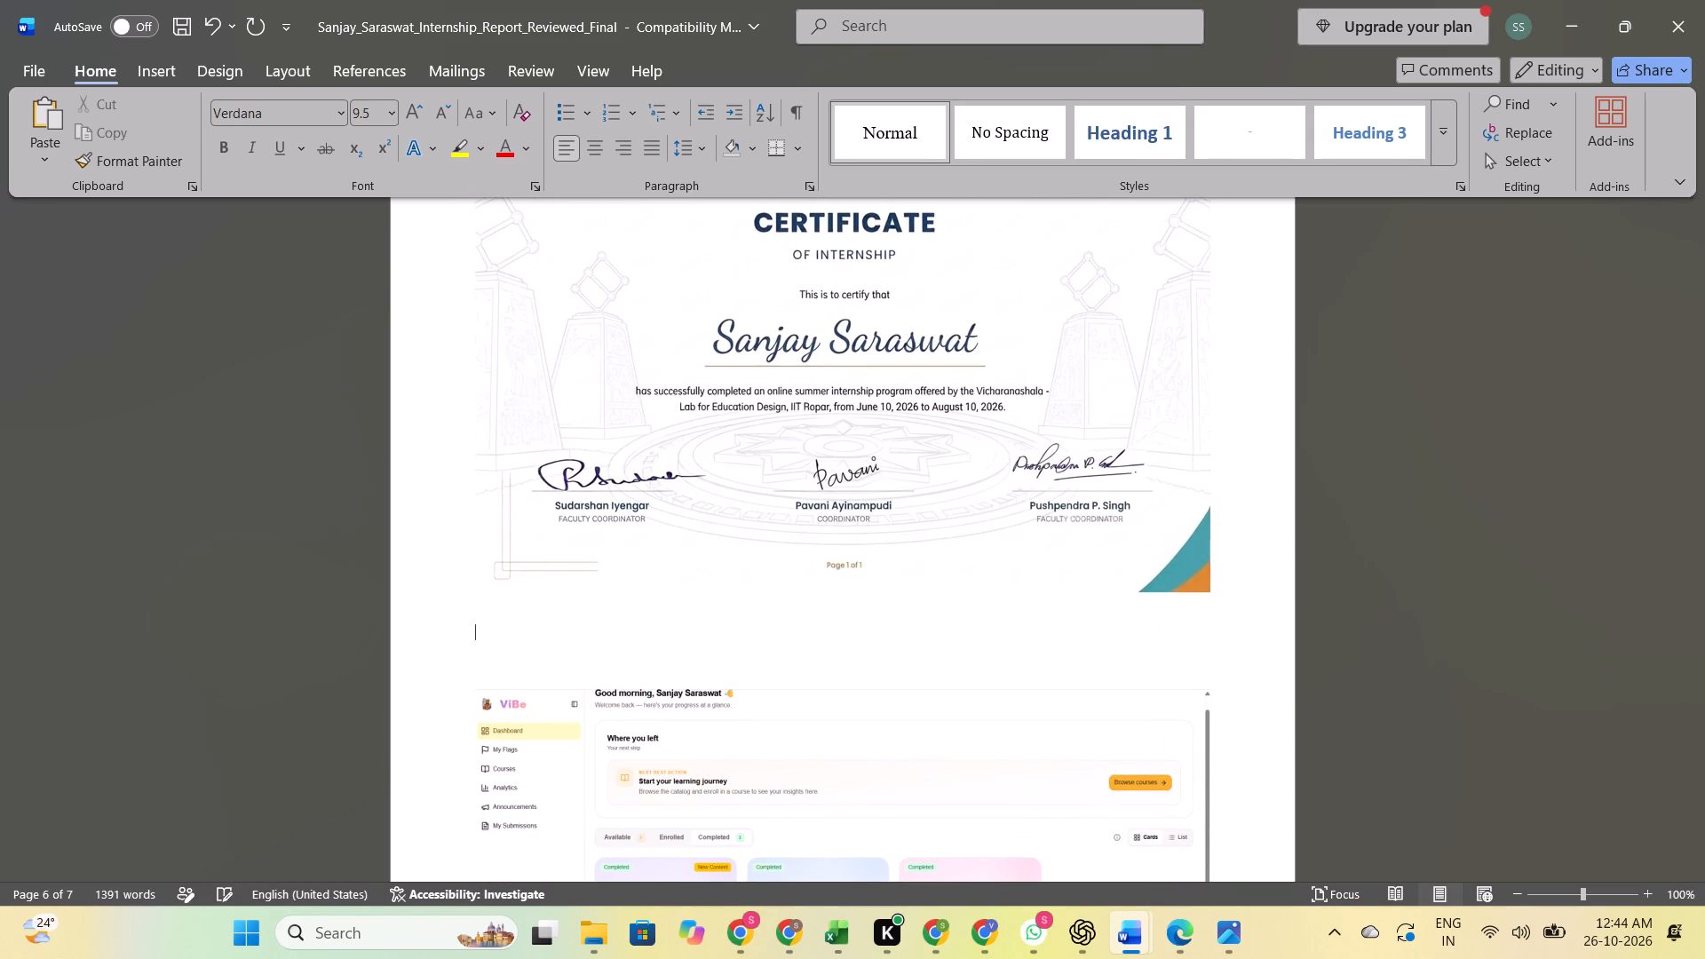
key(ctrl+v)
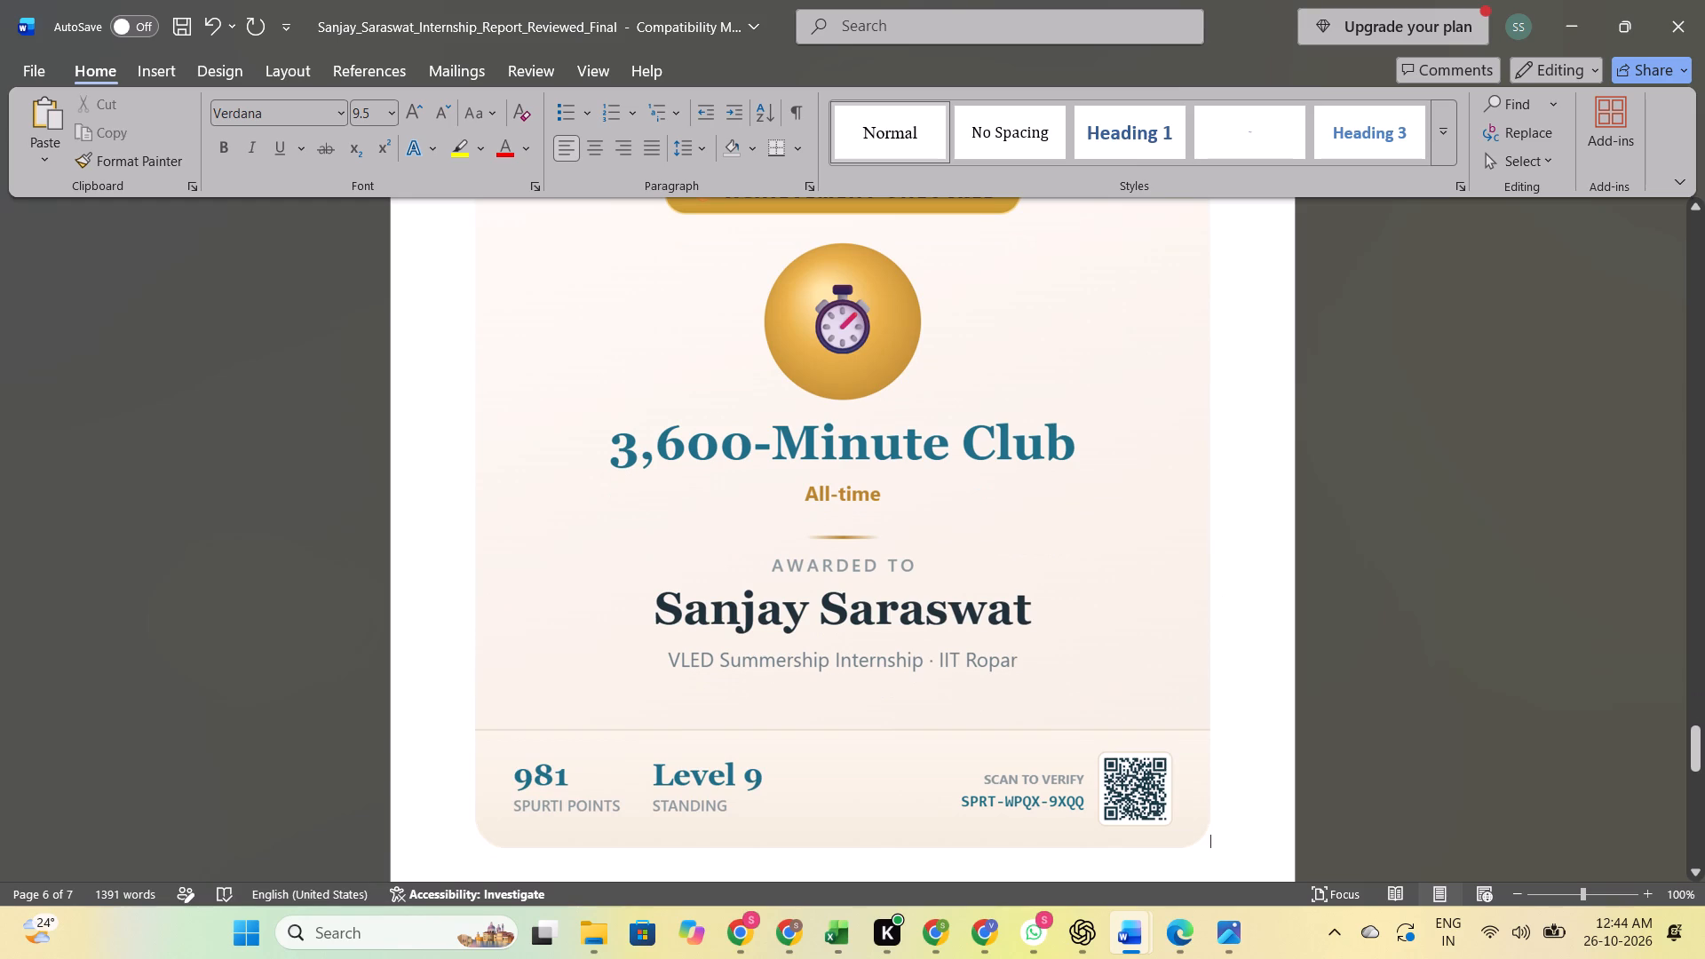
ctrl+scroll(1166, 576, down, 2)
scroll(1166, 576, up, 2)
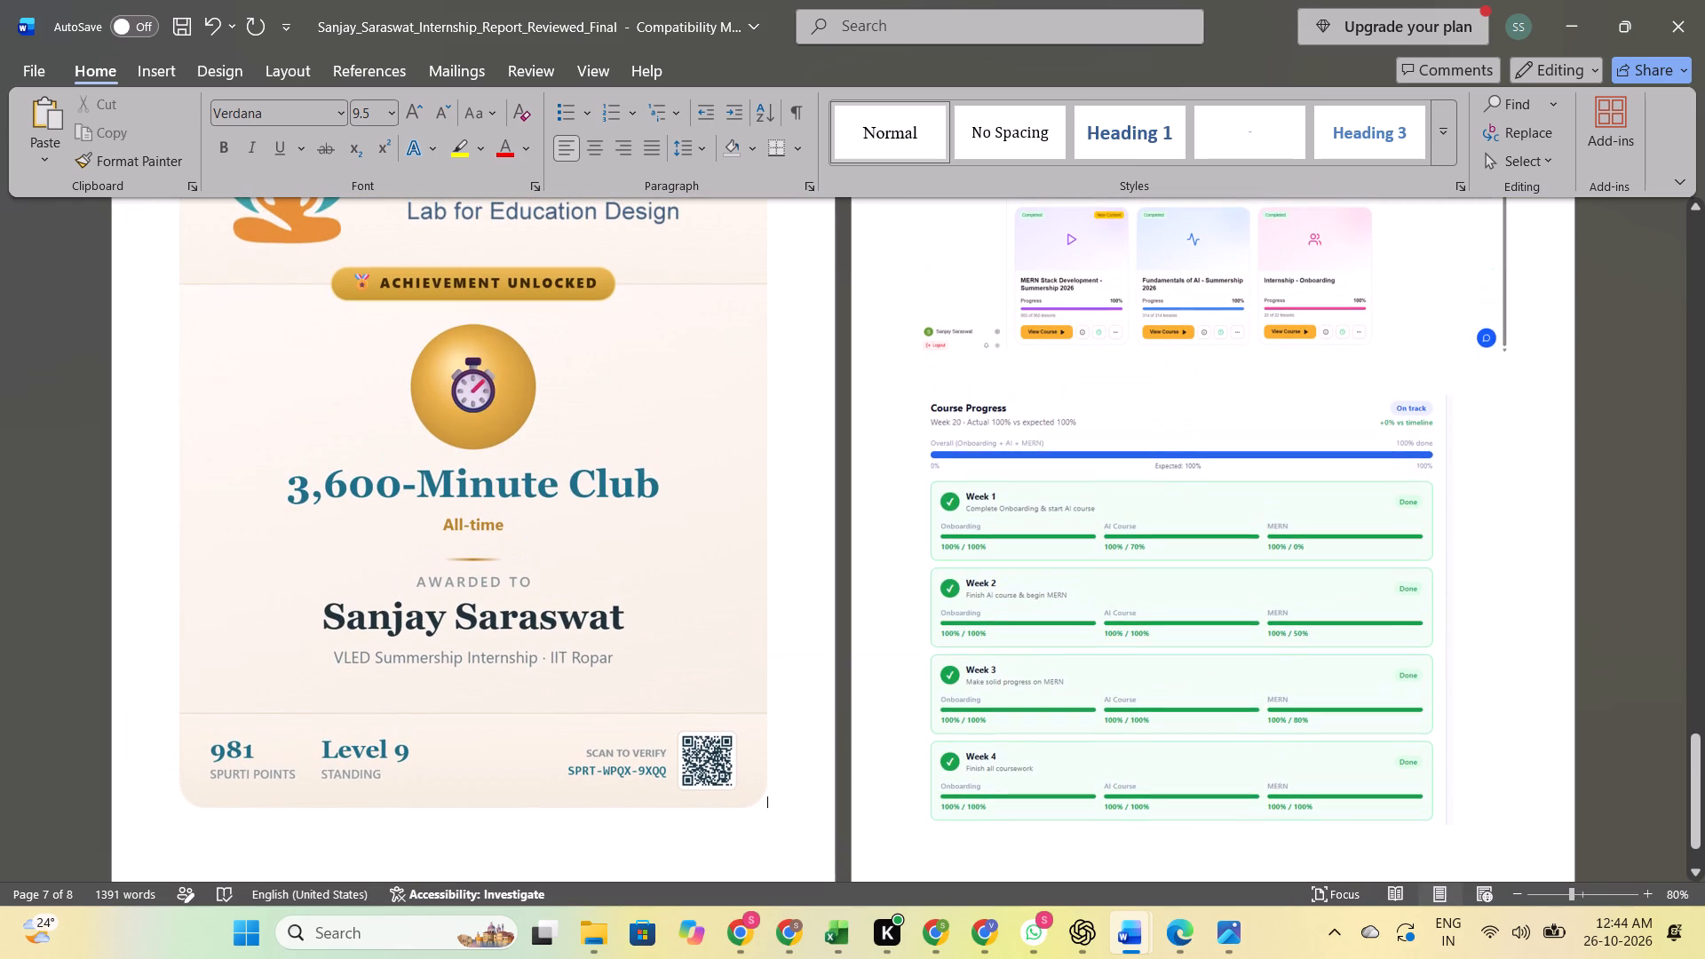
ctrl+scroll(1166, 576, up, 2)
scroll(1166, 576, up, 2)
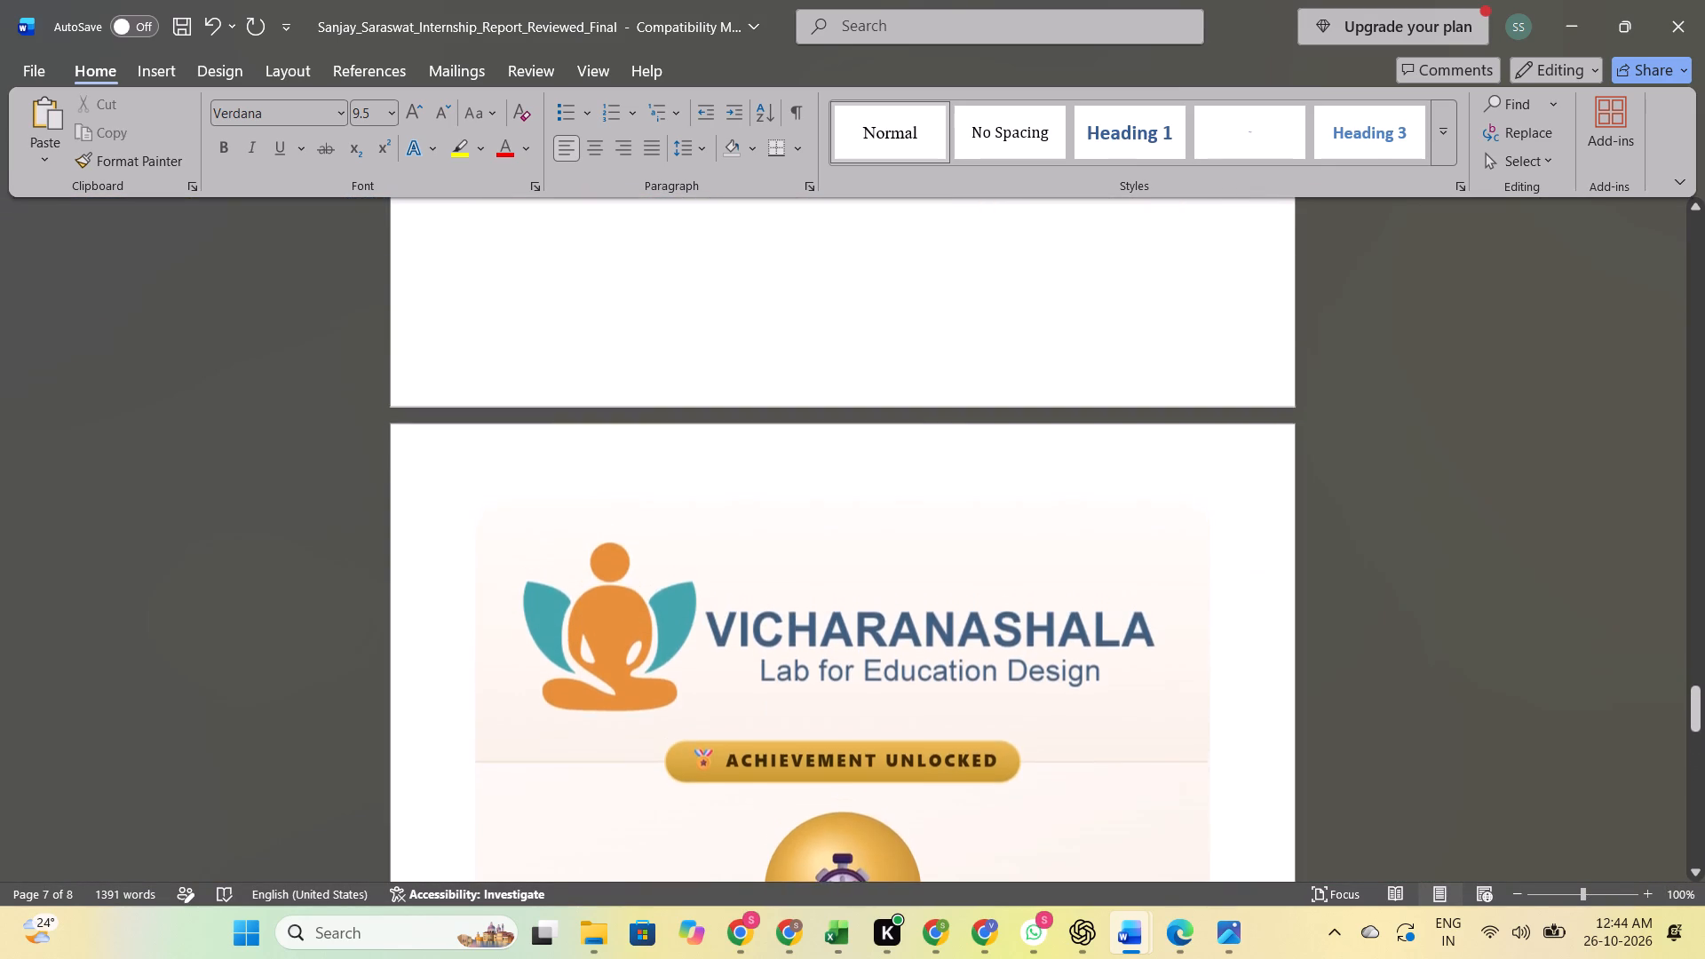
Review the report pages around the pasted achievement card, from the certificate to the Course Progress screenshot.
scroll(1166, 576, up, 3)
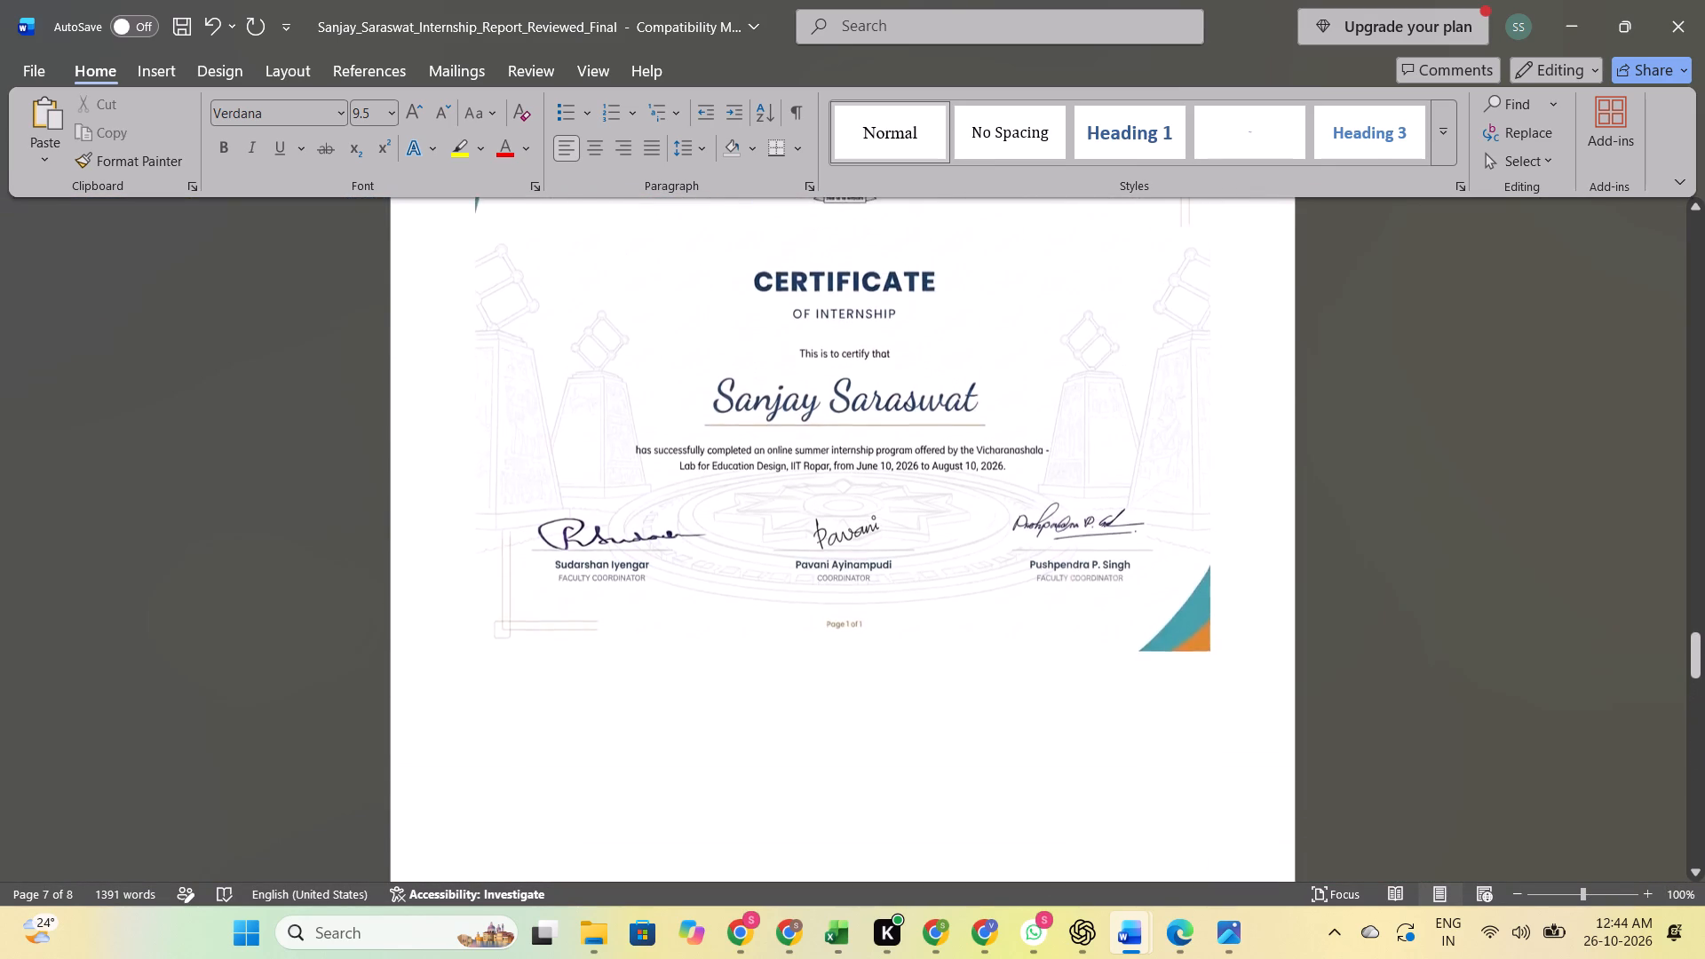
scroll(1166, 576, down, 5)
scroll(1166, 576, up, 1)
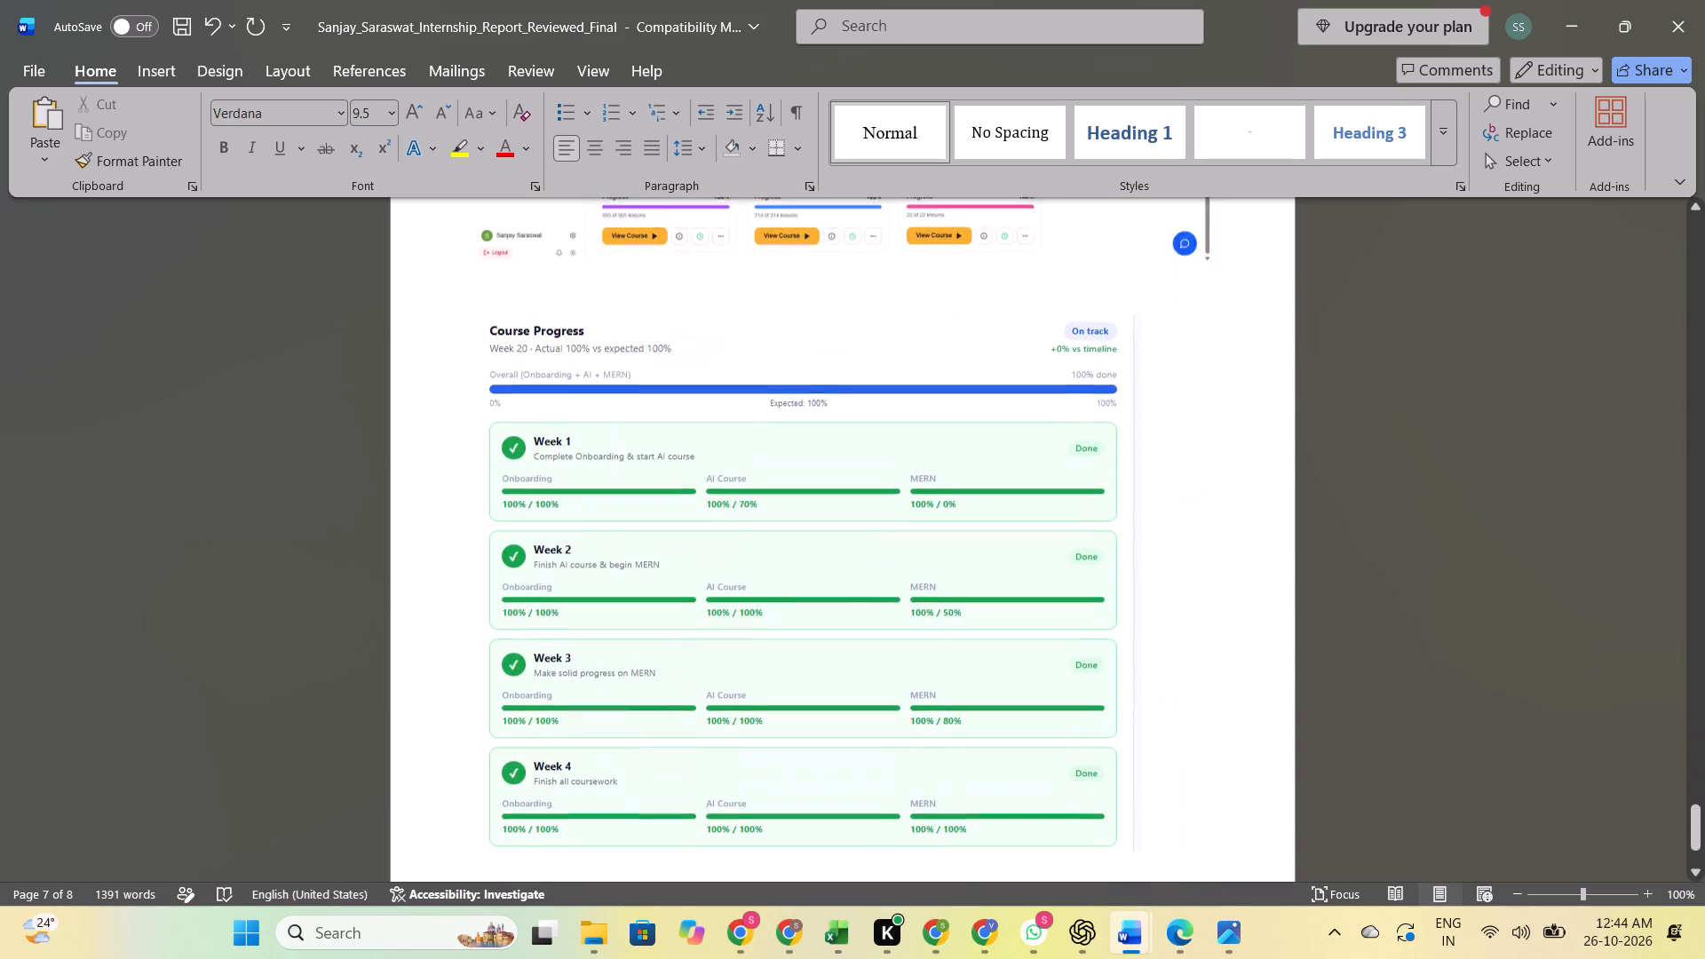
scroll(1166, 576, up, 4)
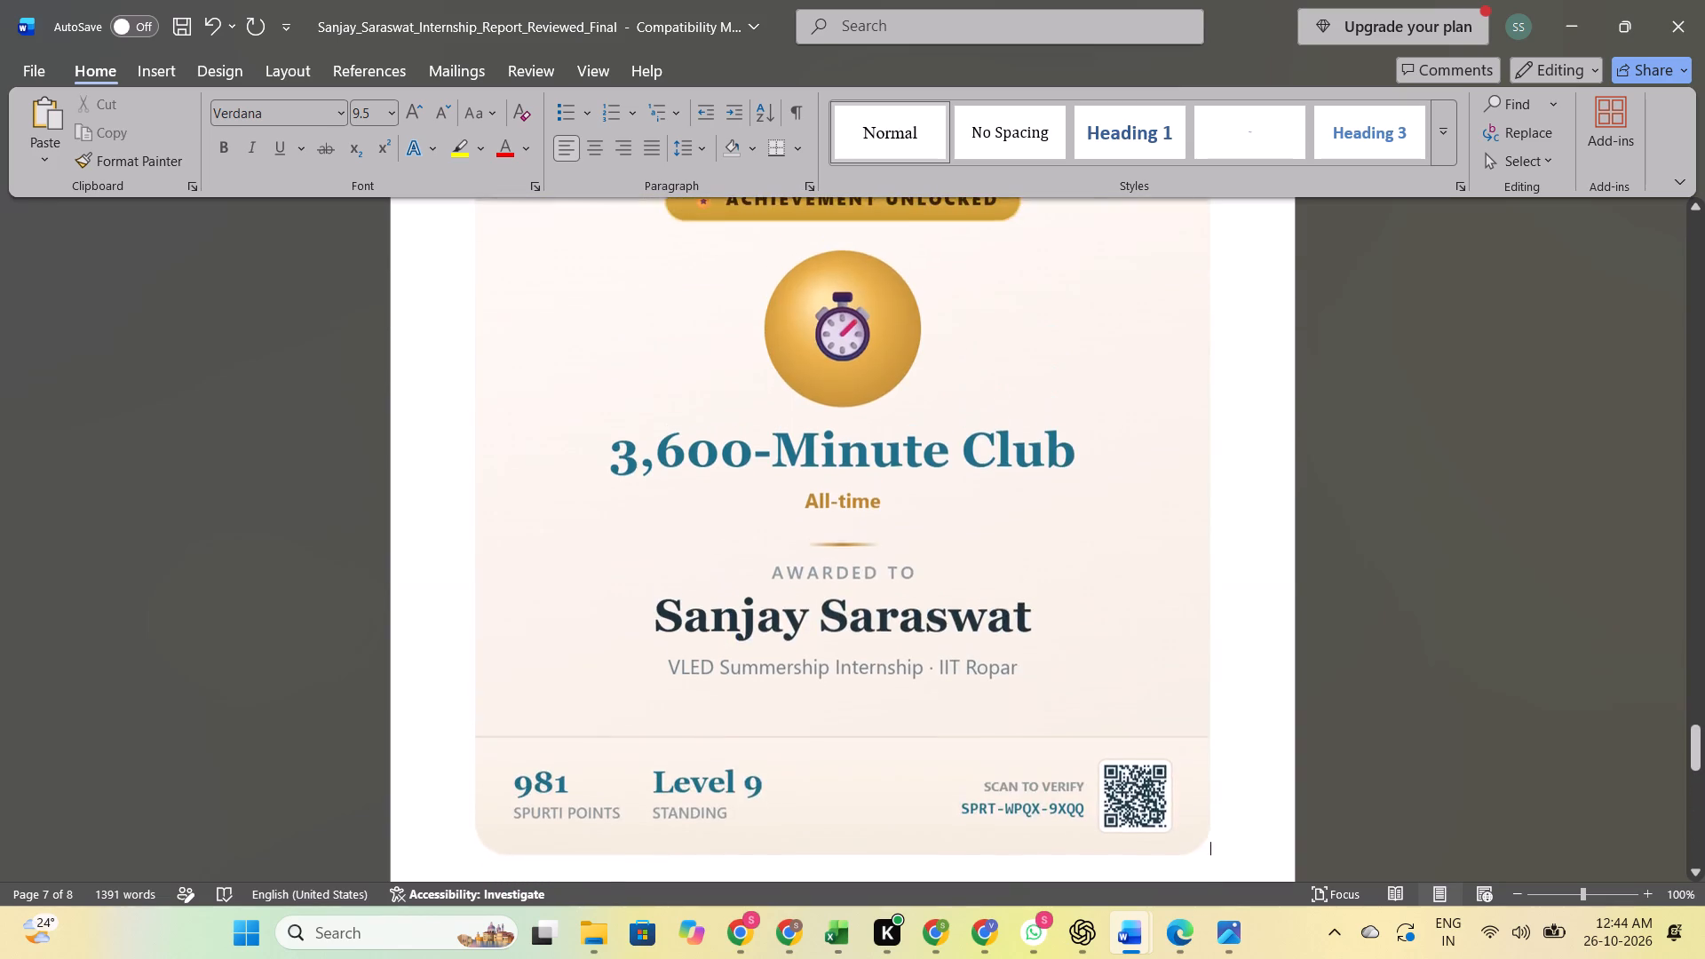
scroll(1166, 576, down, 1)
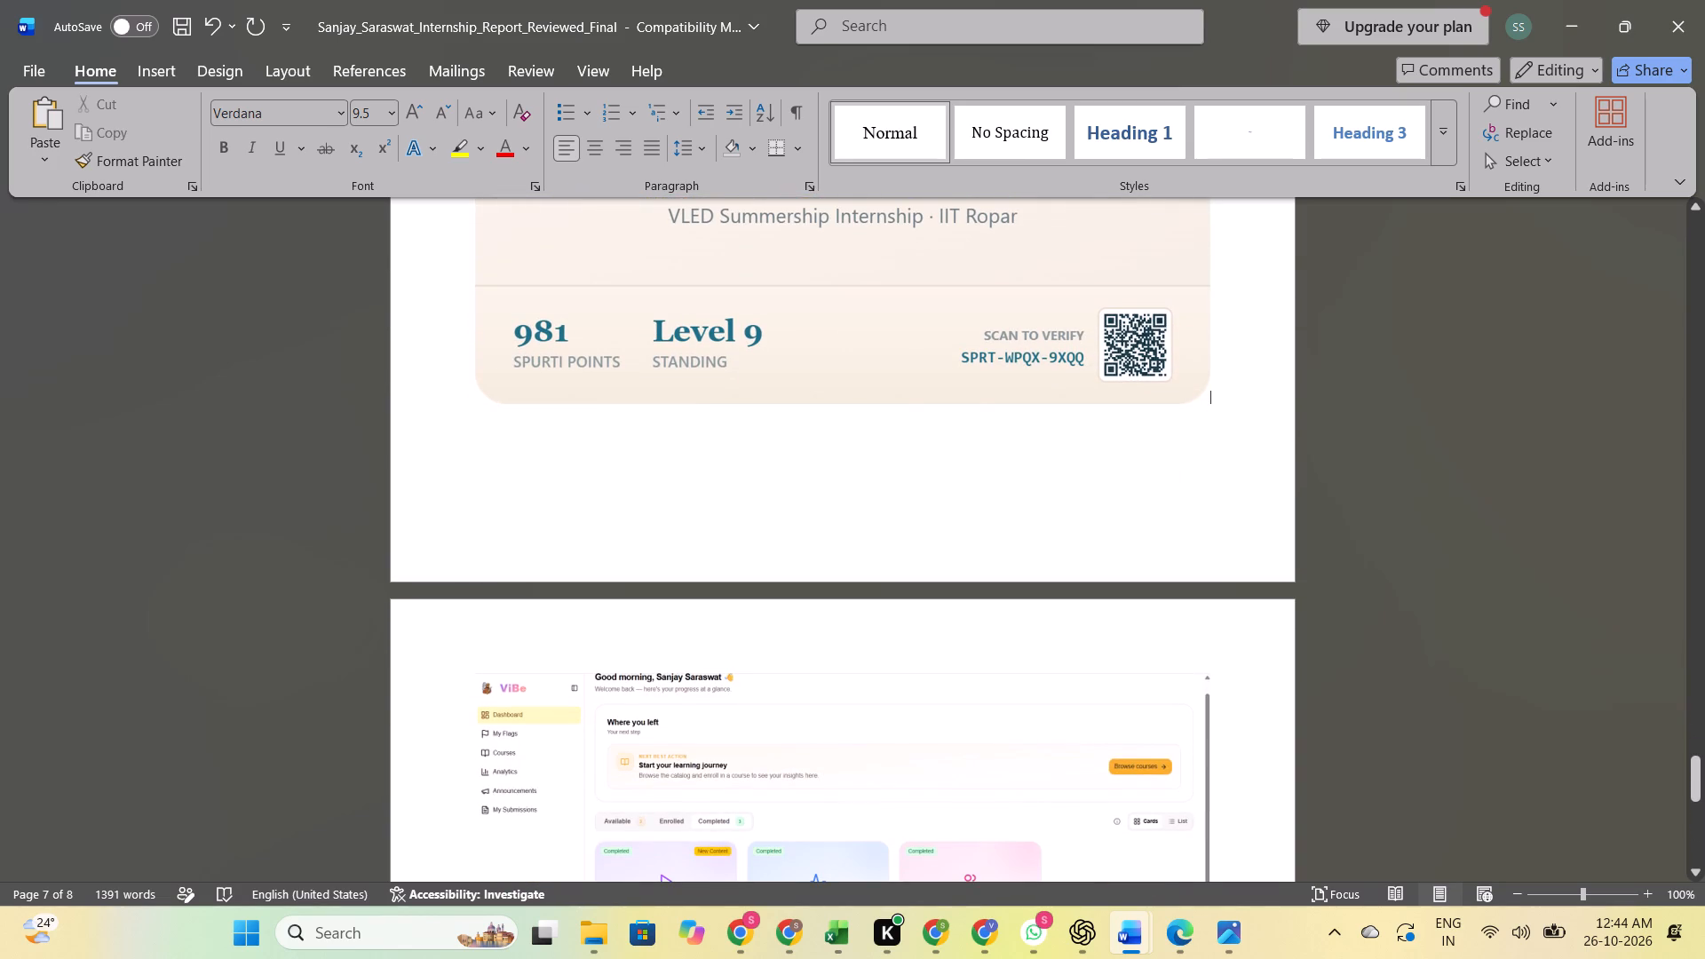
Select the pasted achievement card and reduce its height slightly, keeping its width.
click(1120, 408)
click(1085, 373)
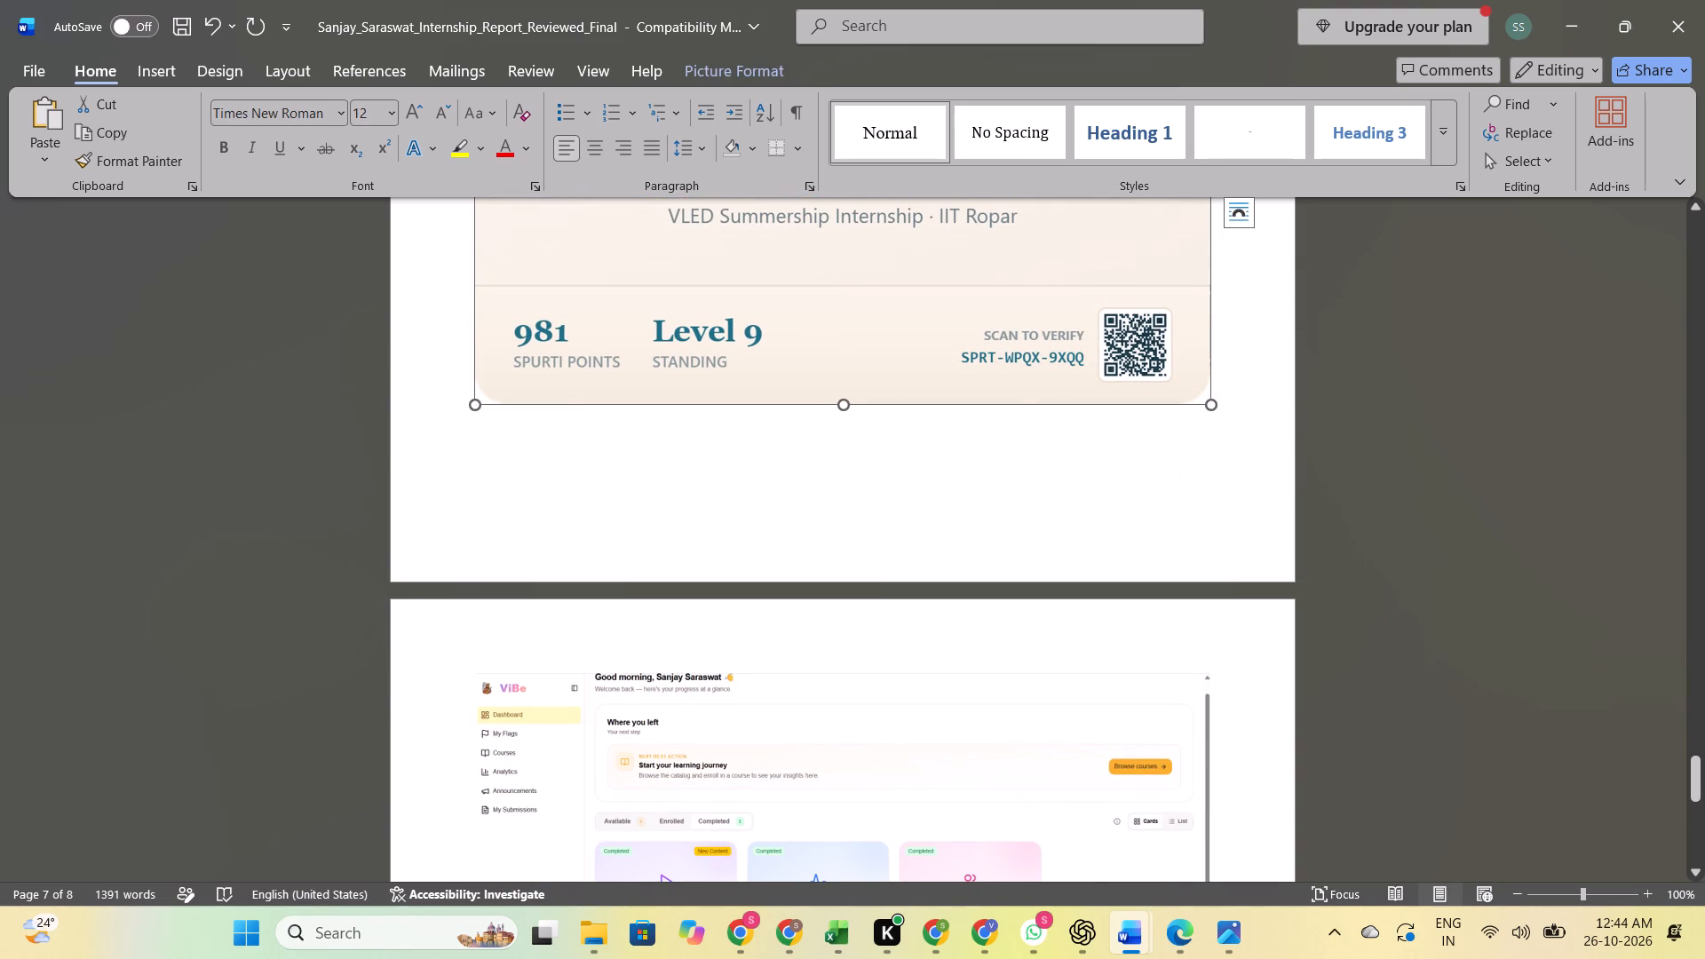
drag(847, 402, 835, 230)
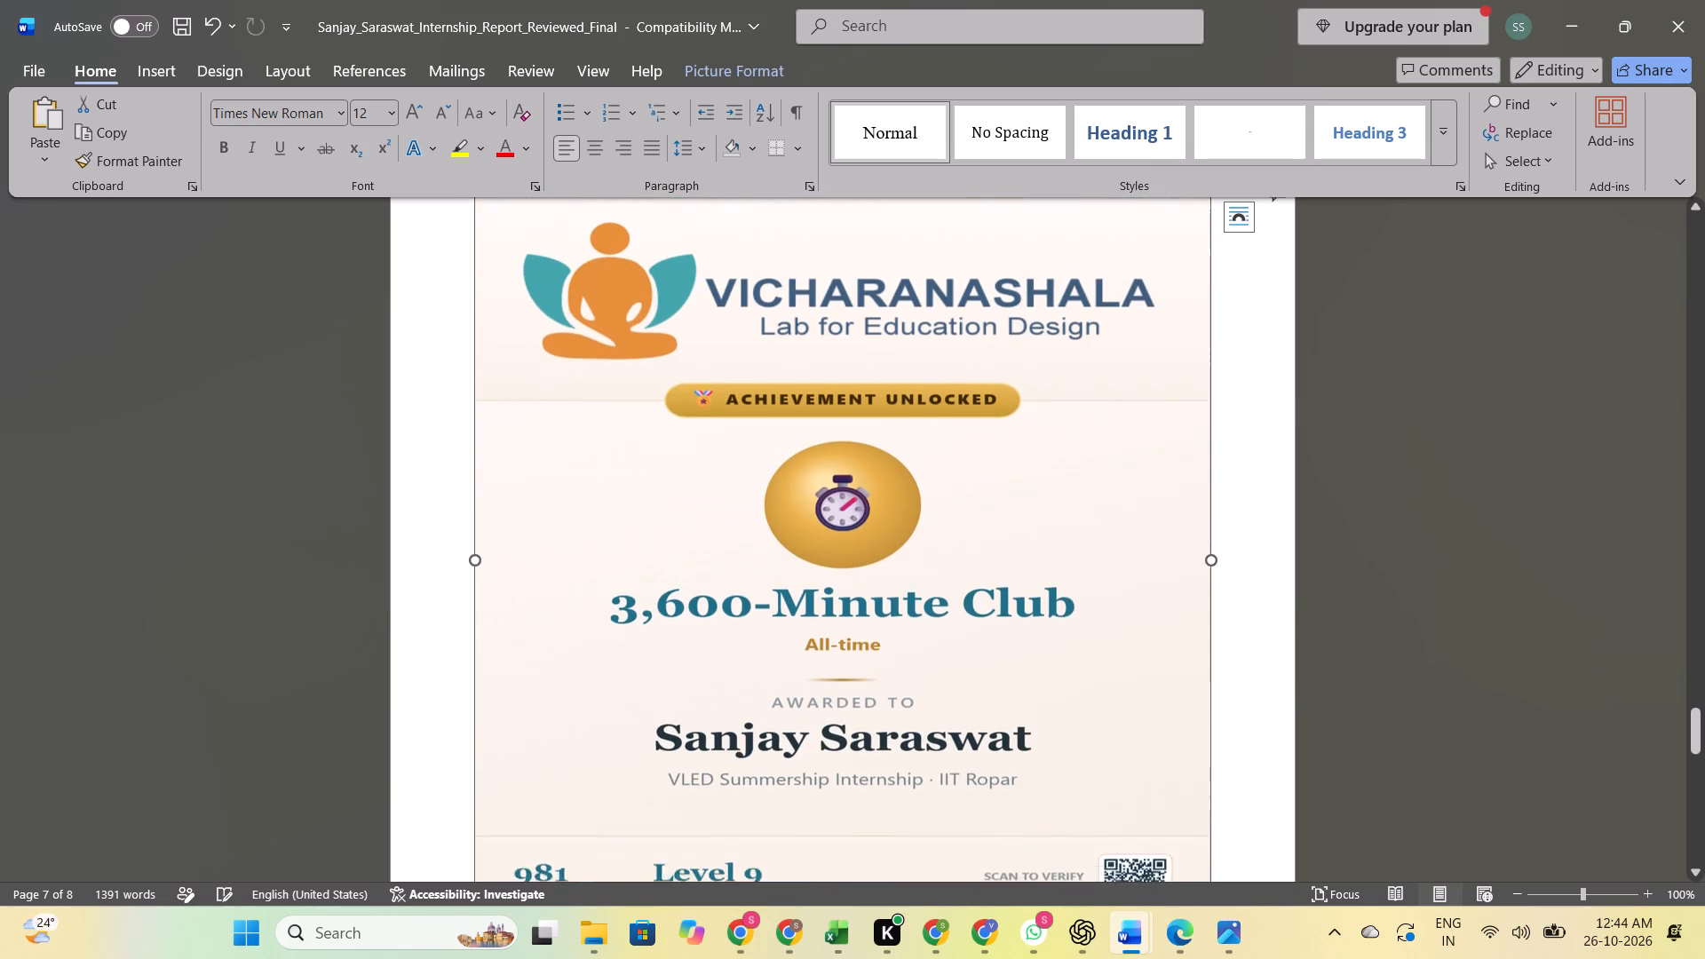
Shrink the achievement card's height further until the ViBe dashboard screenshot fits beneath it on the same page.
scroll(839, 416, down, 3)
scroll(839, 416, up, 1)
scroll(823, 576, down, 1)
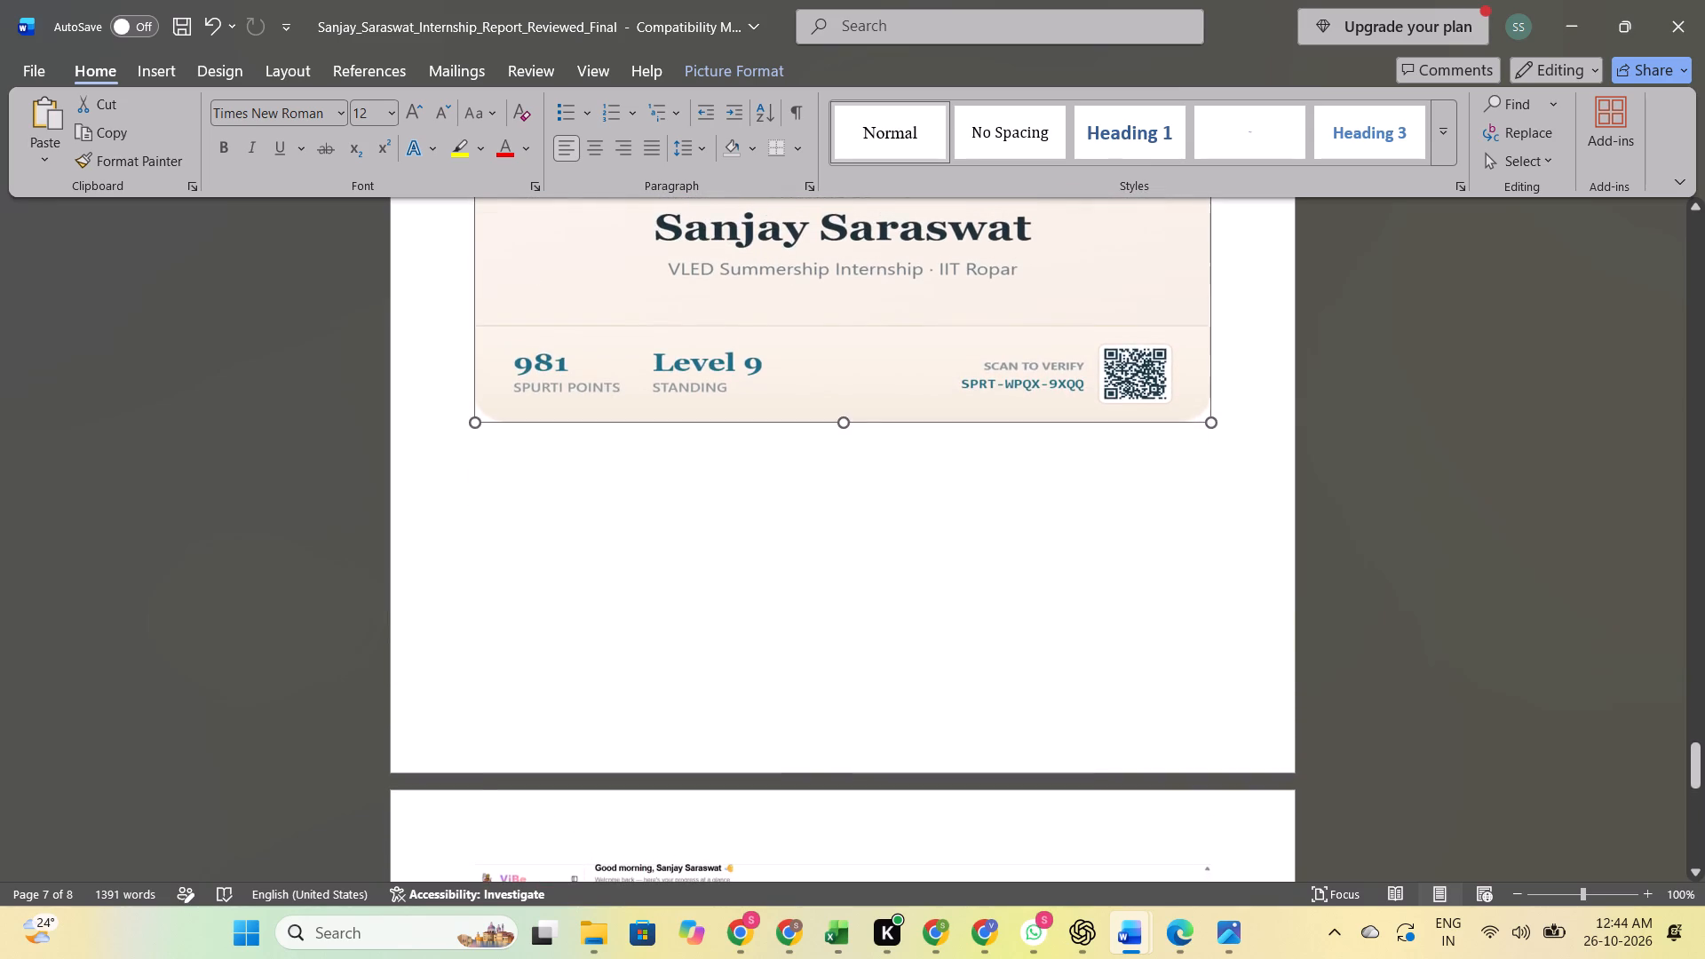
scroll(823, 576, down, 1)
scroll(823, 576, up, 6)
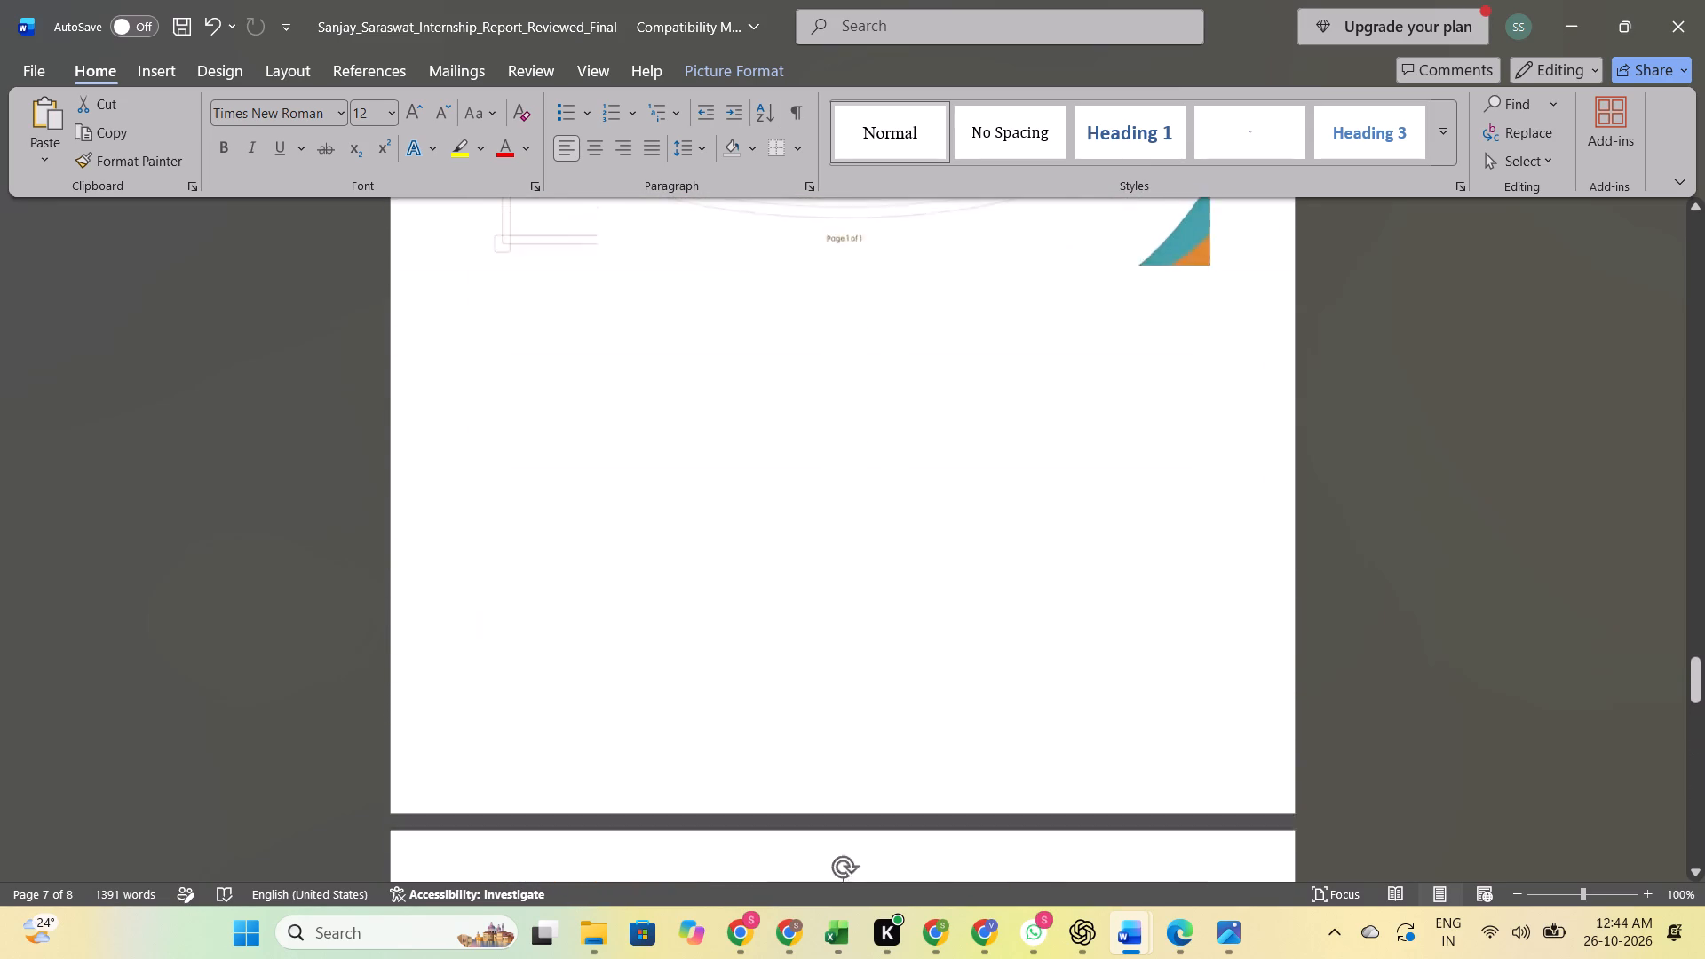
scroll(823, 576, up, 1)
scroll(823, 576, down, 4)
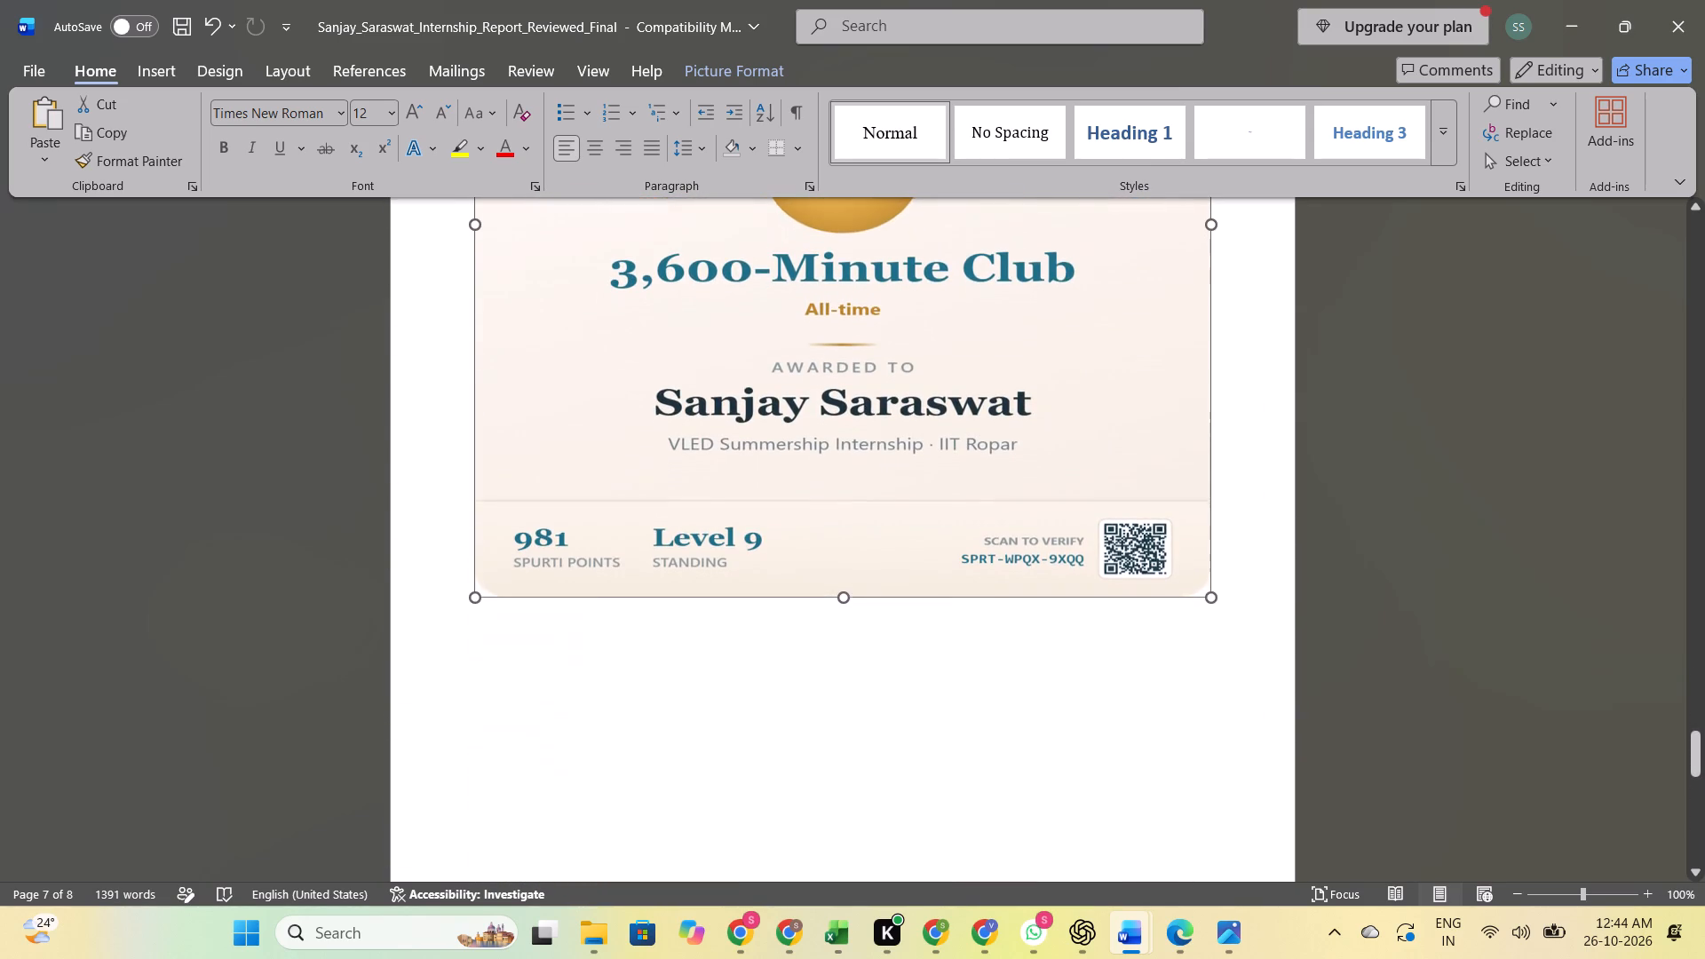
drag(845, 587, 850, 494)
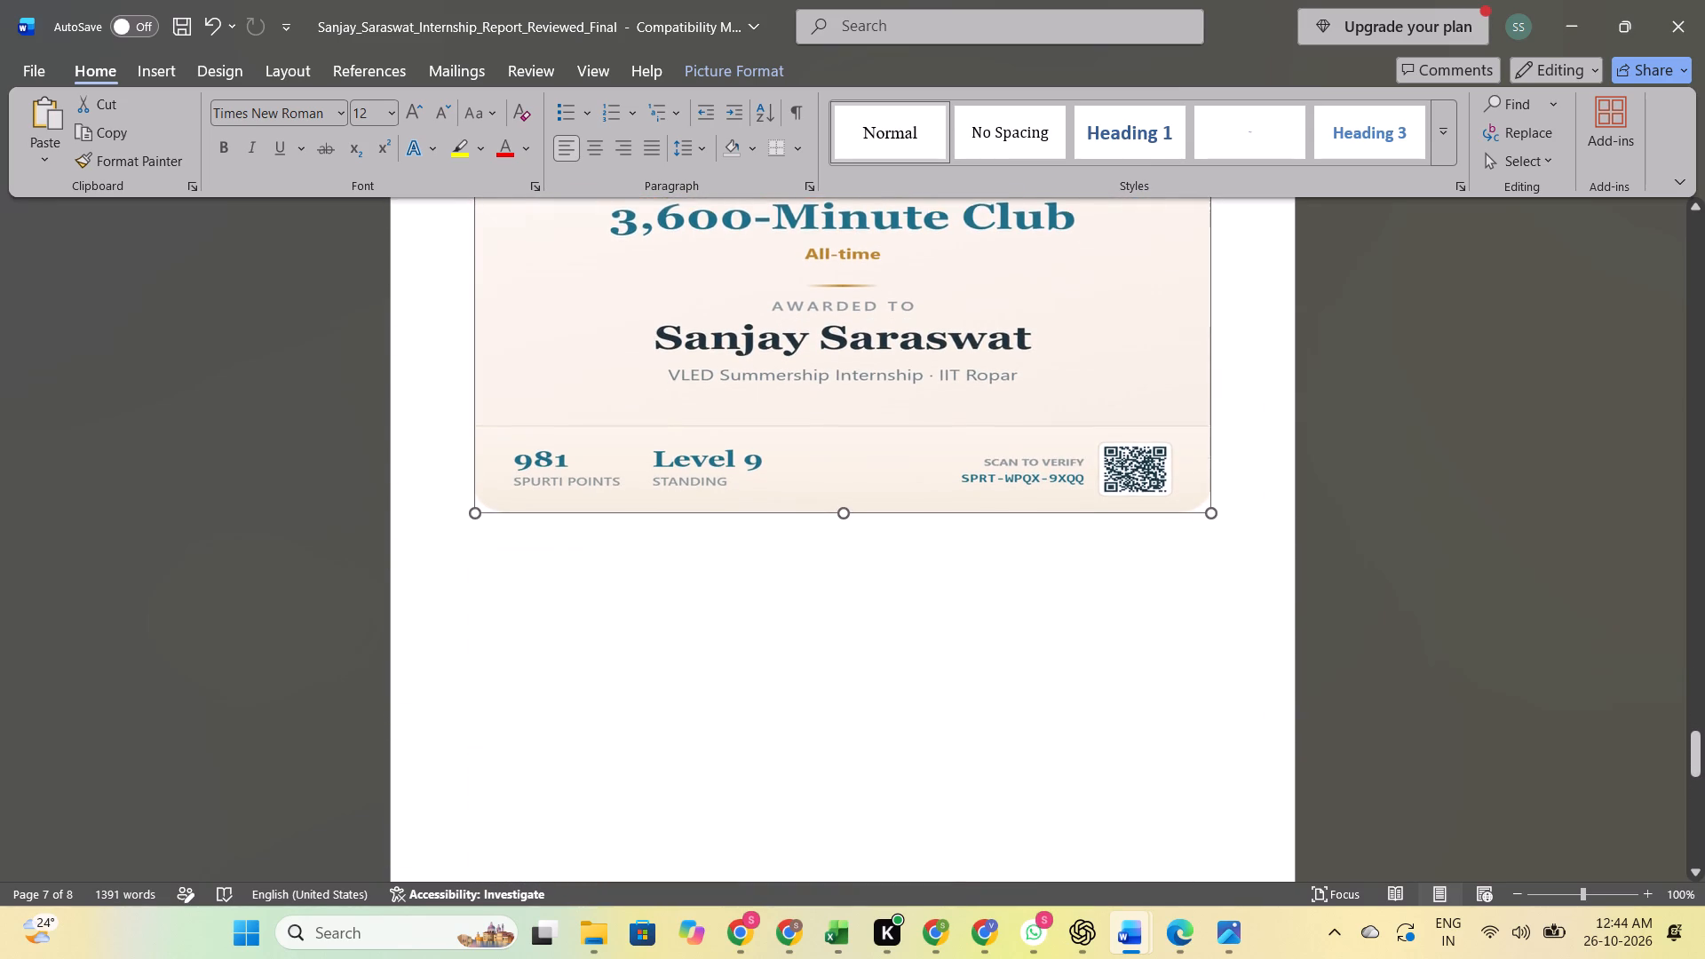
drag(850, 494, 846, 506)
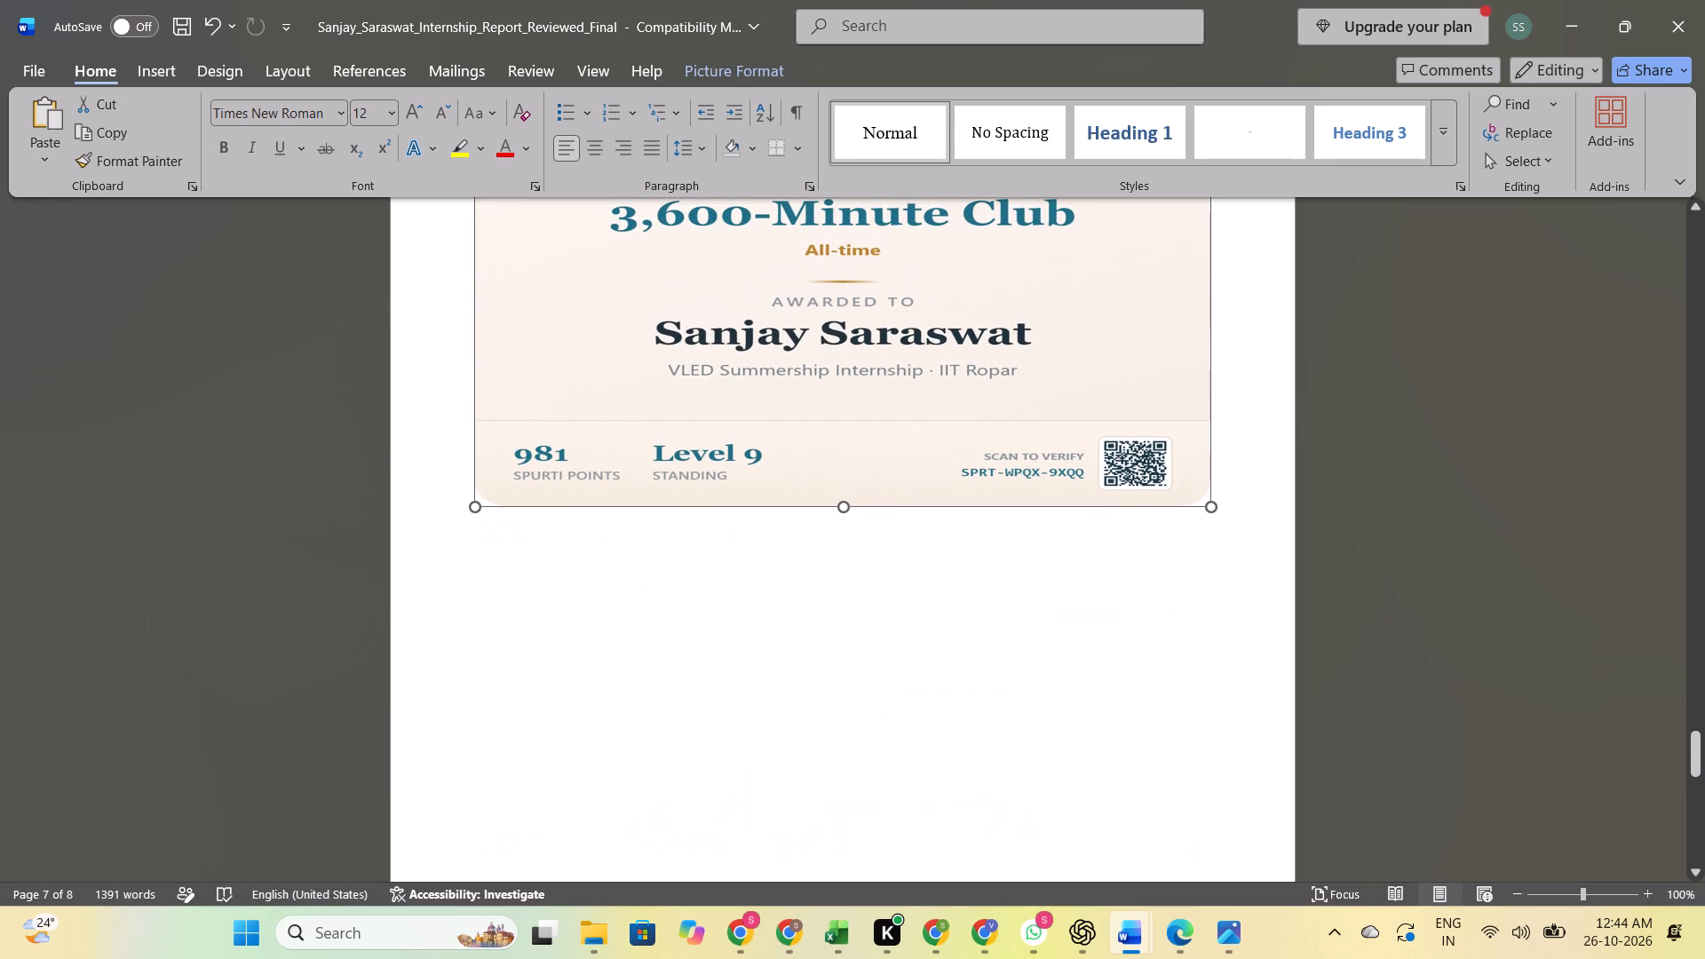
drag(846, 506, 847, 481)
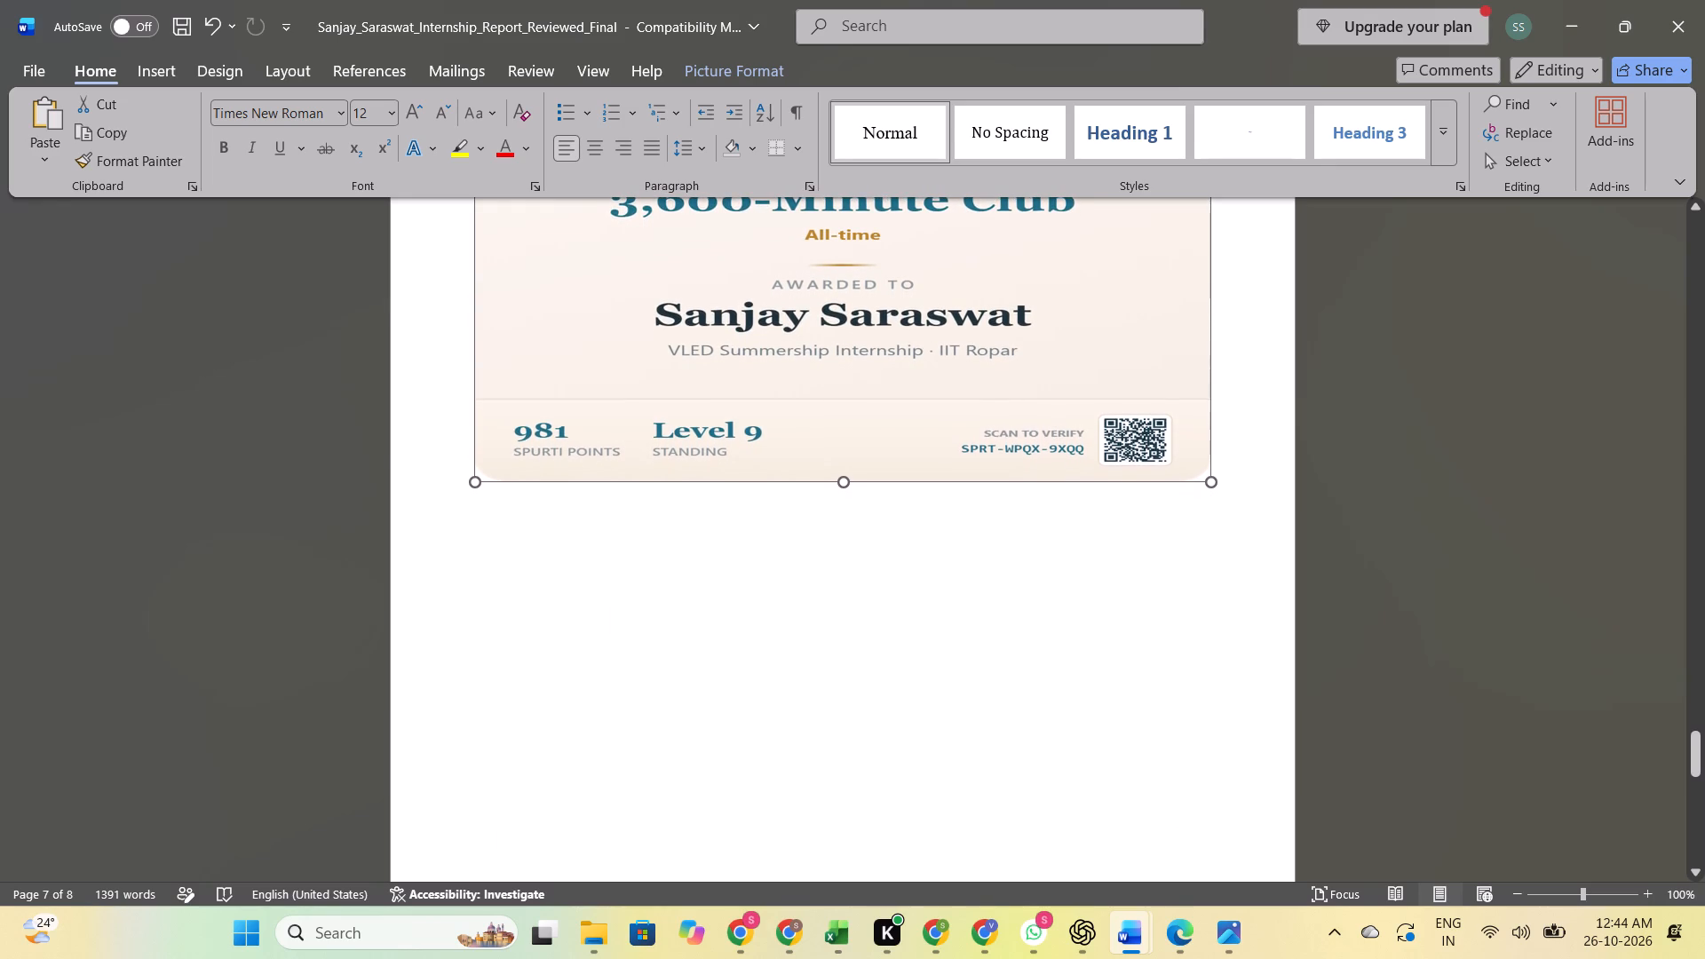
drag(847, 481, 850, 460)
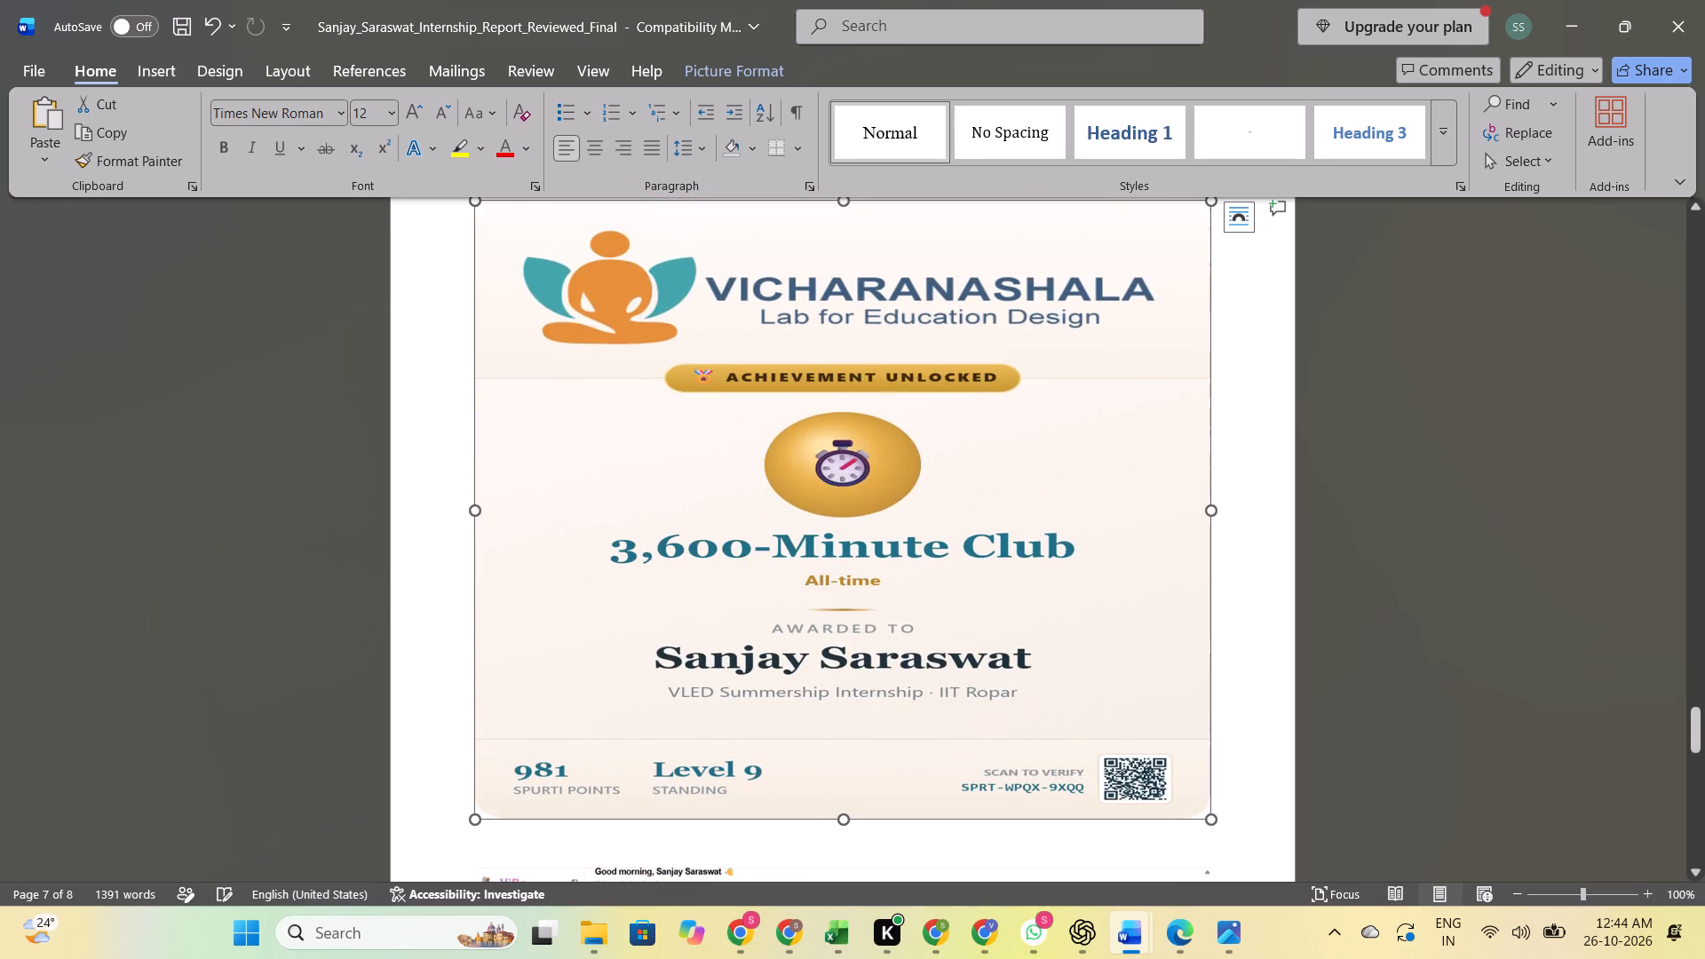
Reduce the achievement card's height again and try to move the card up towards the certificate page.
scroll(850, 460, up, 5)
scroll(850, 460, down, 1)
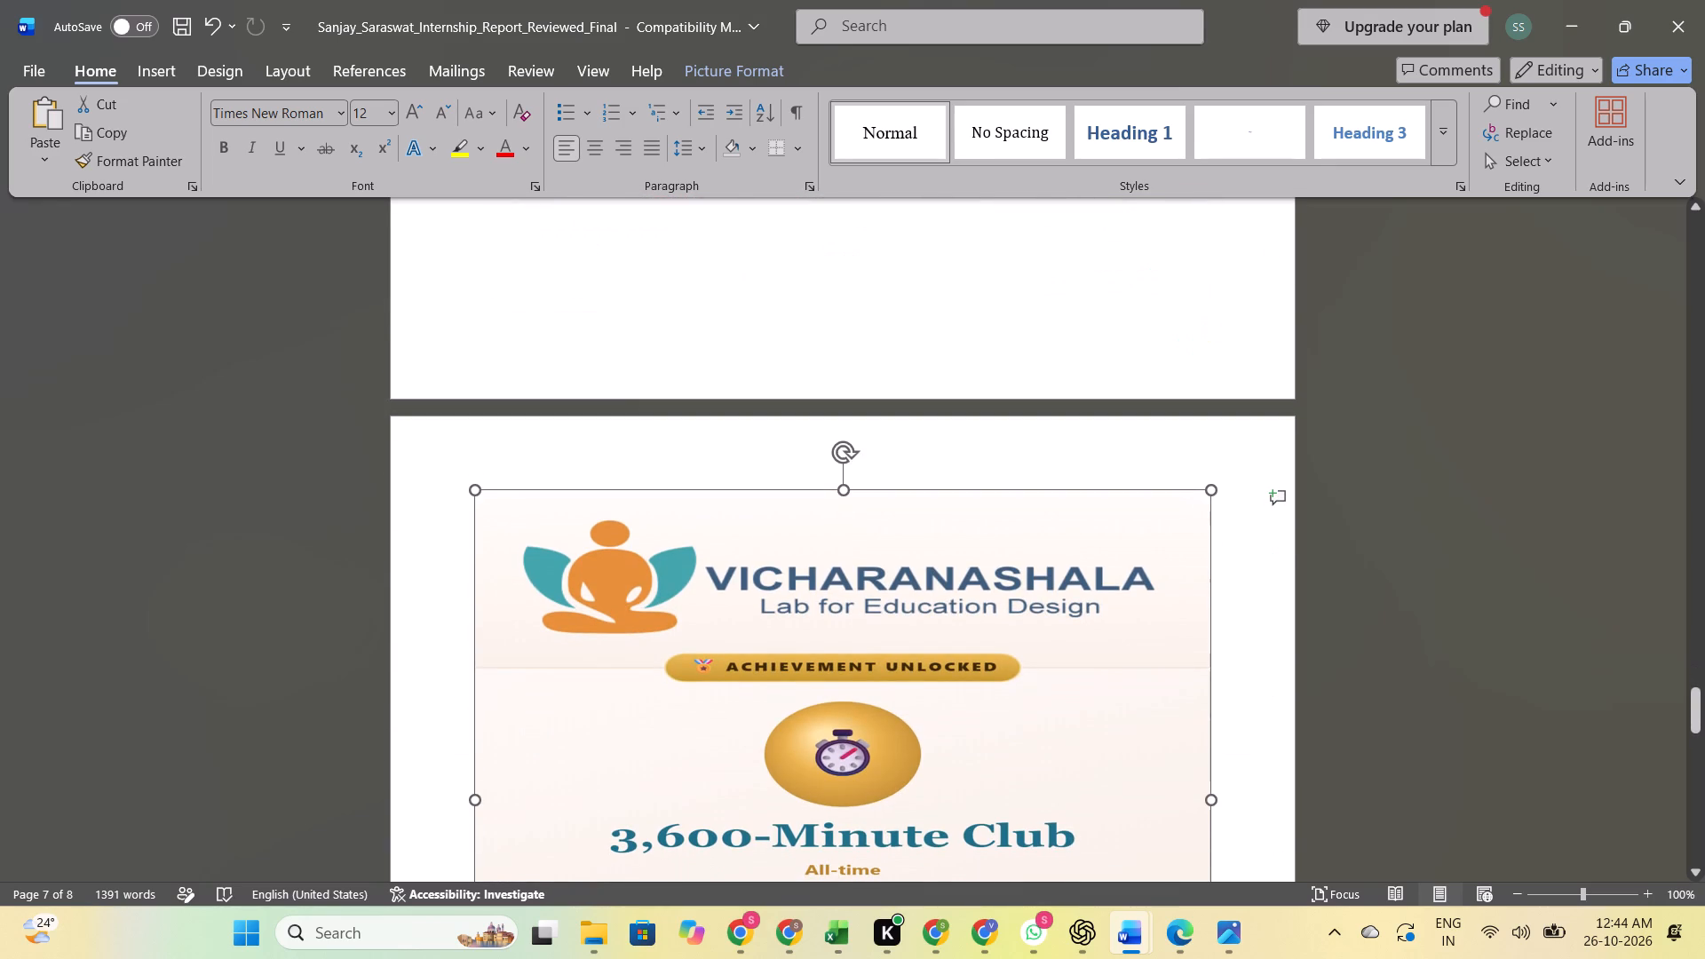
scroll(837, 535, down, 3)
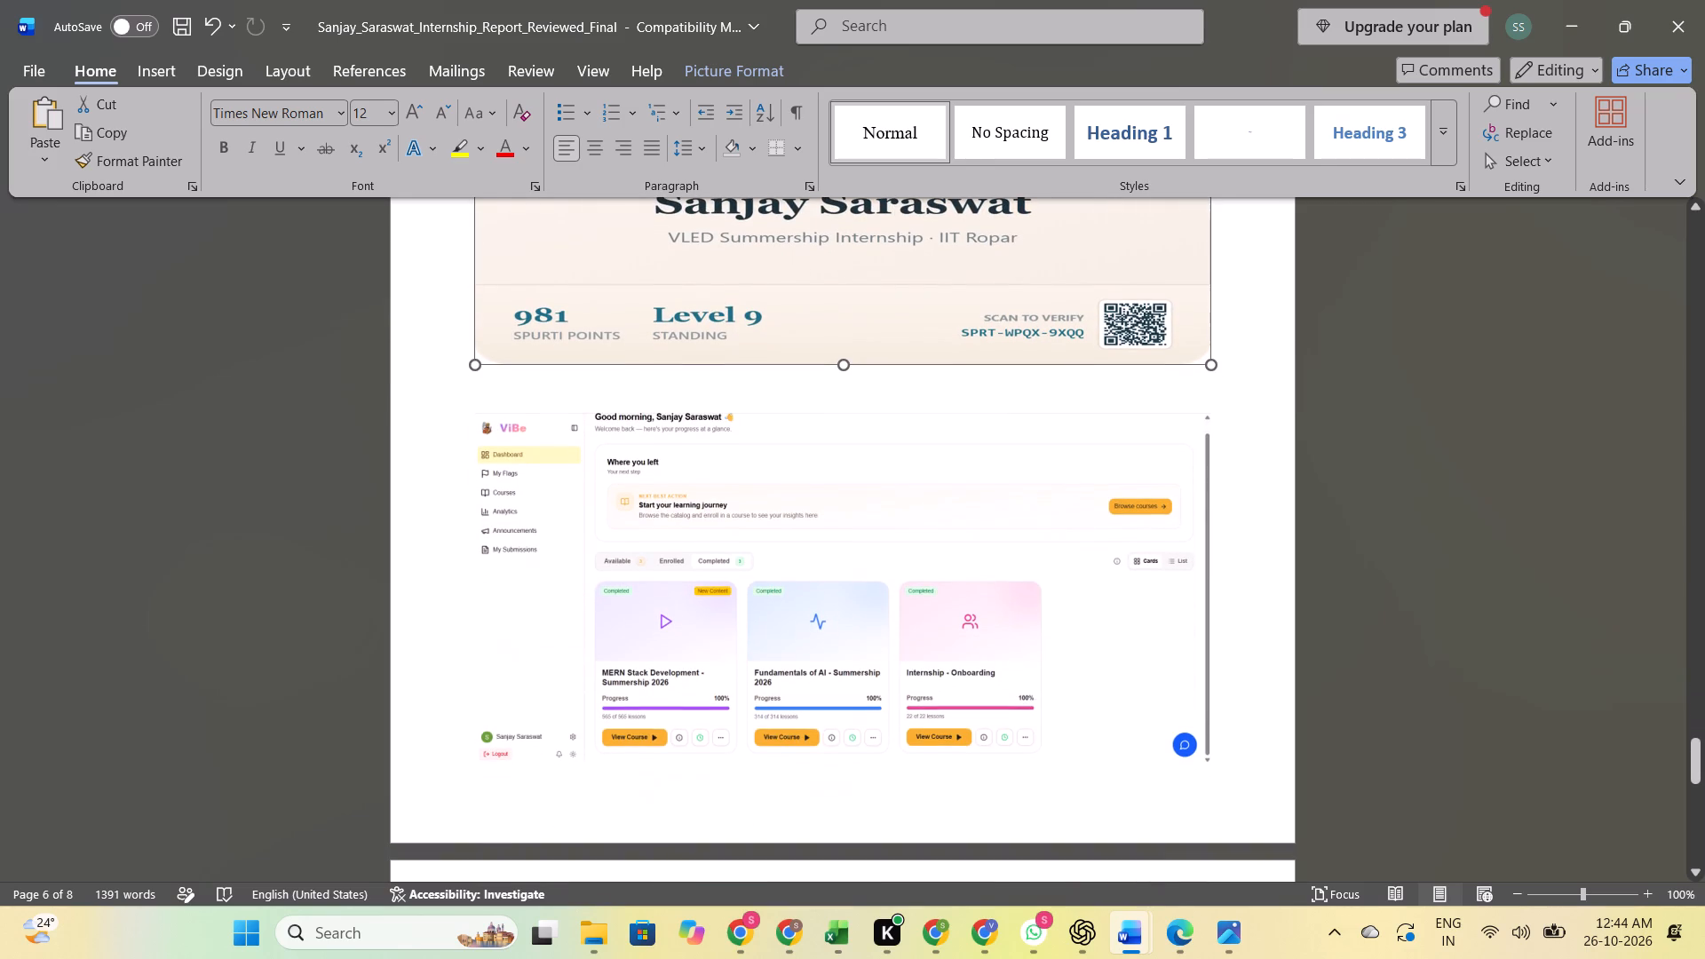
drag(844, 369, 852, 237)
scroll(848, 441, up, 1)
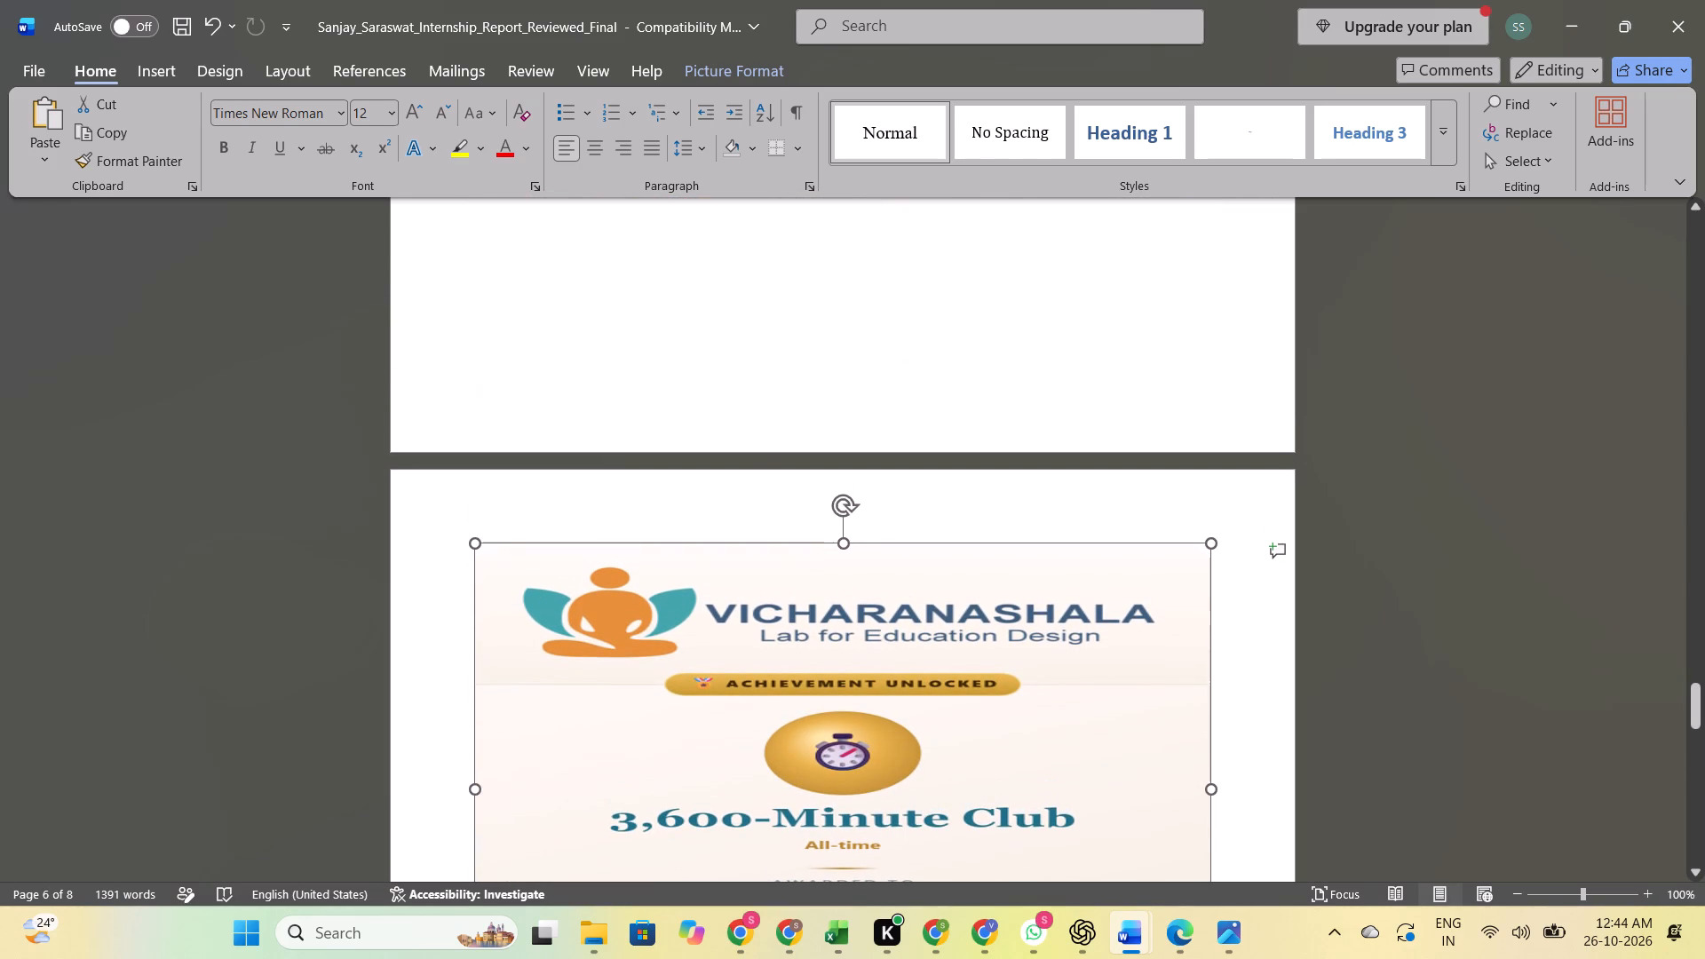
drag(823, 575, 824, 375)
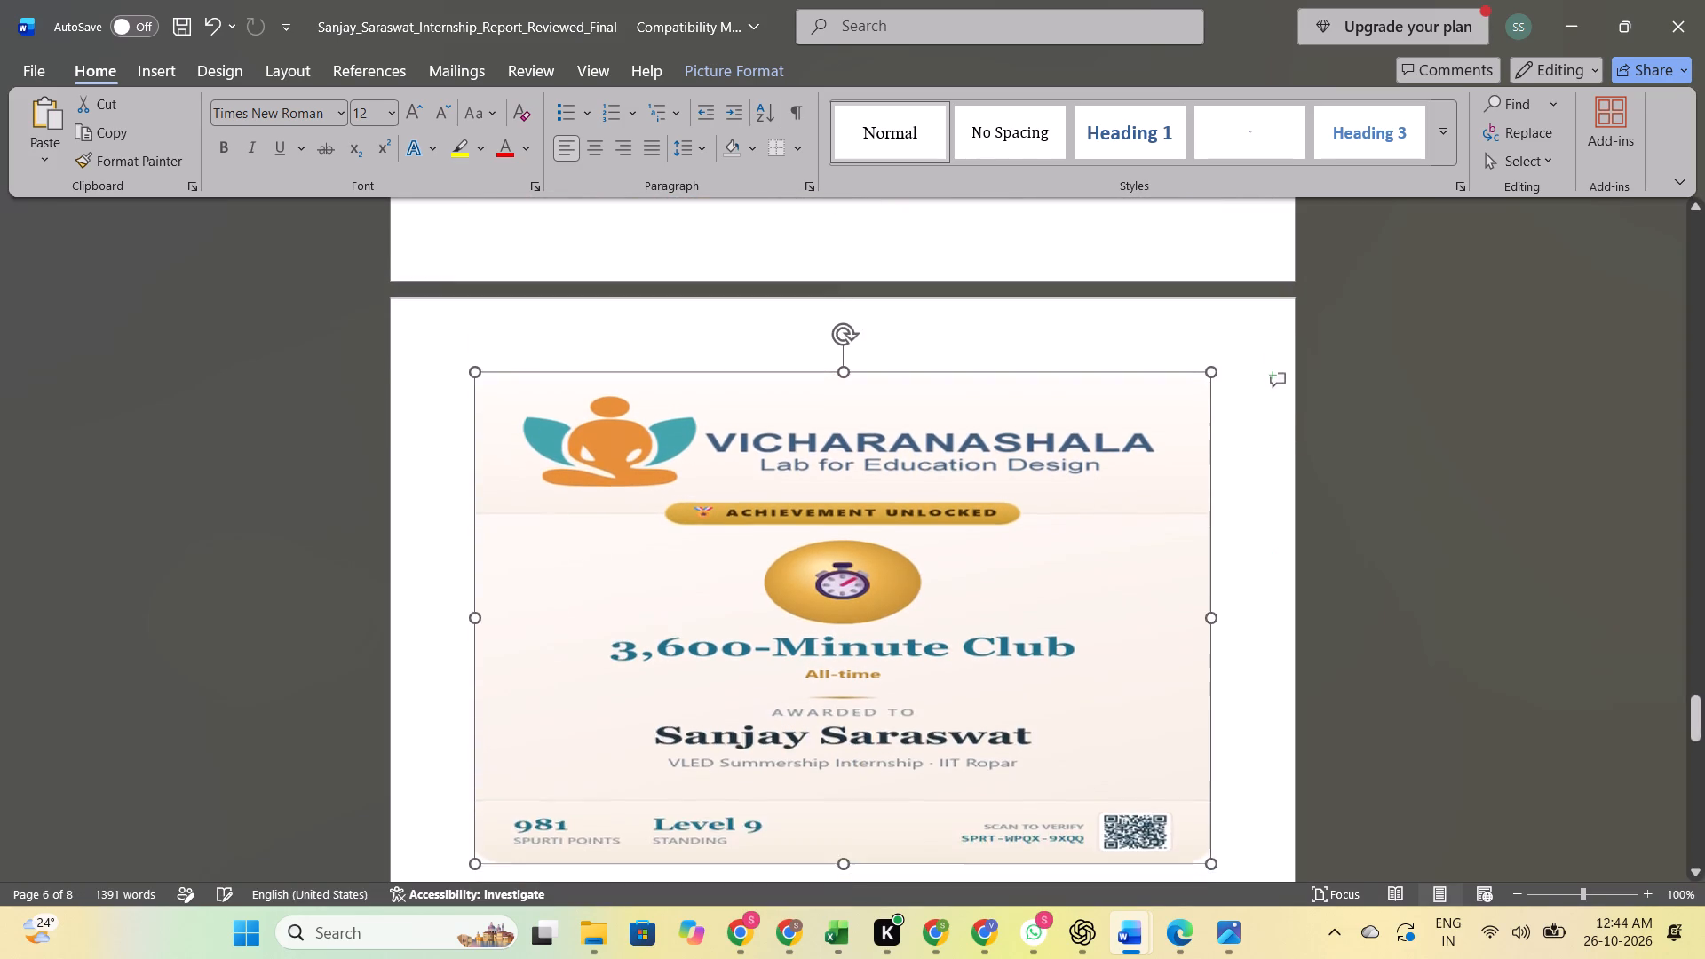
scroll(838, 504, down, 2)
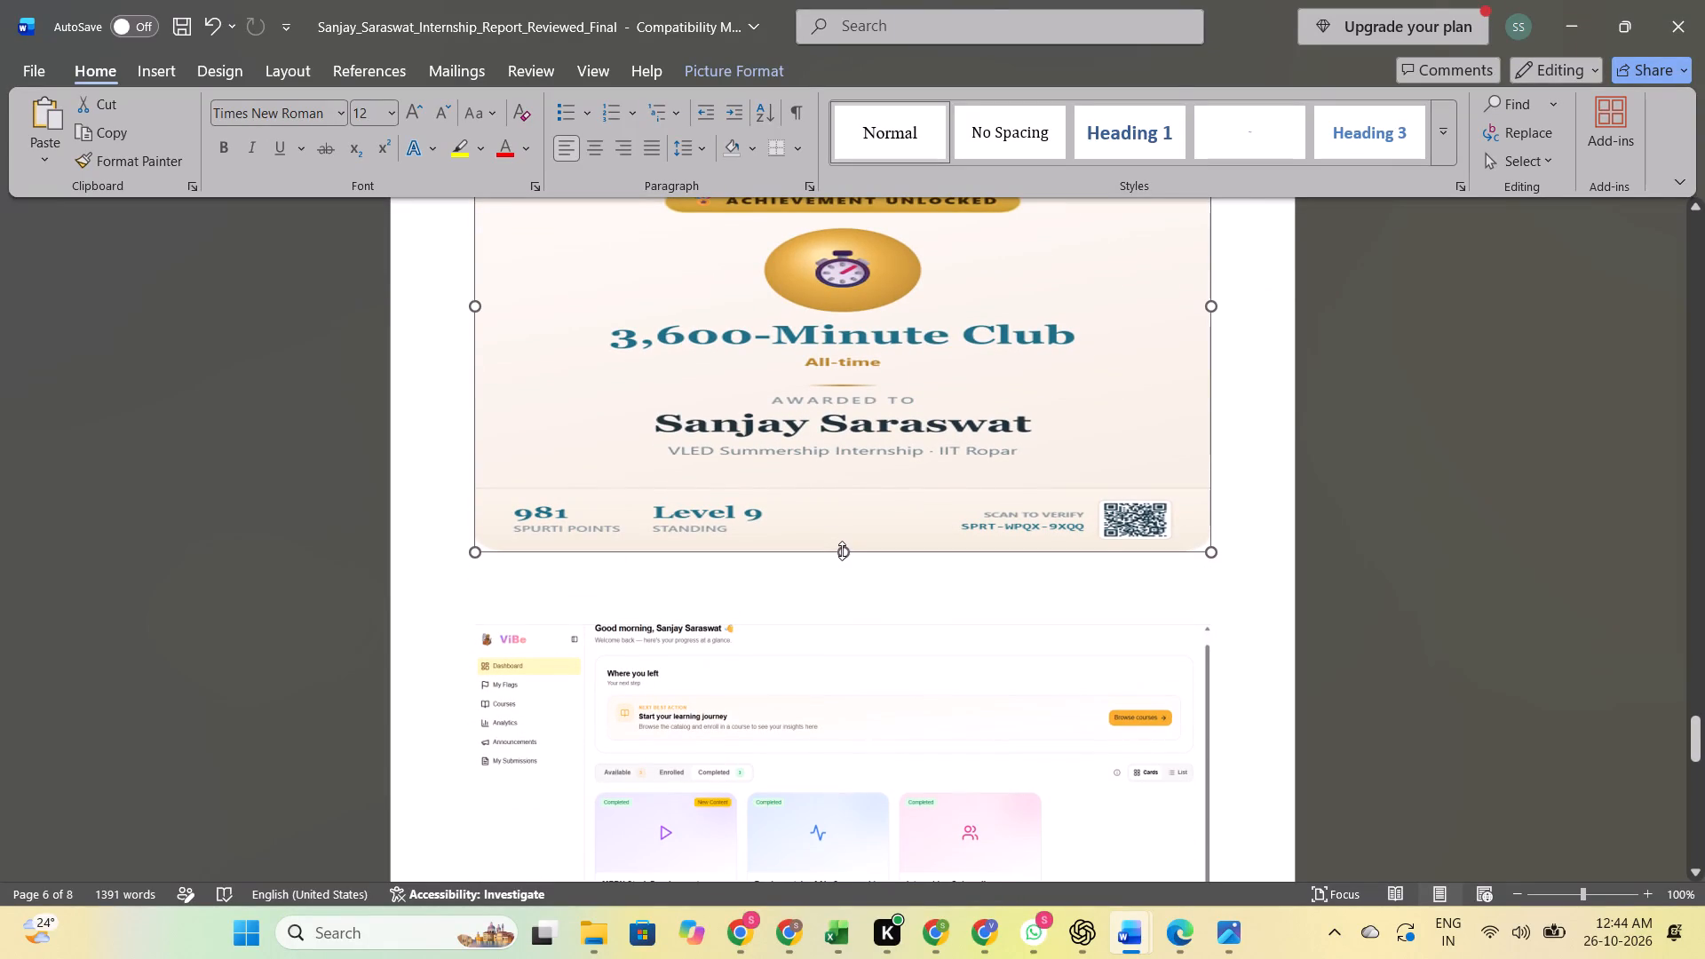
Stretch the achievement card vertically until it is slightly taller than it is wide.
drag(845, 551, 880, 821)
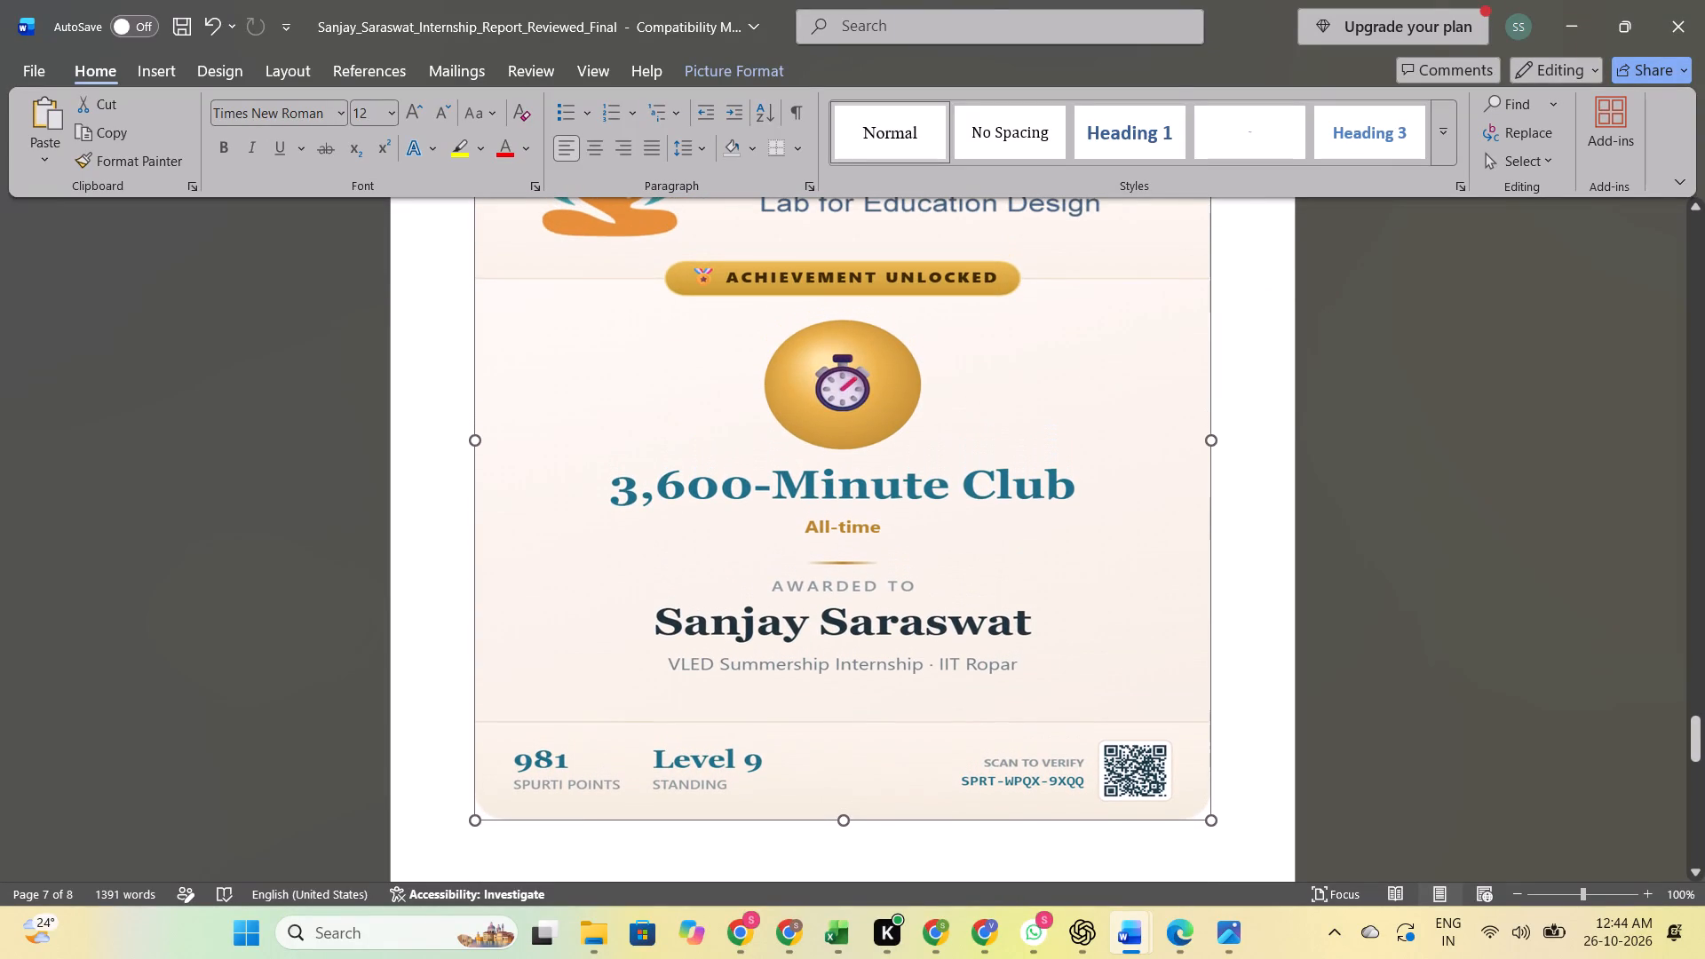
Review the report's closing pages, from the References and Certification & Attachments sections through to the Course Progress screenshot.
scroll(915, 628, down, 4)
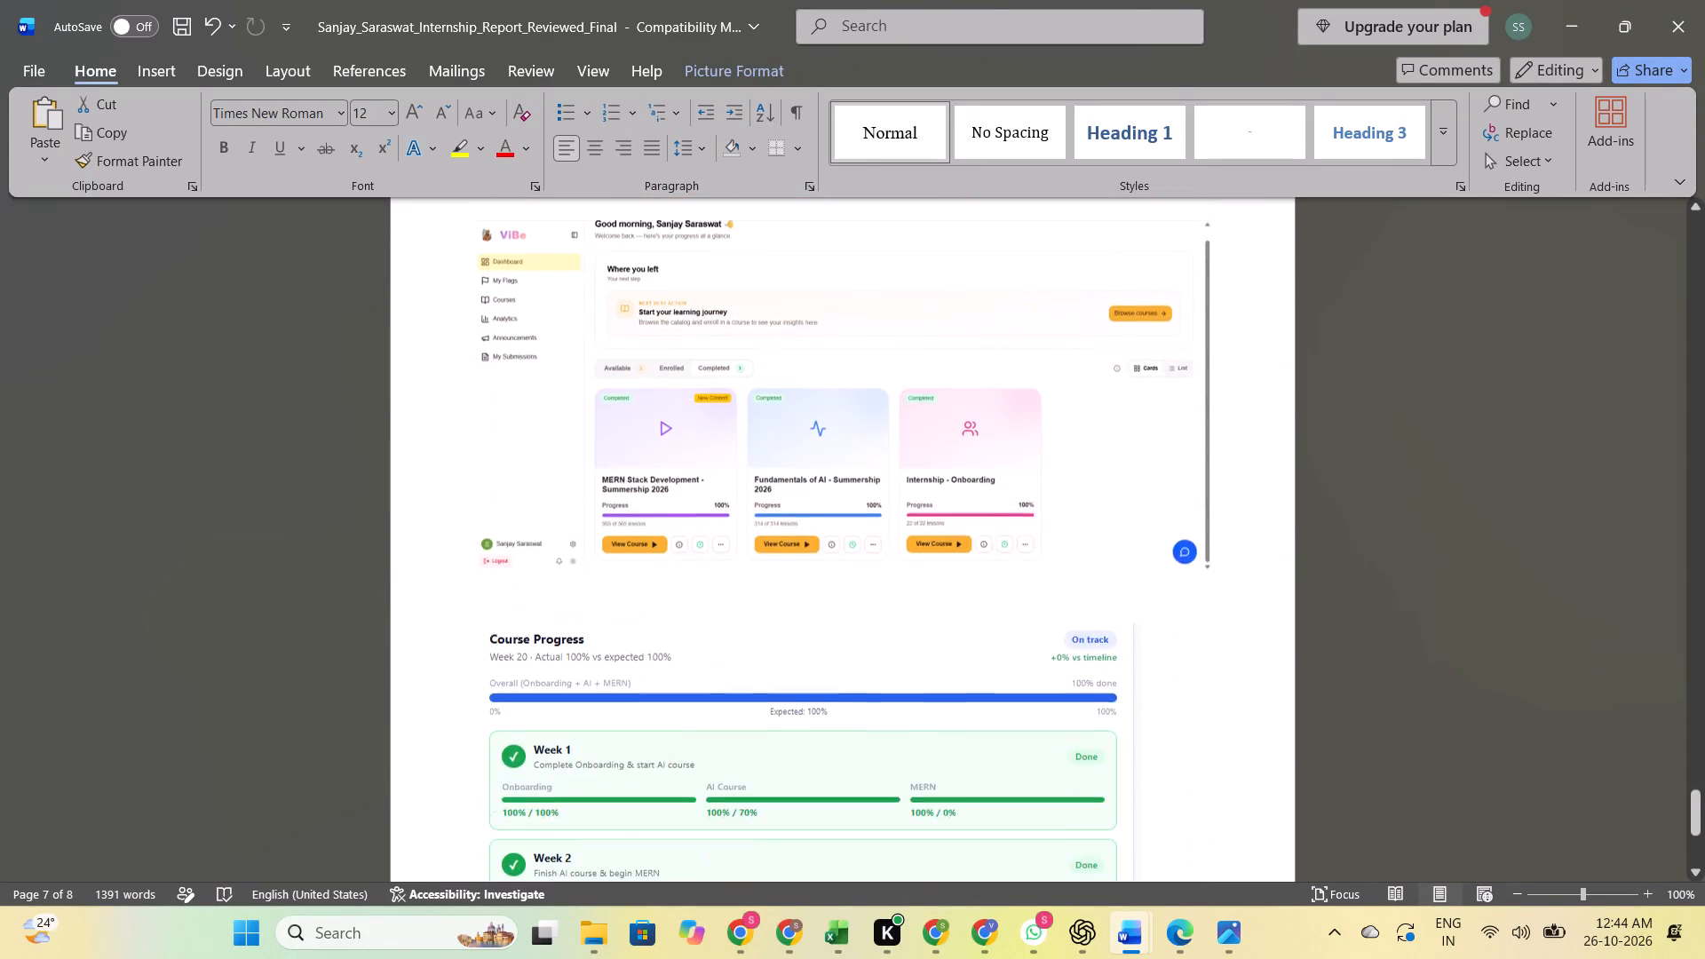
scroll(915, 628, down, 4)
scroll(915, 628, up, 3)
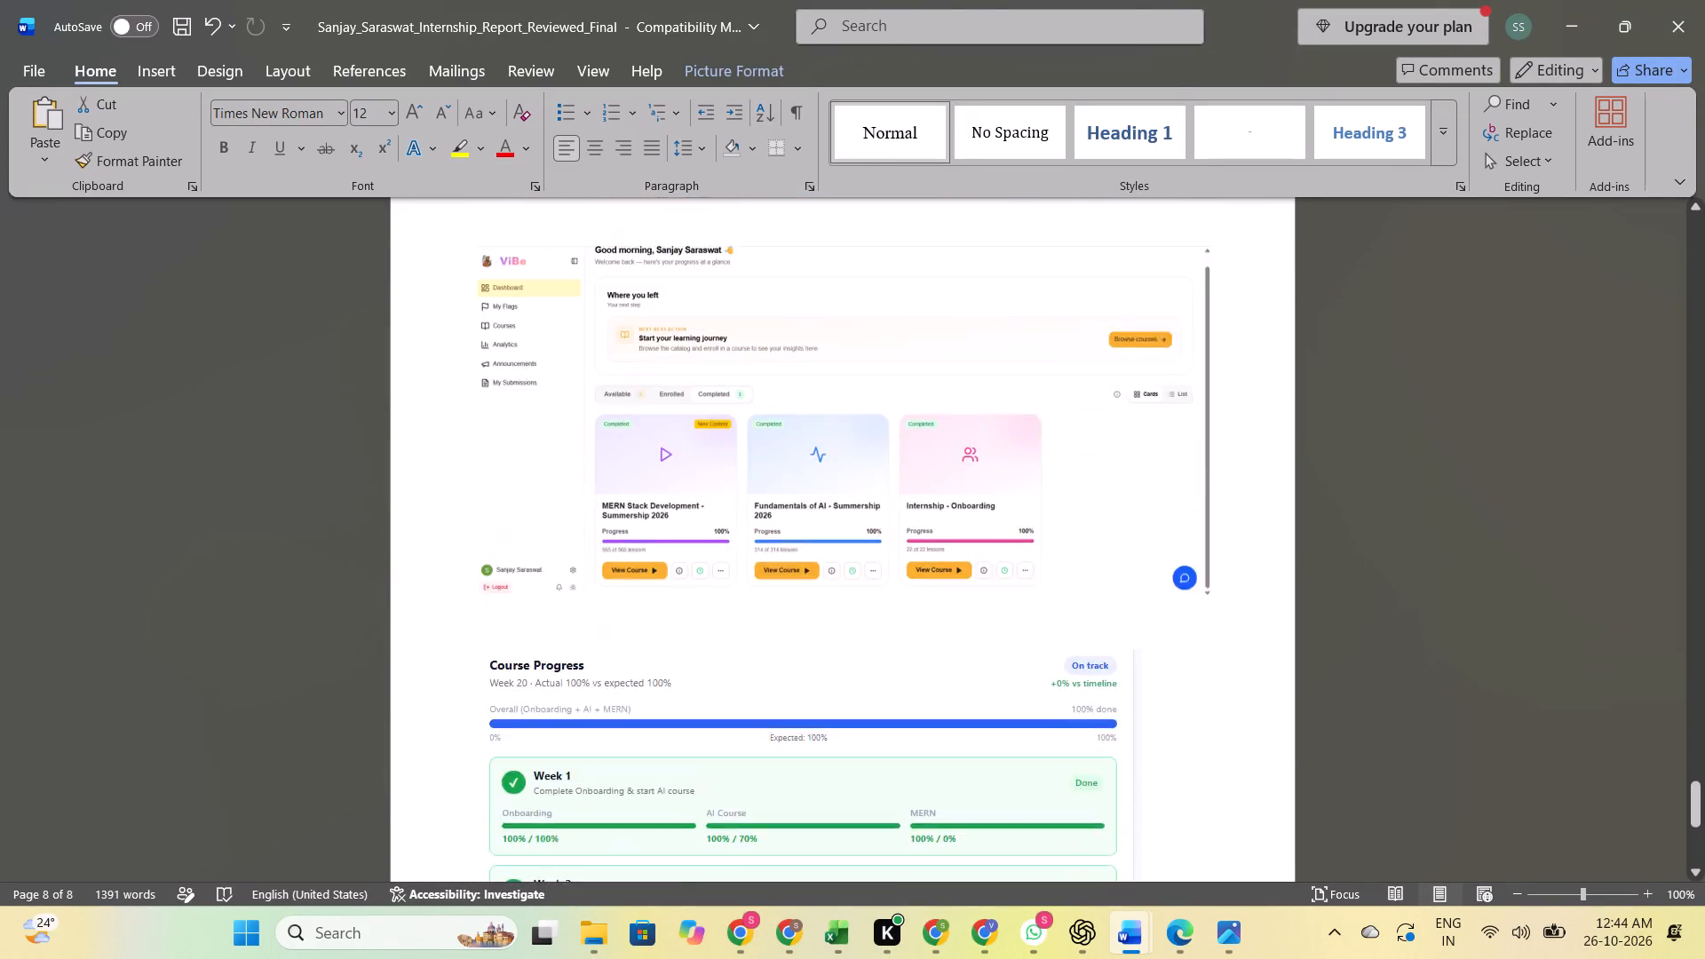
scroll(915, 628, up, 6)
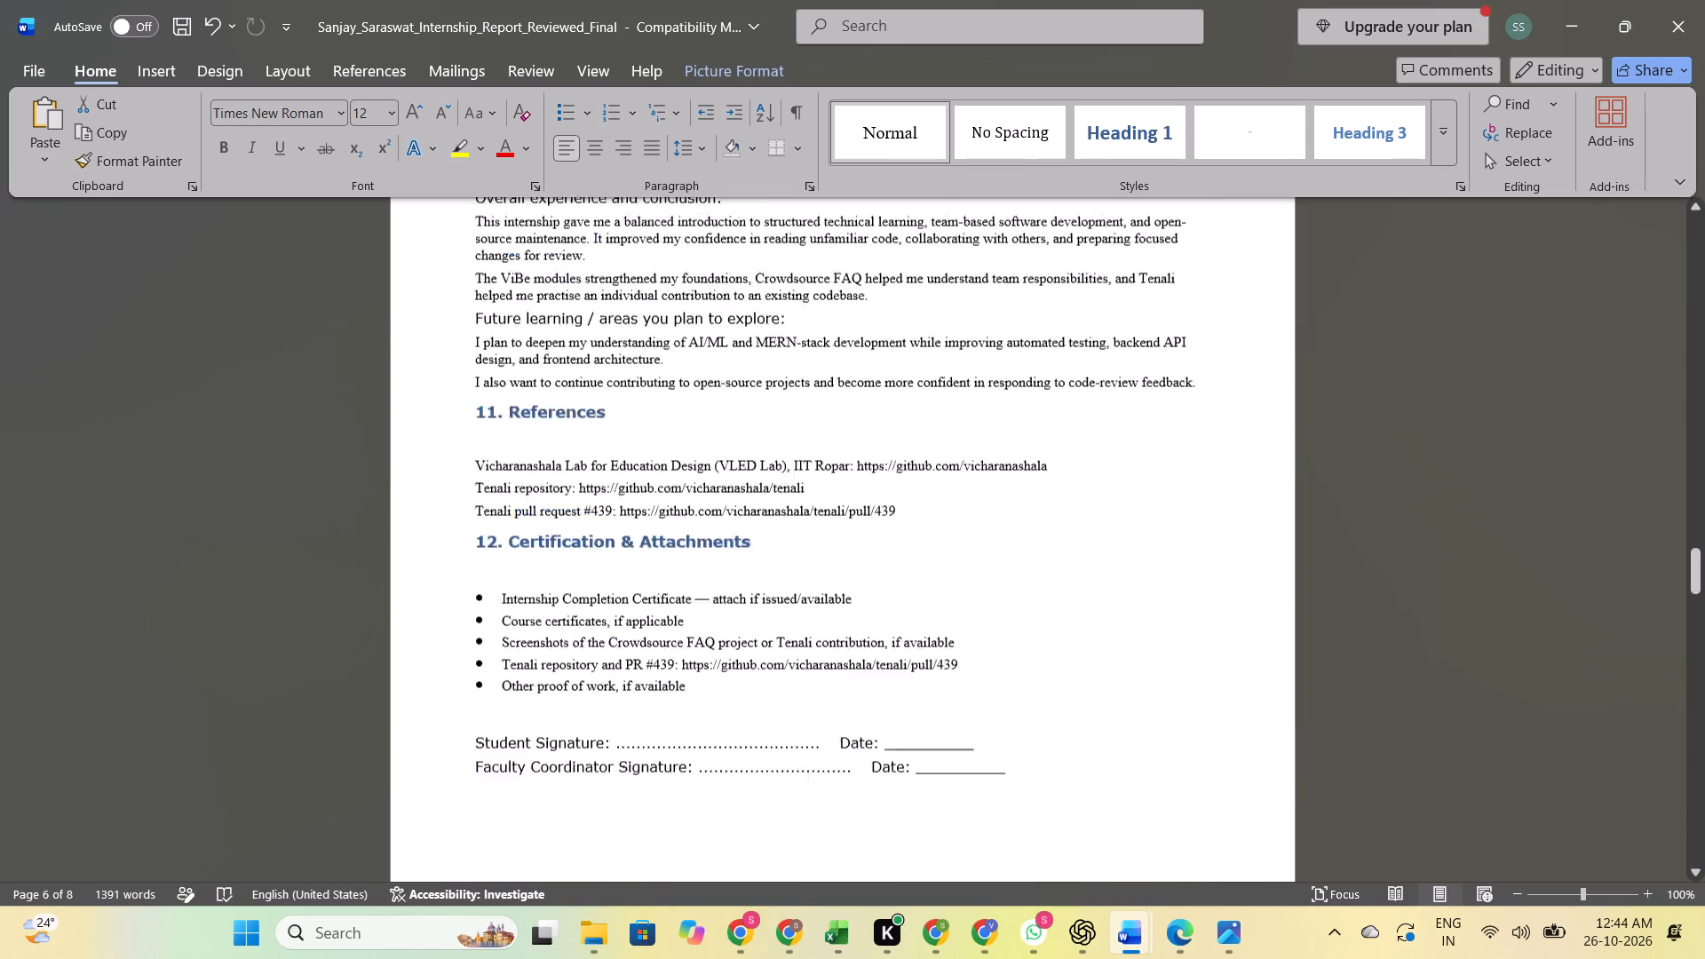
scroll(915, 628, down, 10)
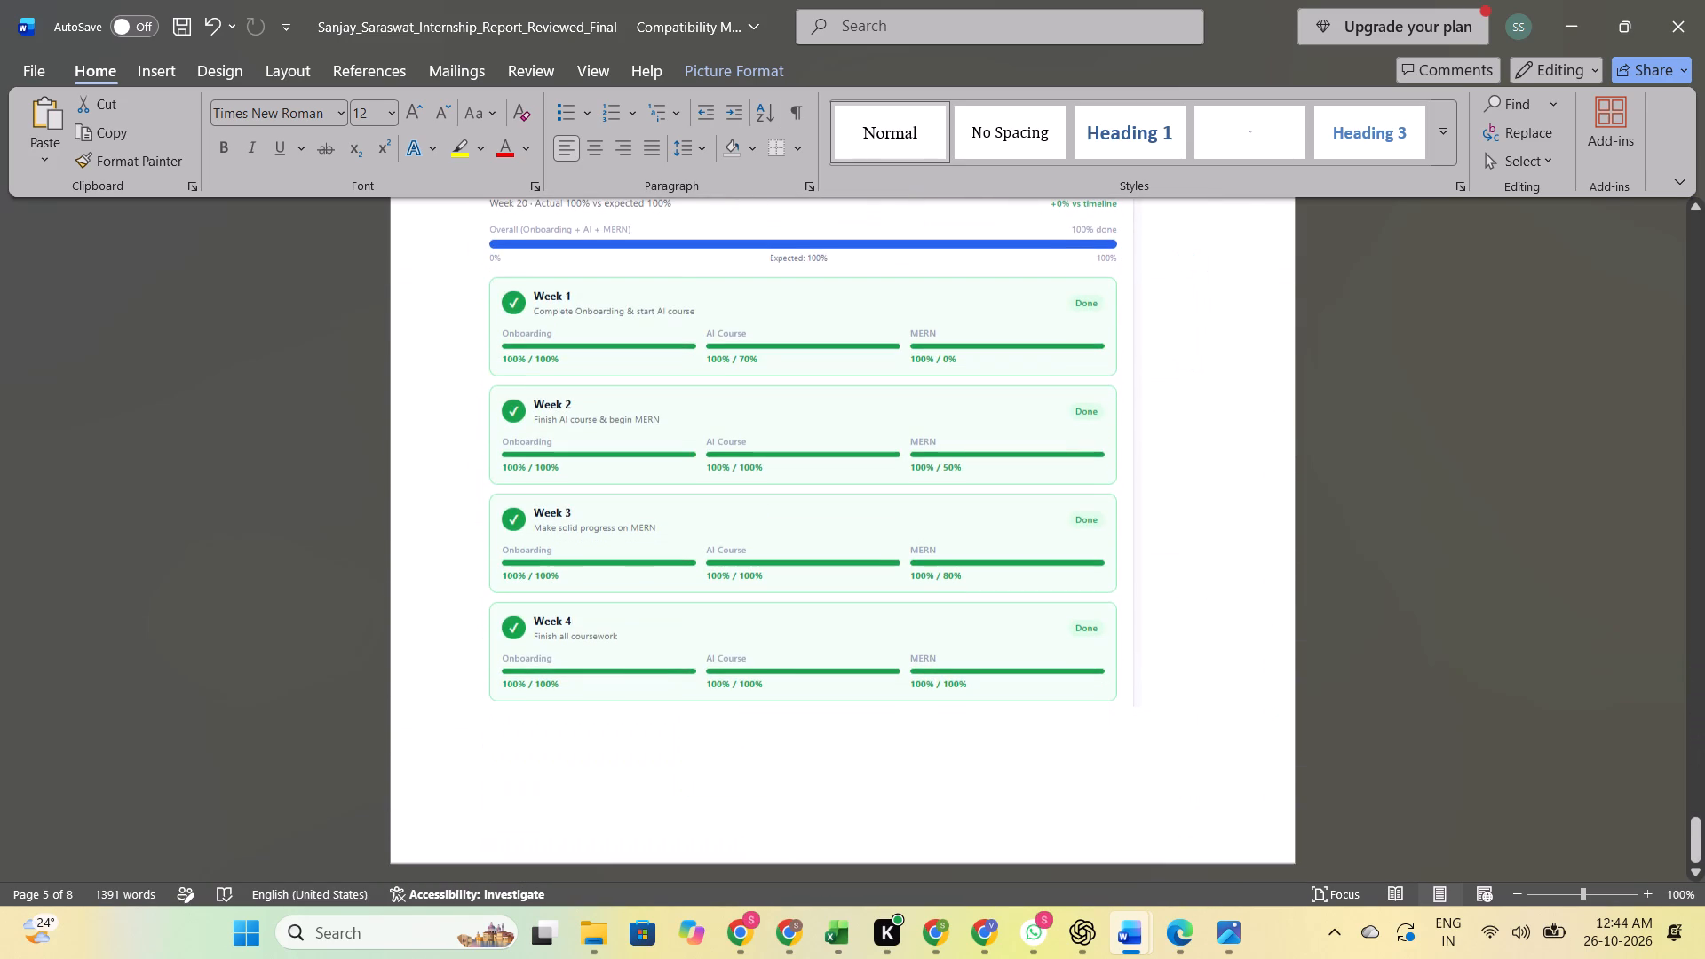
scroll(915, 628, down, 3)
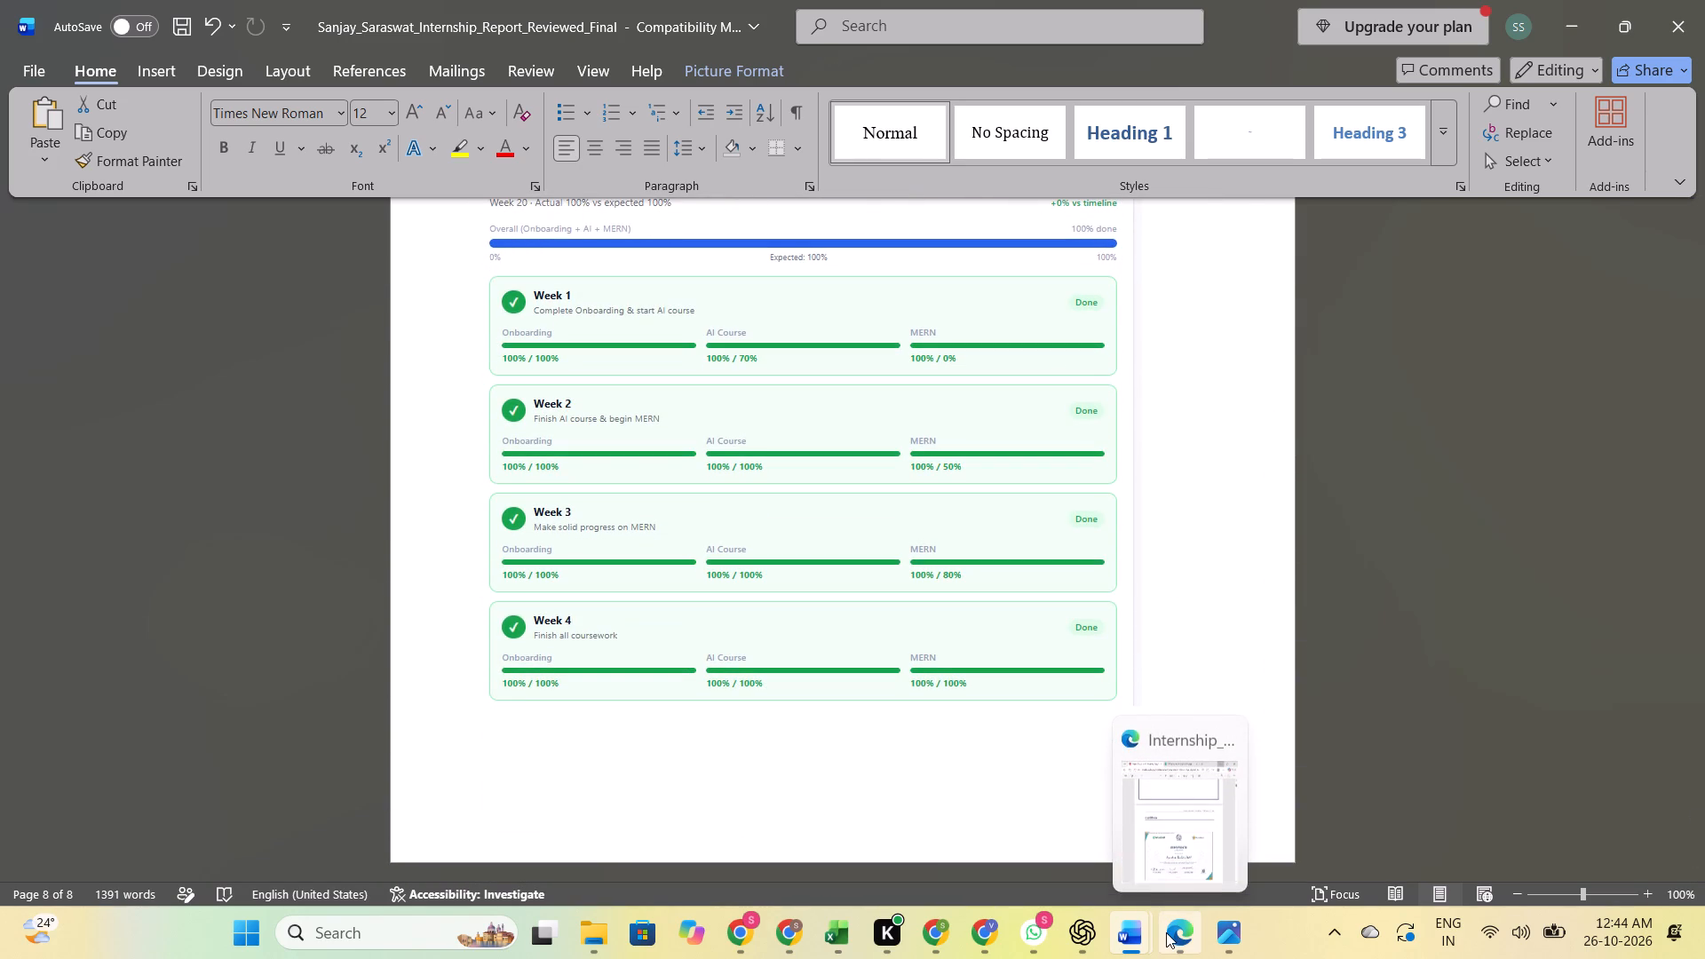
Switch to the Samagama Spurti page in Chrome and view the Reached Level 5 and 3,600-Minute Club share cards.
click(936, 931)
scroll(850, 670, down, 1)
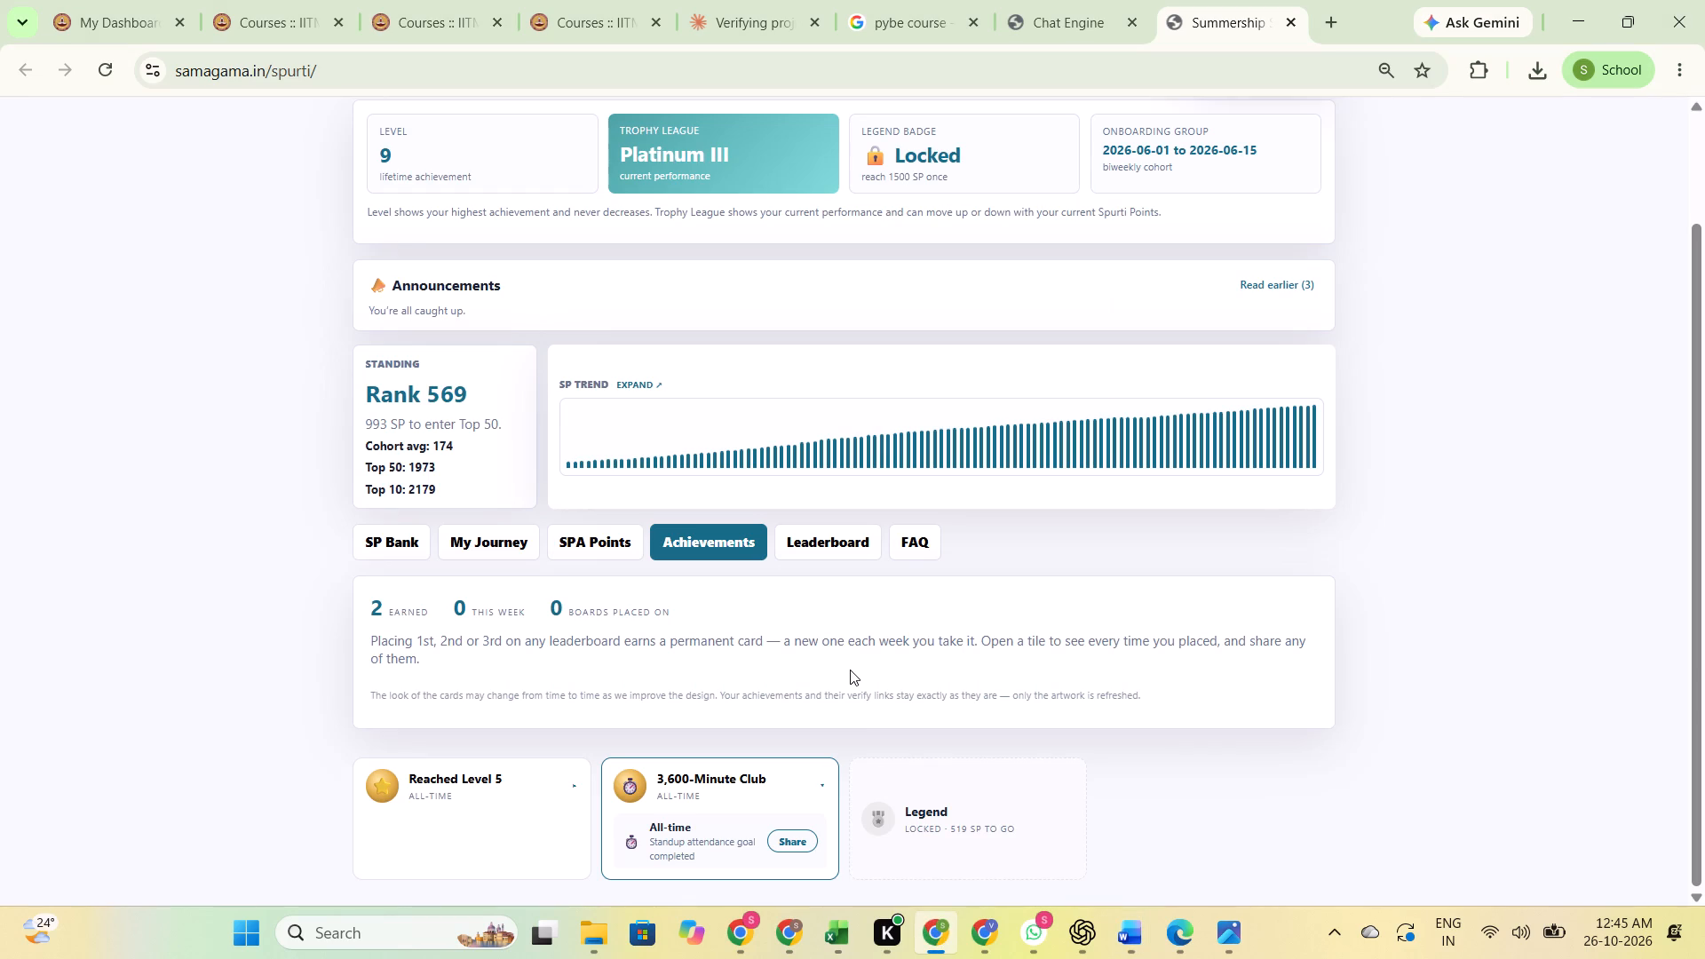
click(506, 766)
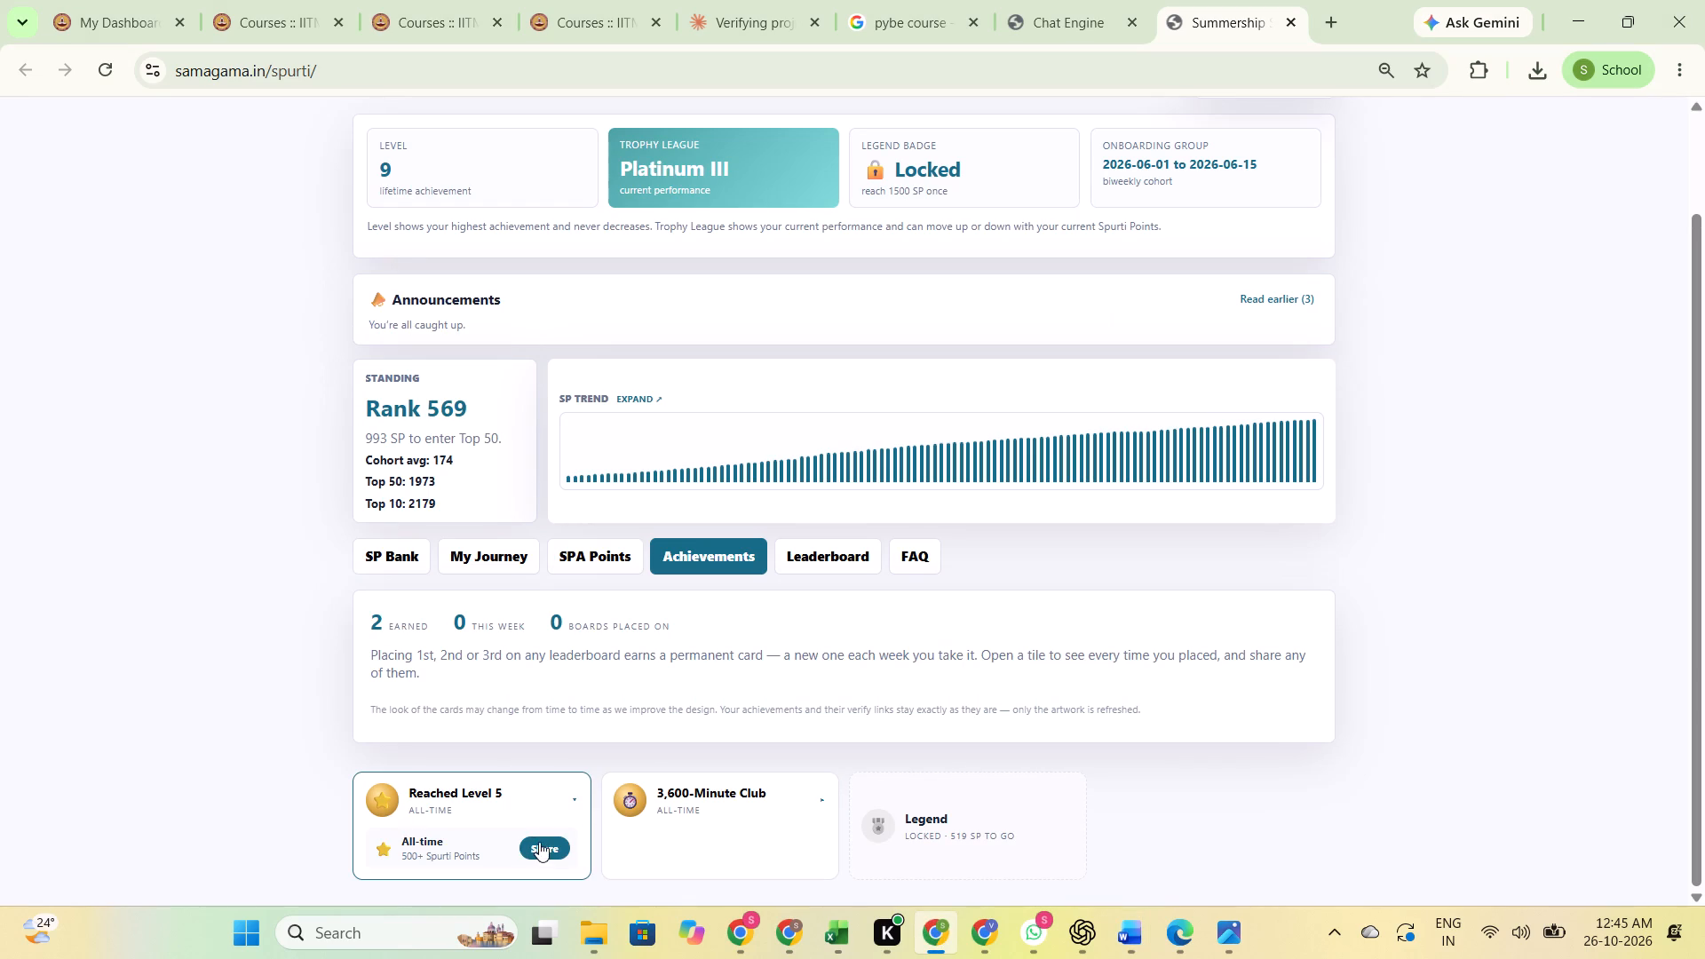
click(542, 850)
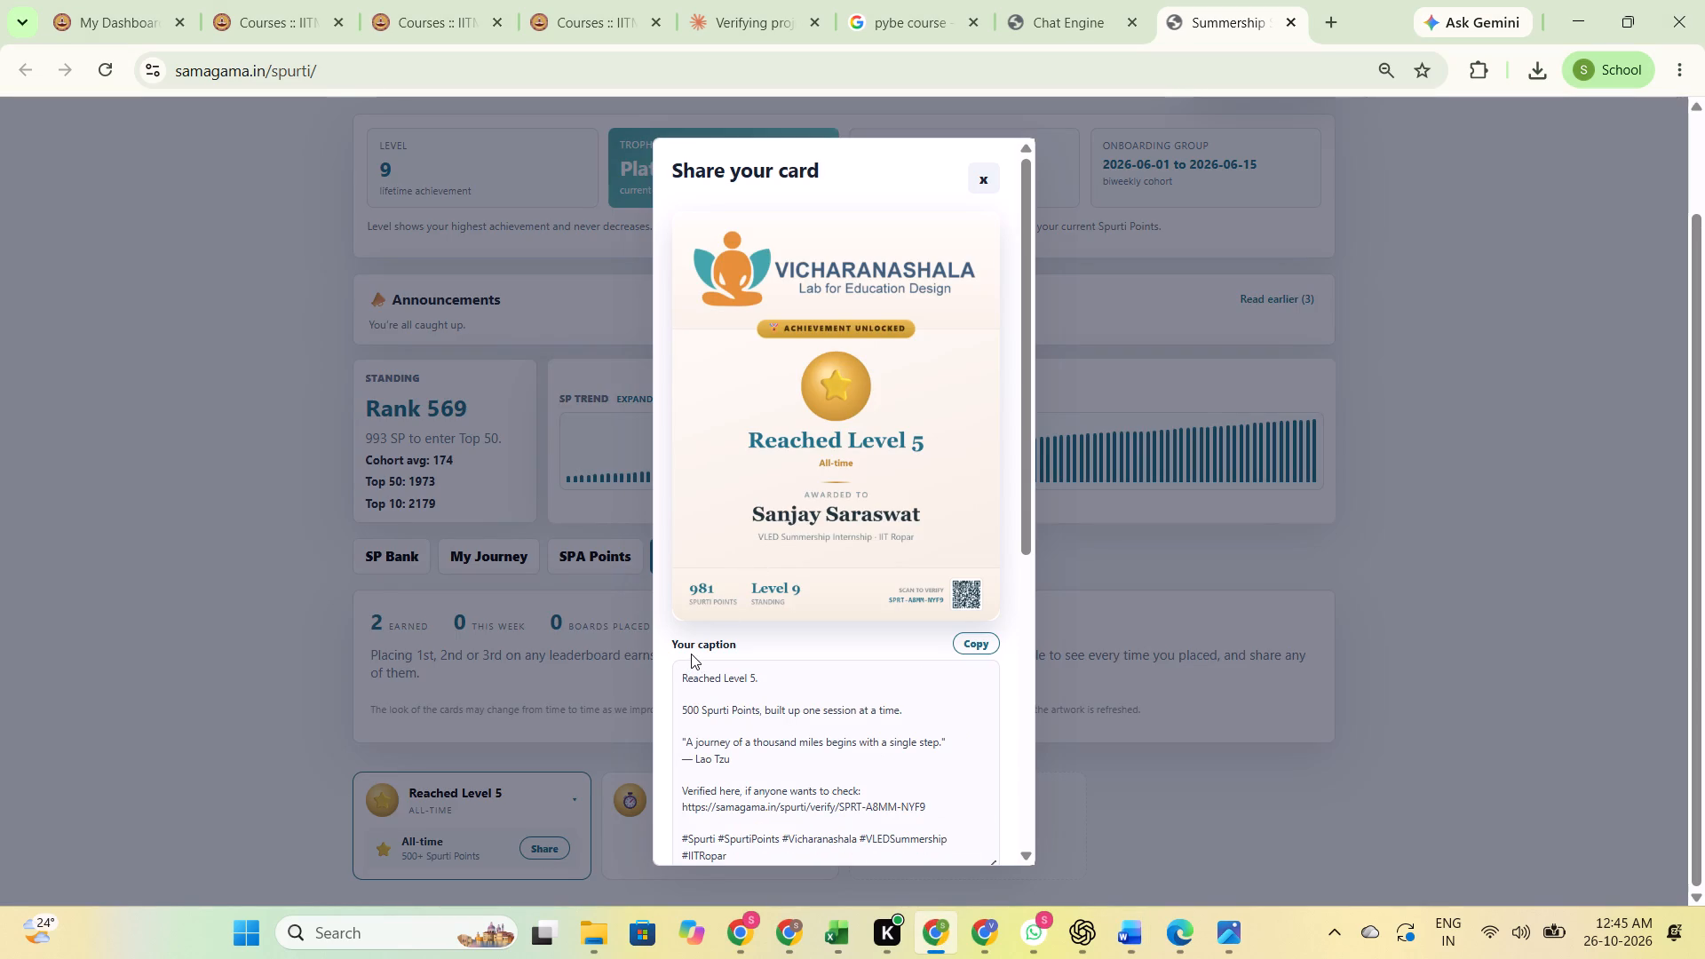
click(1139, 585)
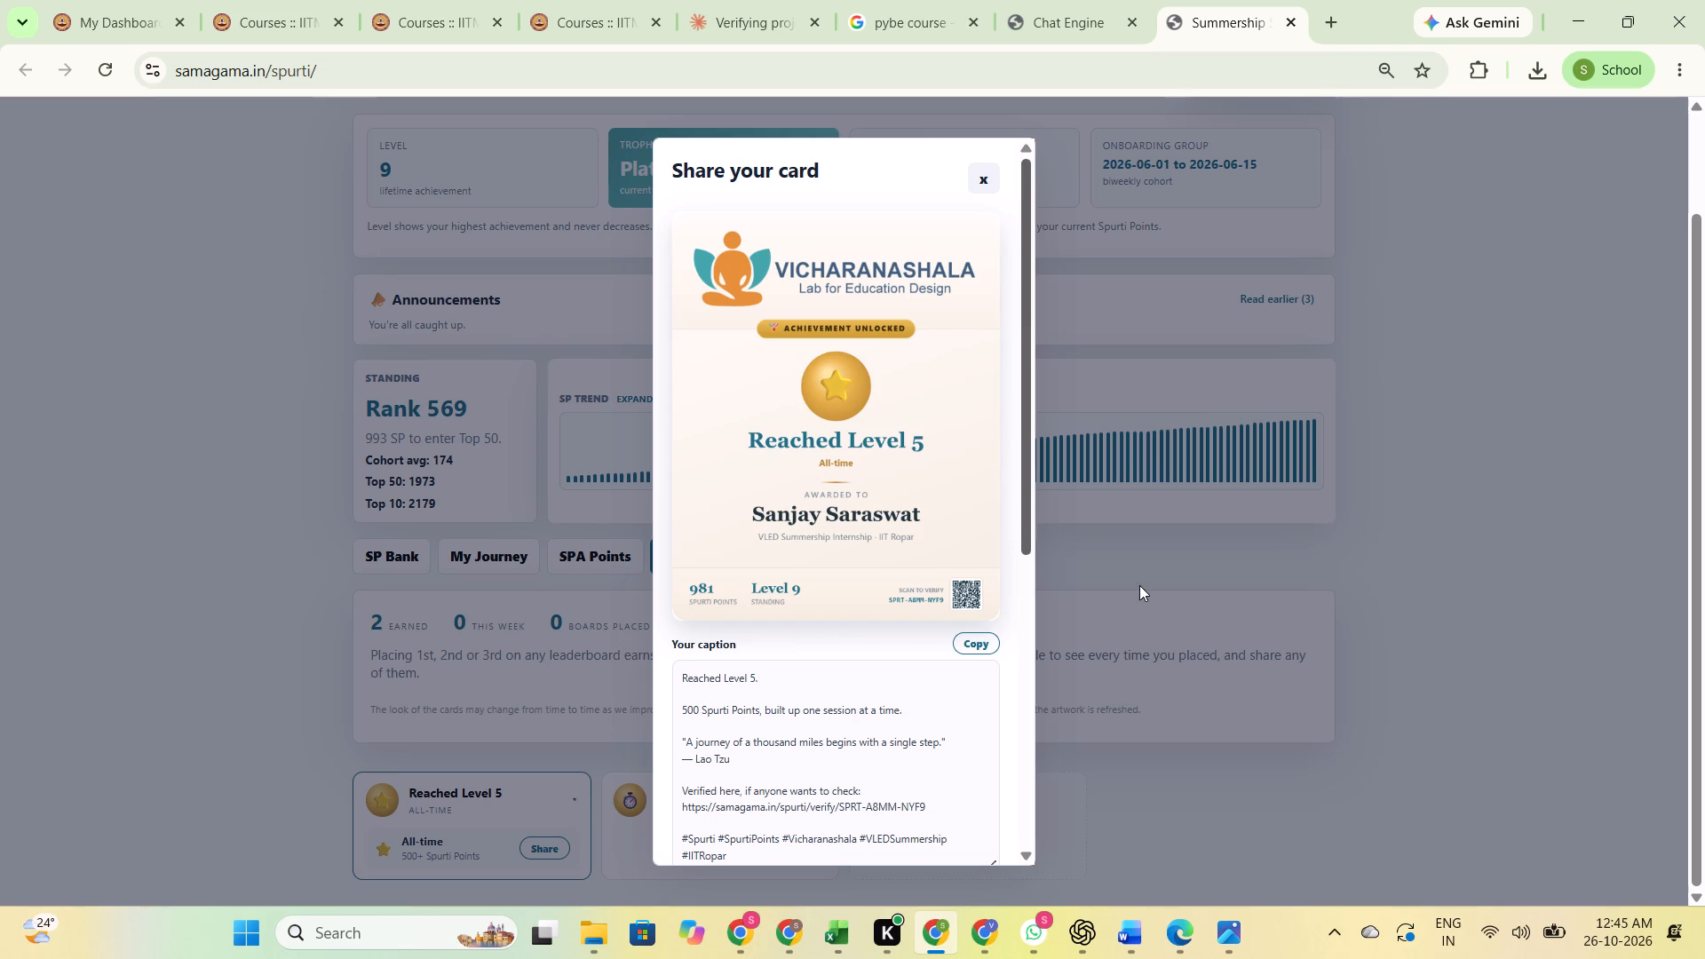
click(689, 819)
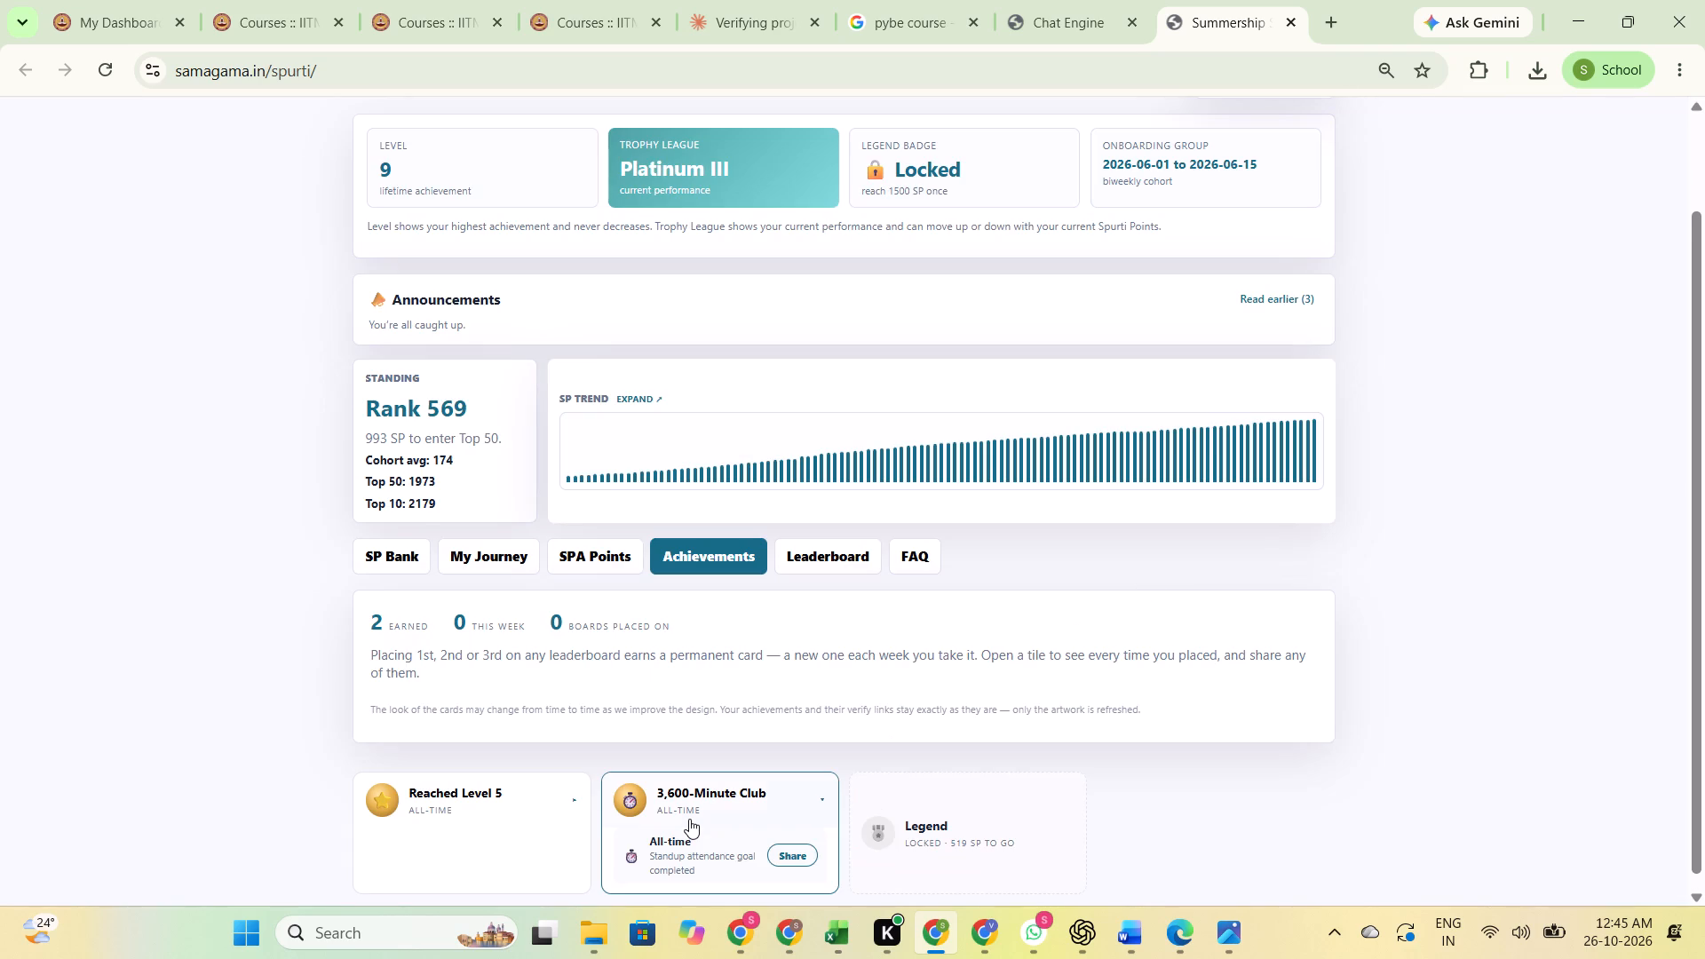
click(783, 848)
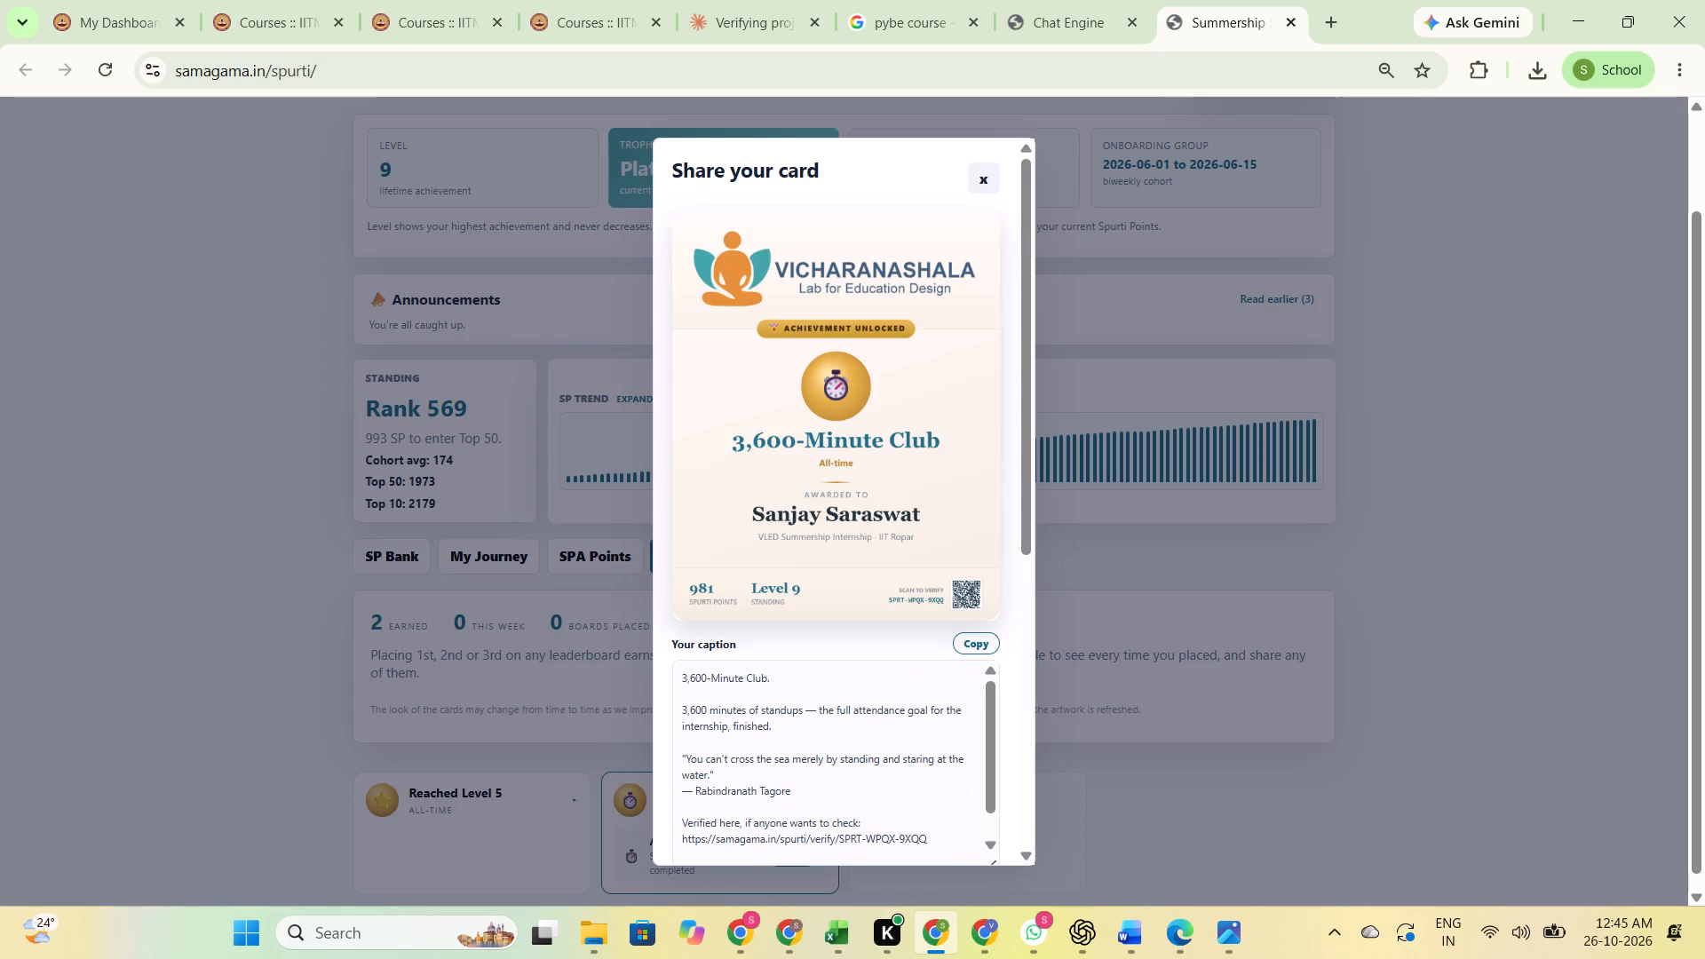
click(1106, 376)
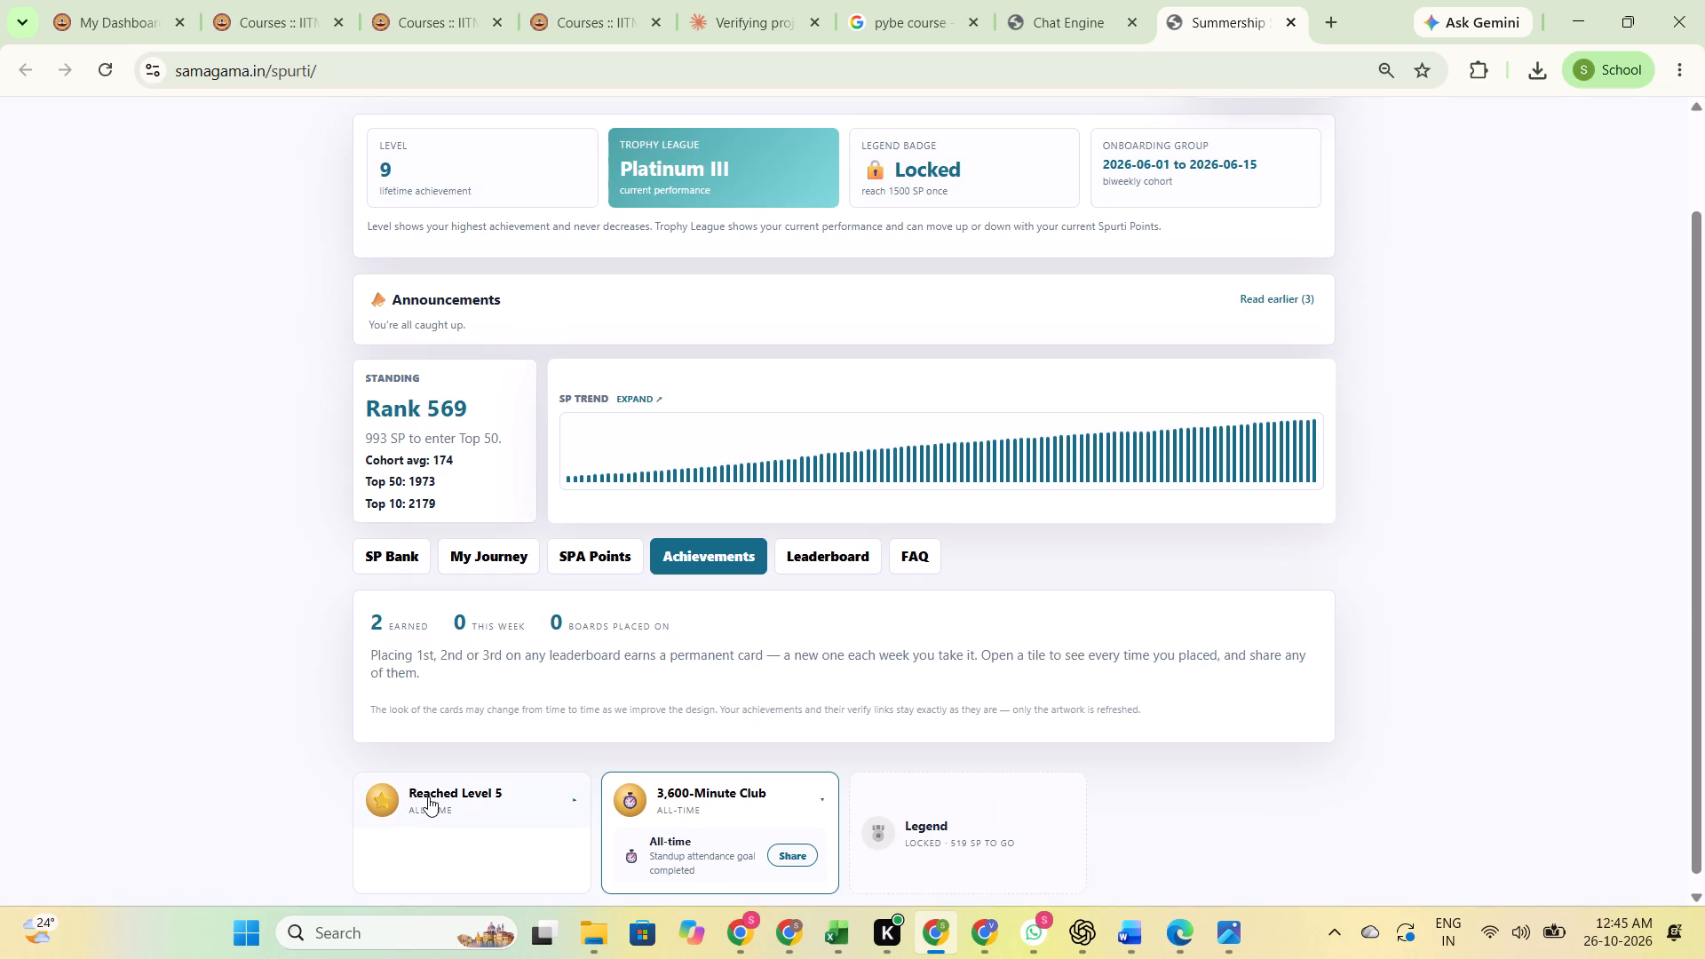
Download the Reached Level 5 achievement card as an image and close its share card.
click(428, 797)
click(545, 847)
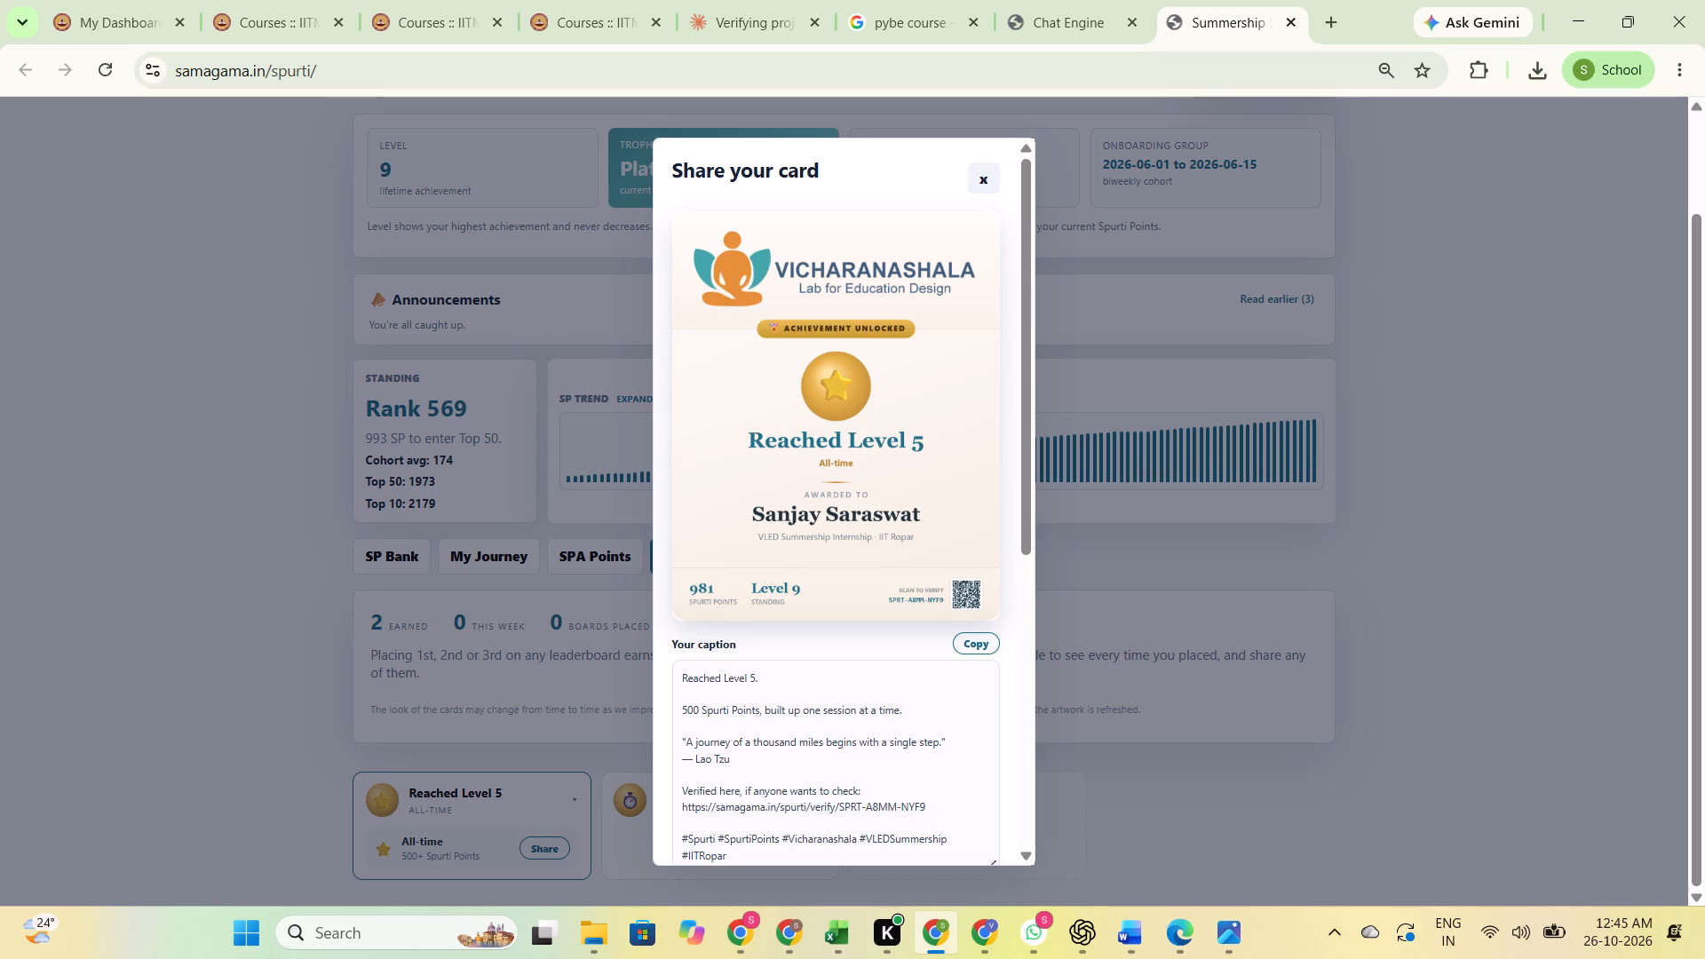
scroll(709, 762, down, 4)
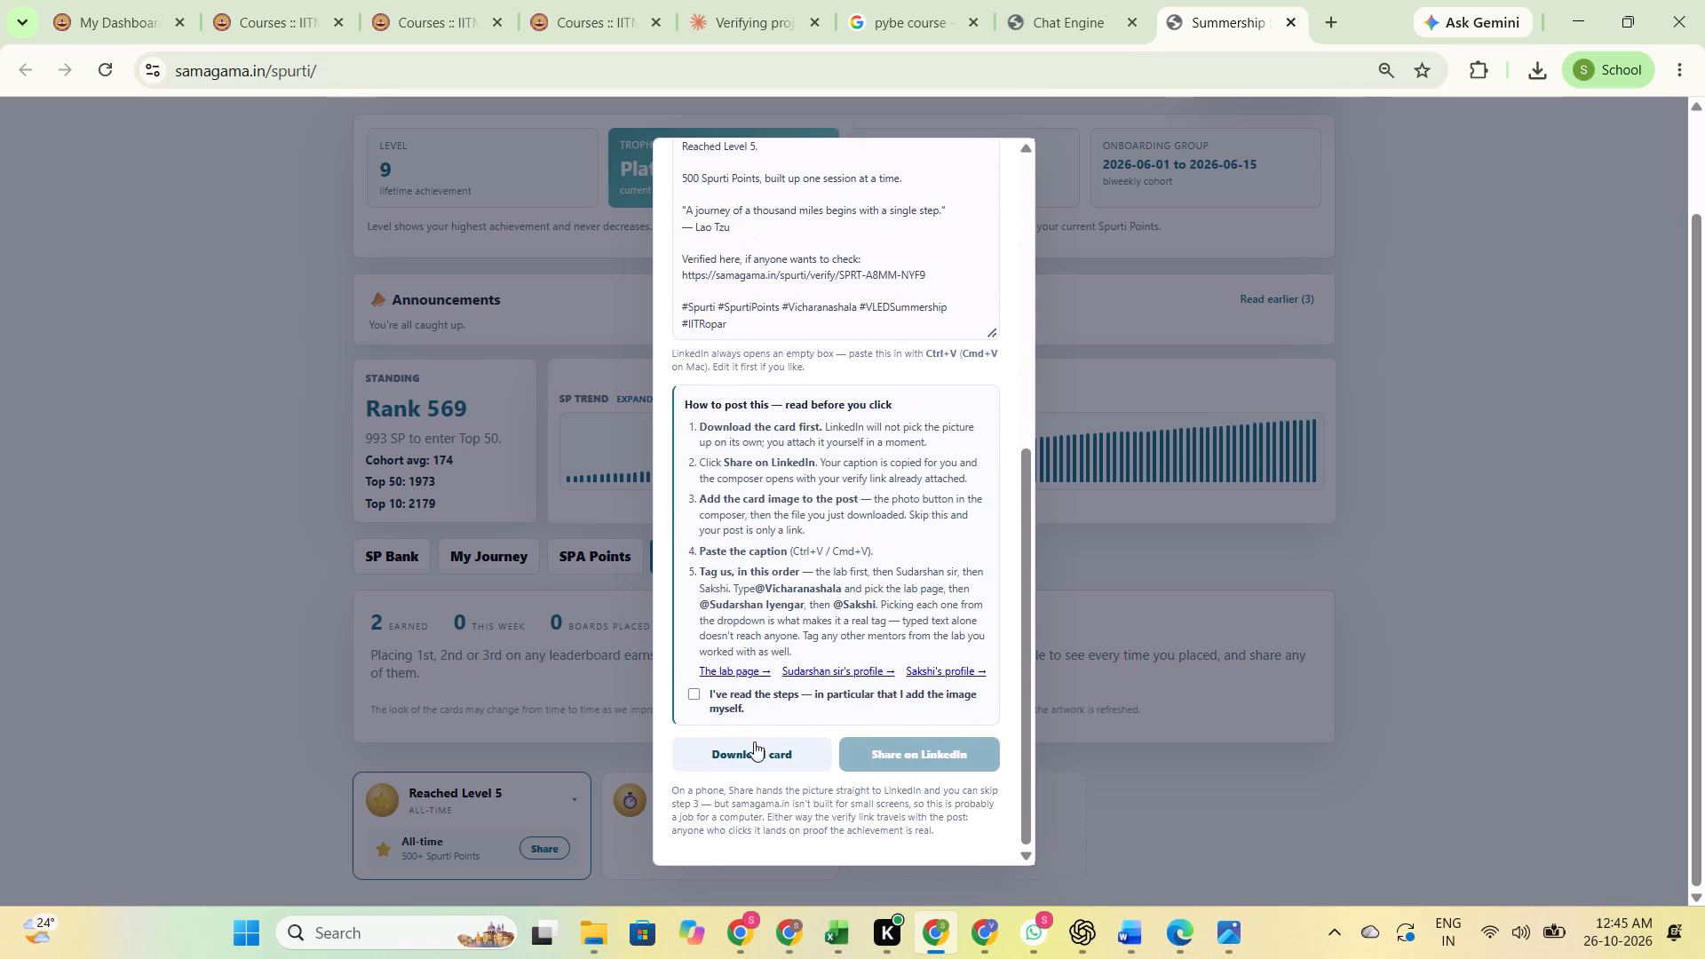
click(746, 754)
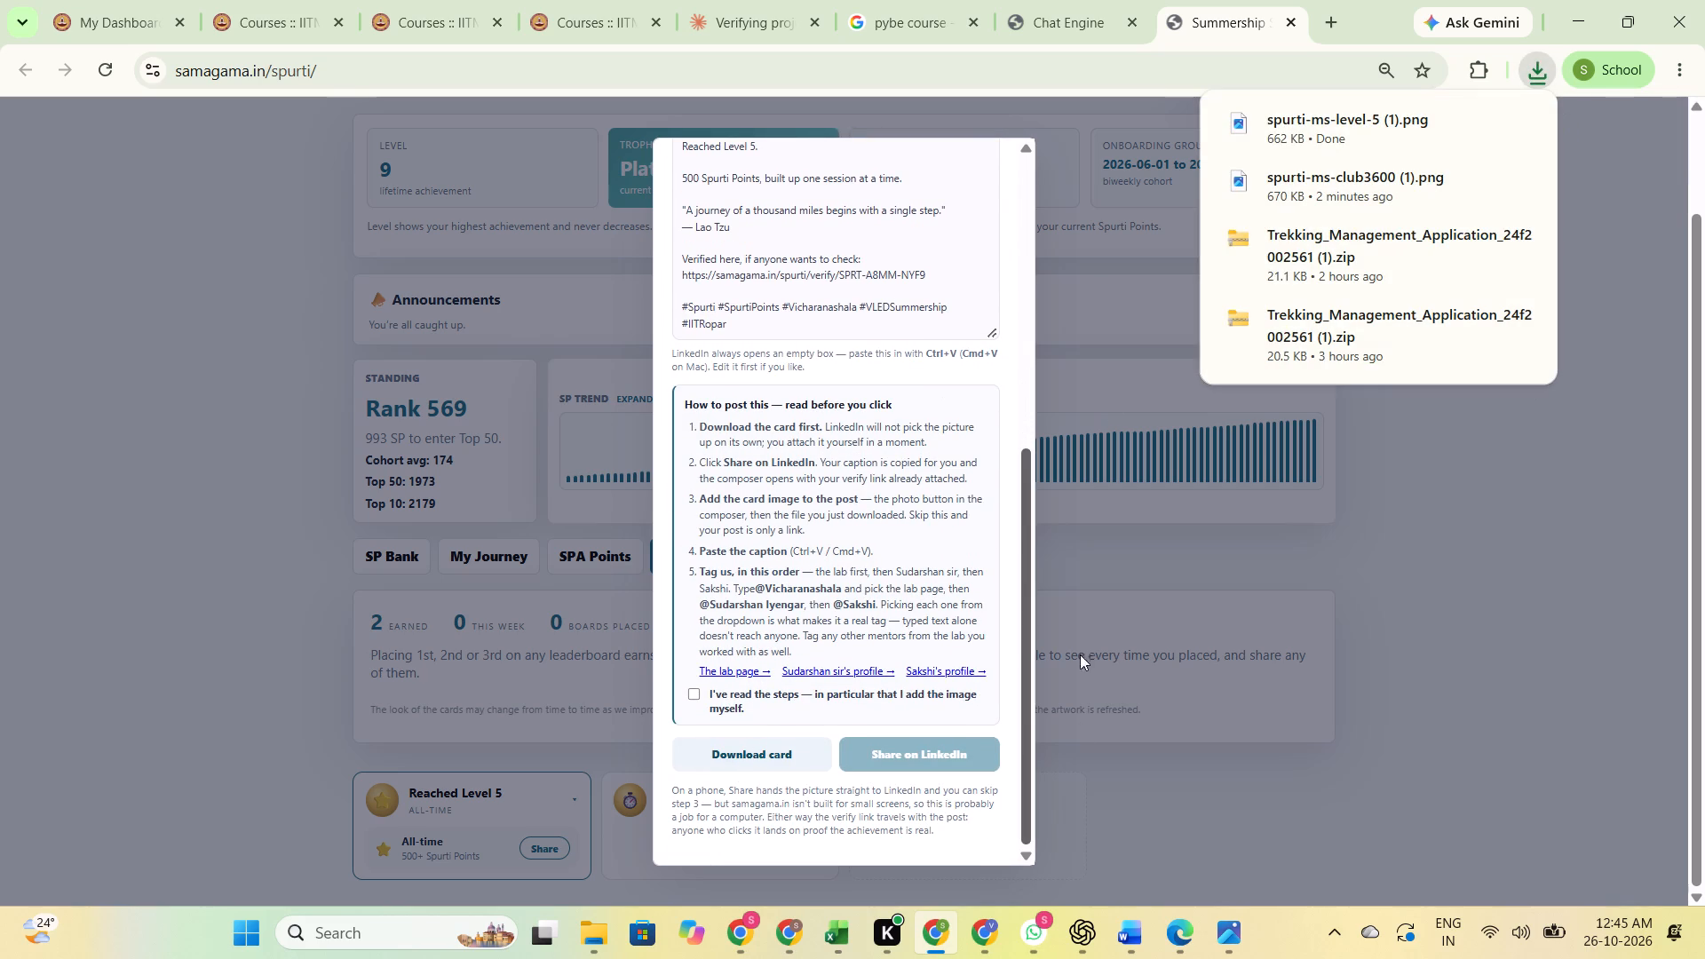
click(1305, 603)
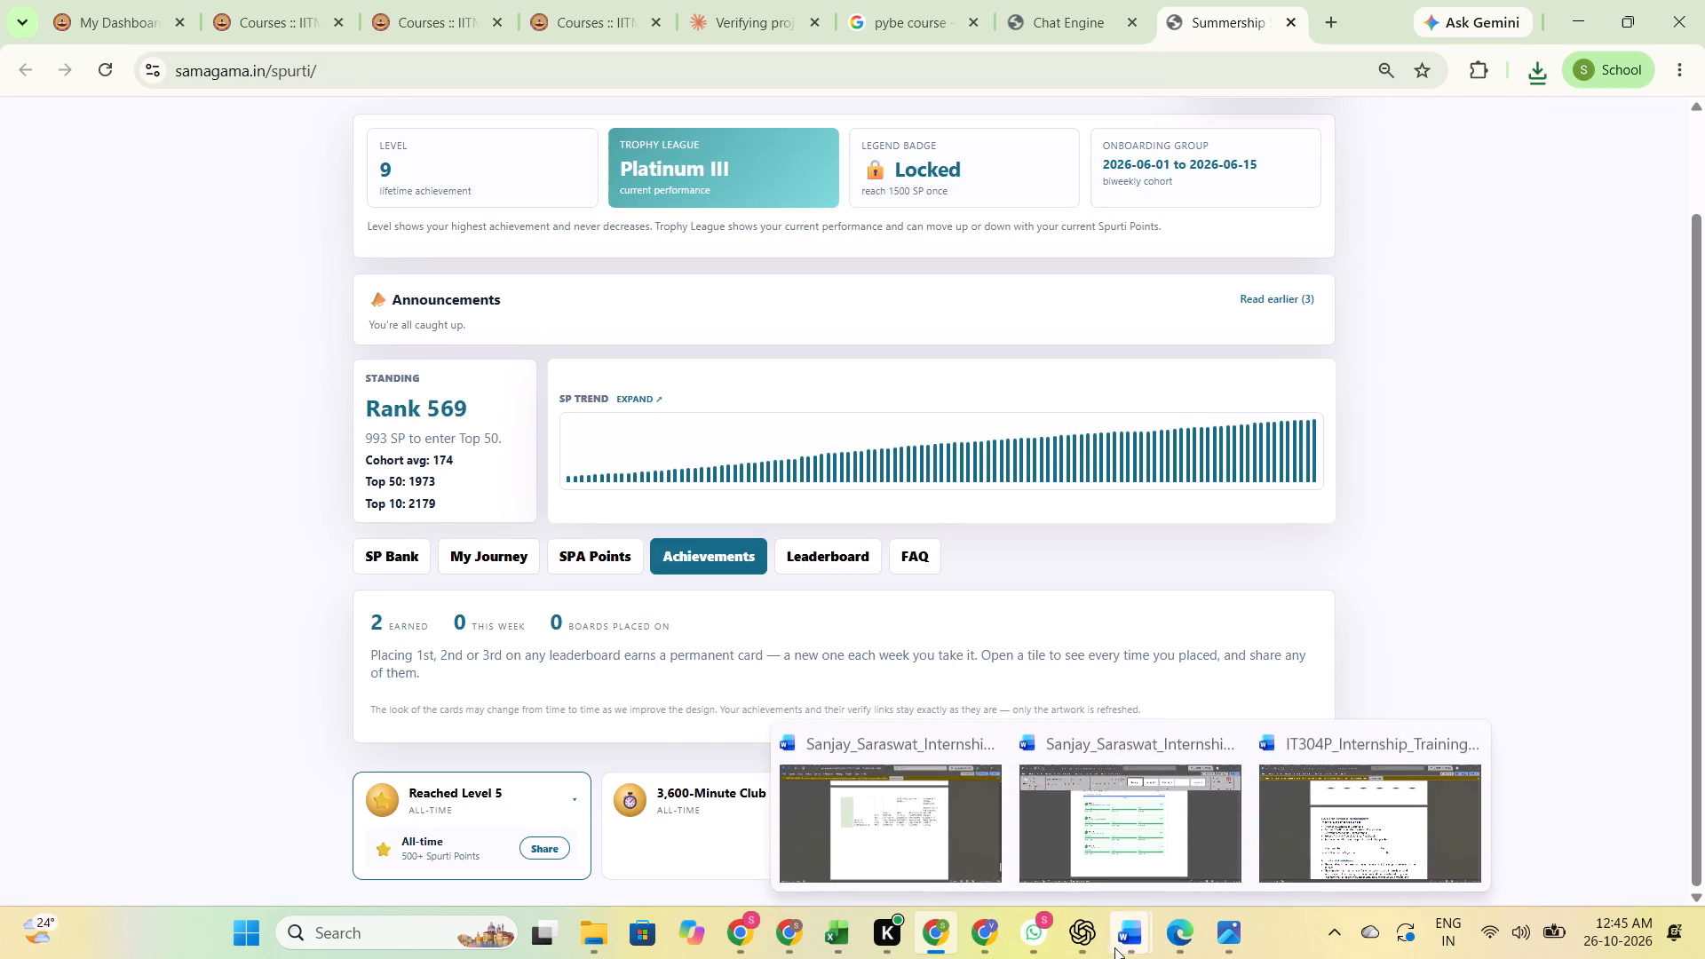
Copy the spurti-ms-level-5 (1) image from the Downloads folder in File Explorer.
click(598, 932)
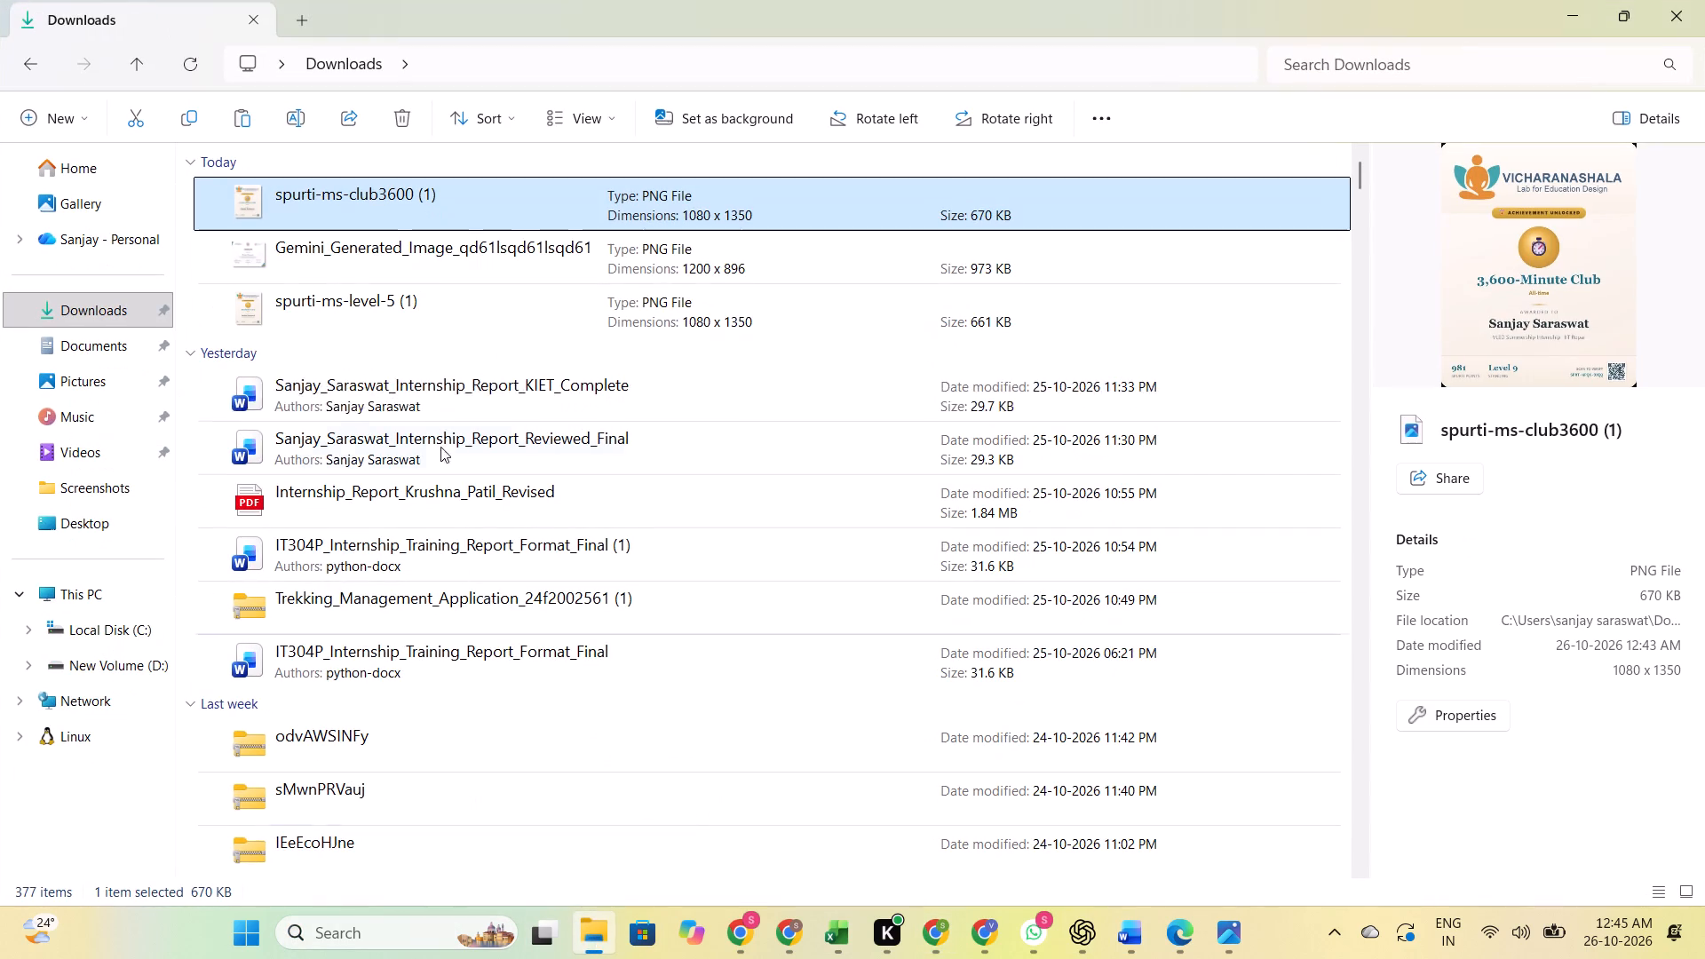
click(324, 211)
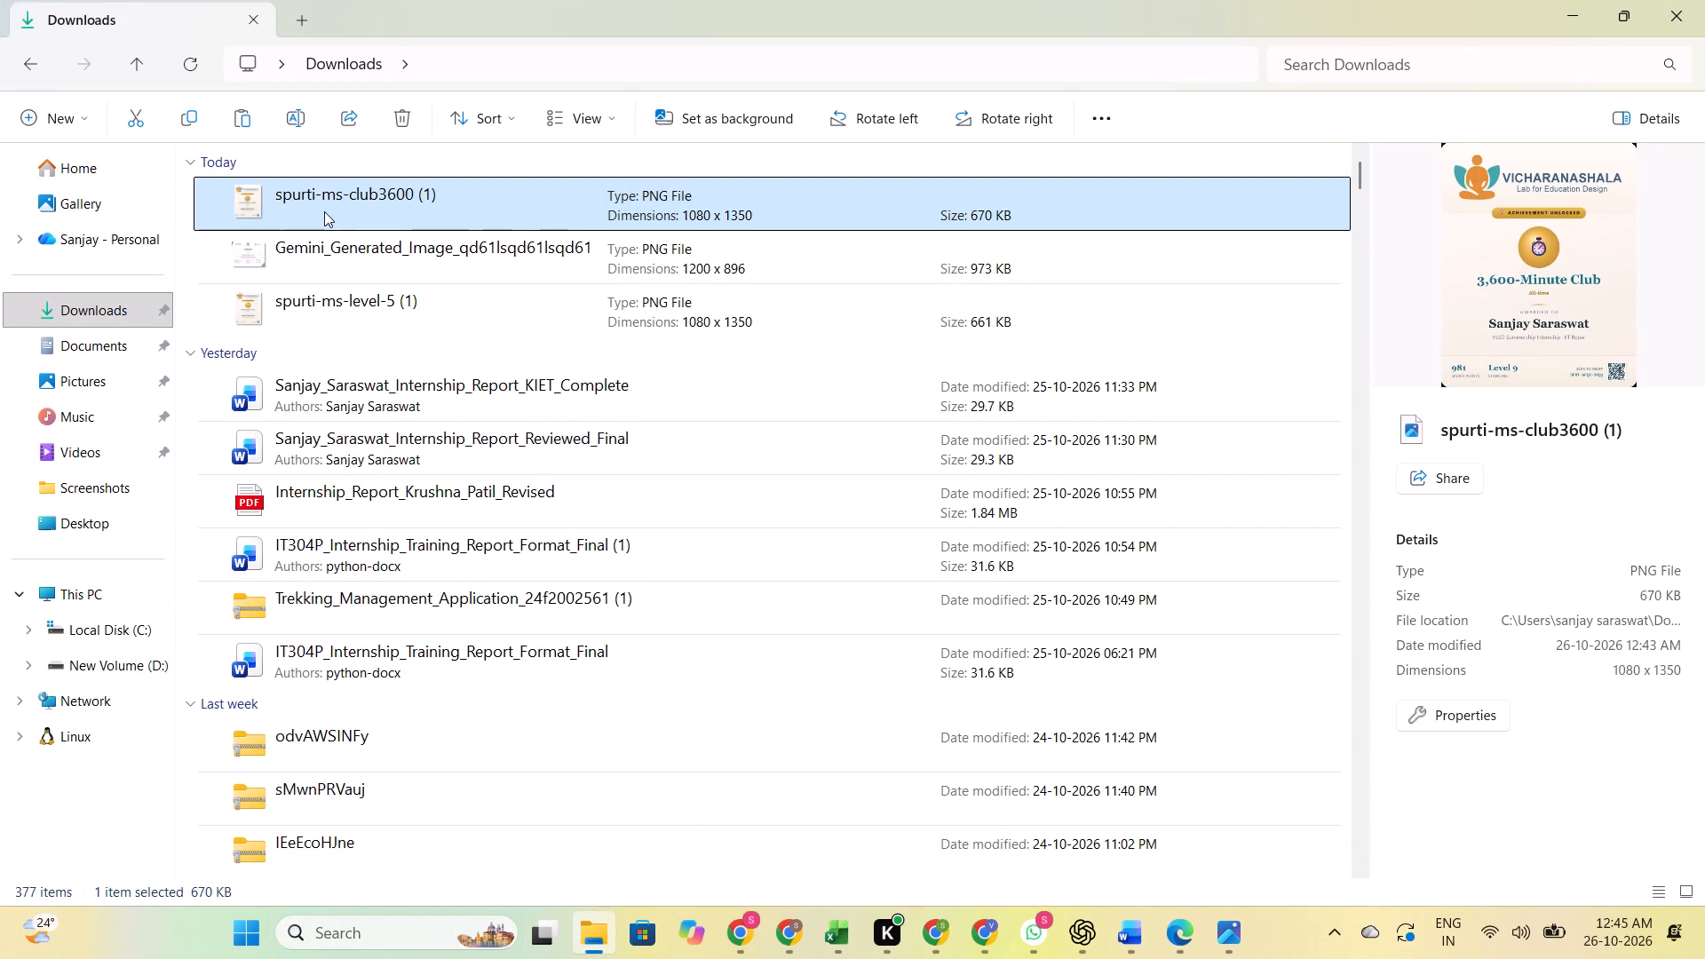
click(328, 292)
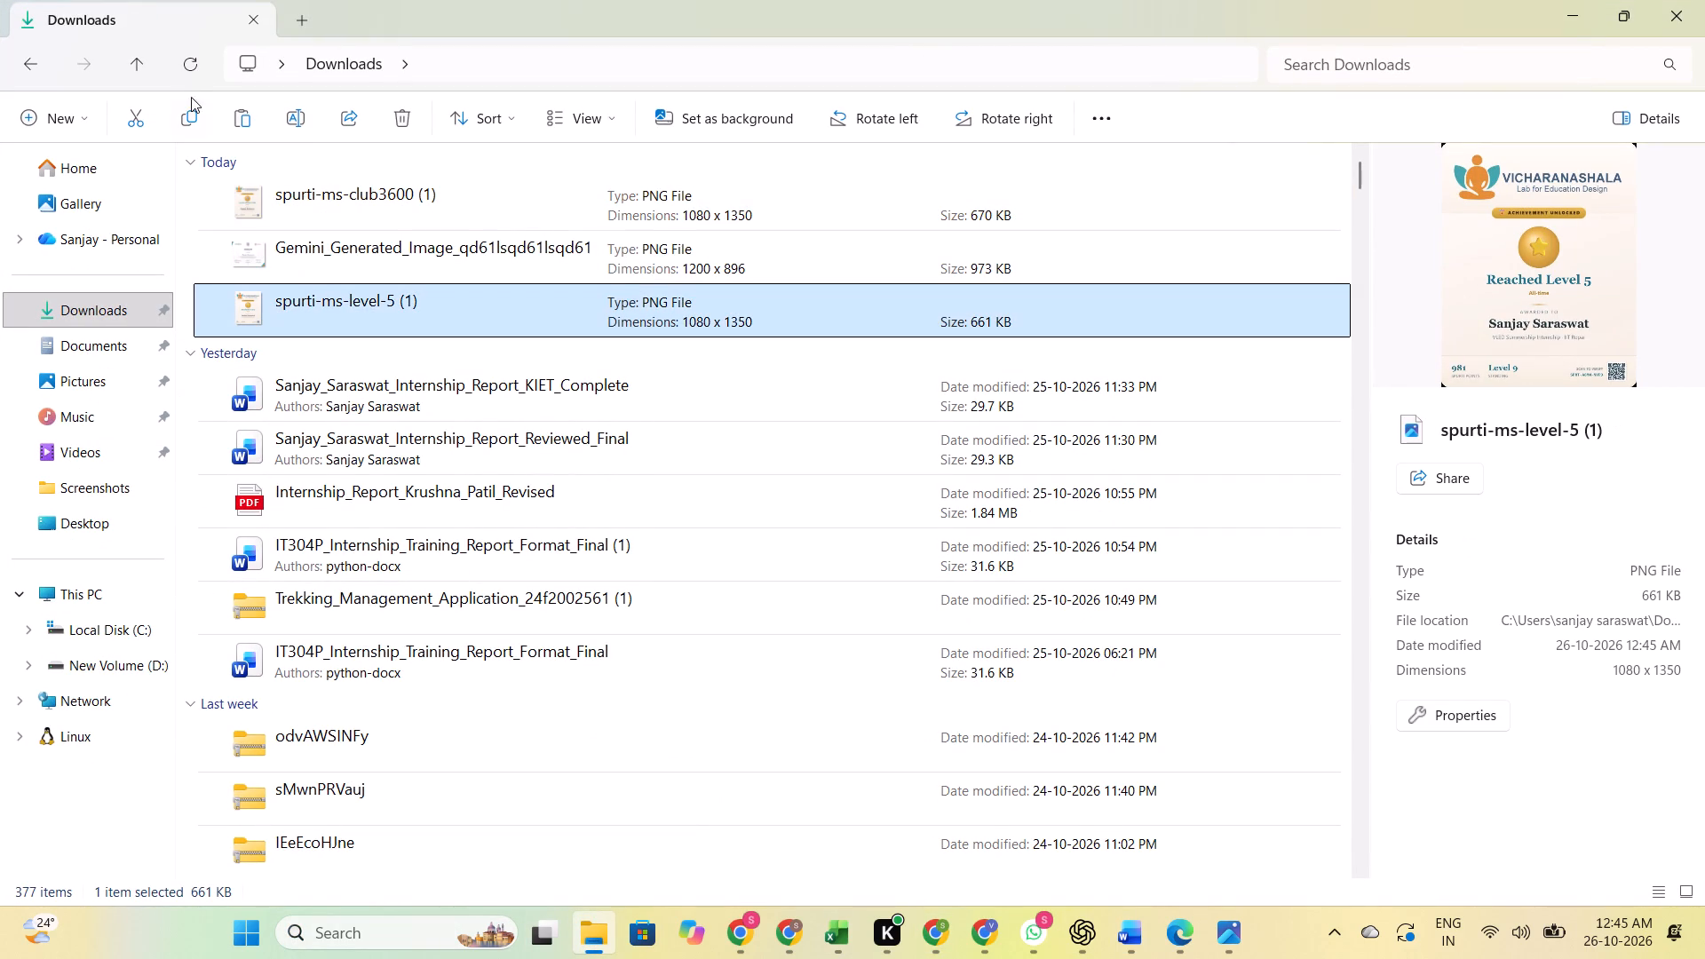
click(186, 110)
click(1563, 4)
Switch to the Reviewed_Final report in Word and paste the copied Level 5 image on a new line below the 3,600-Minute Club card.
click(1114, 953)
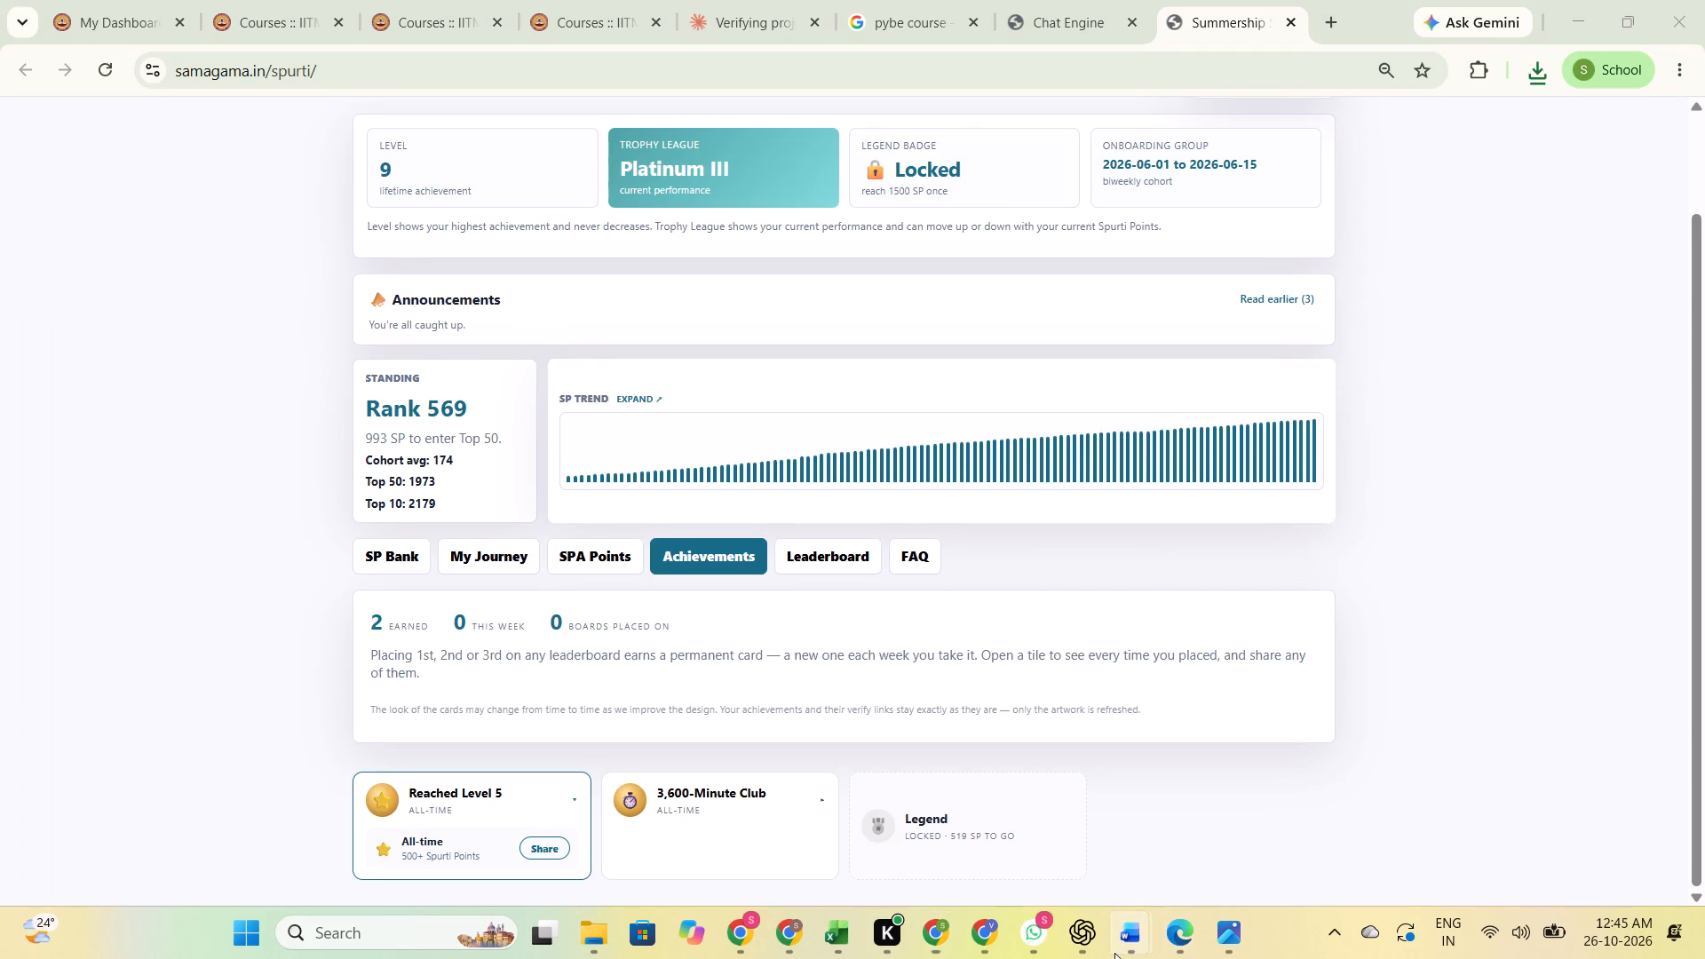
click(1146, 815)
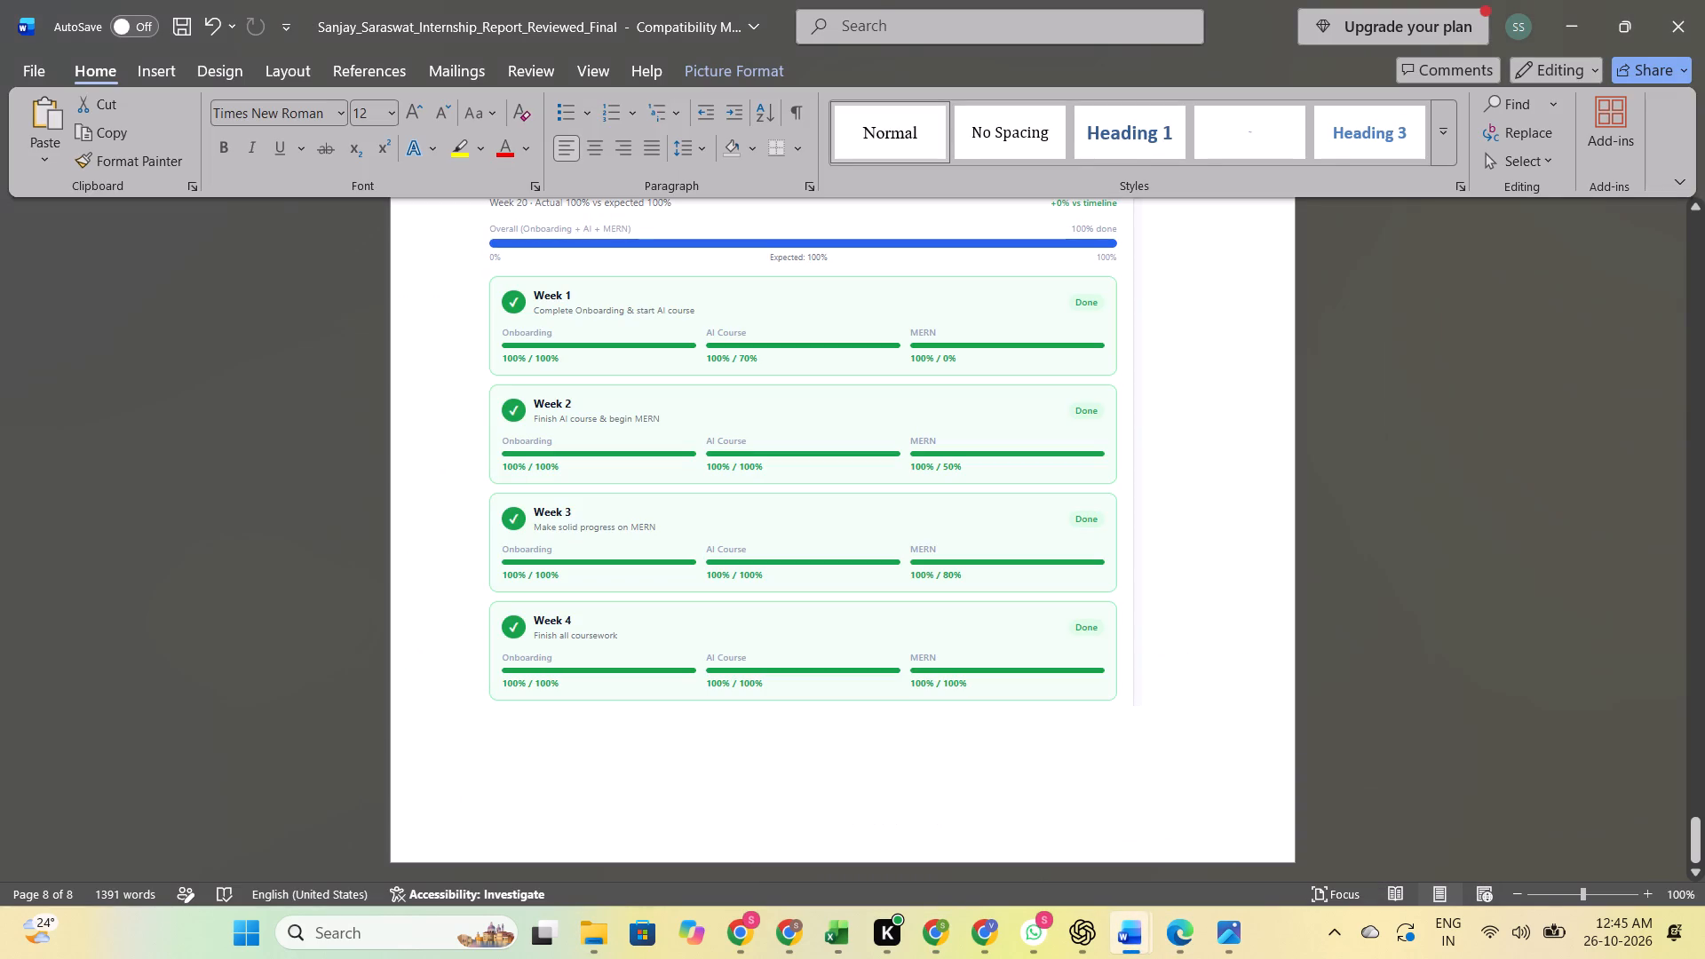
scroll(873, 759, down, 1)
click(1161, 696)
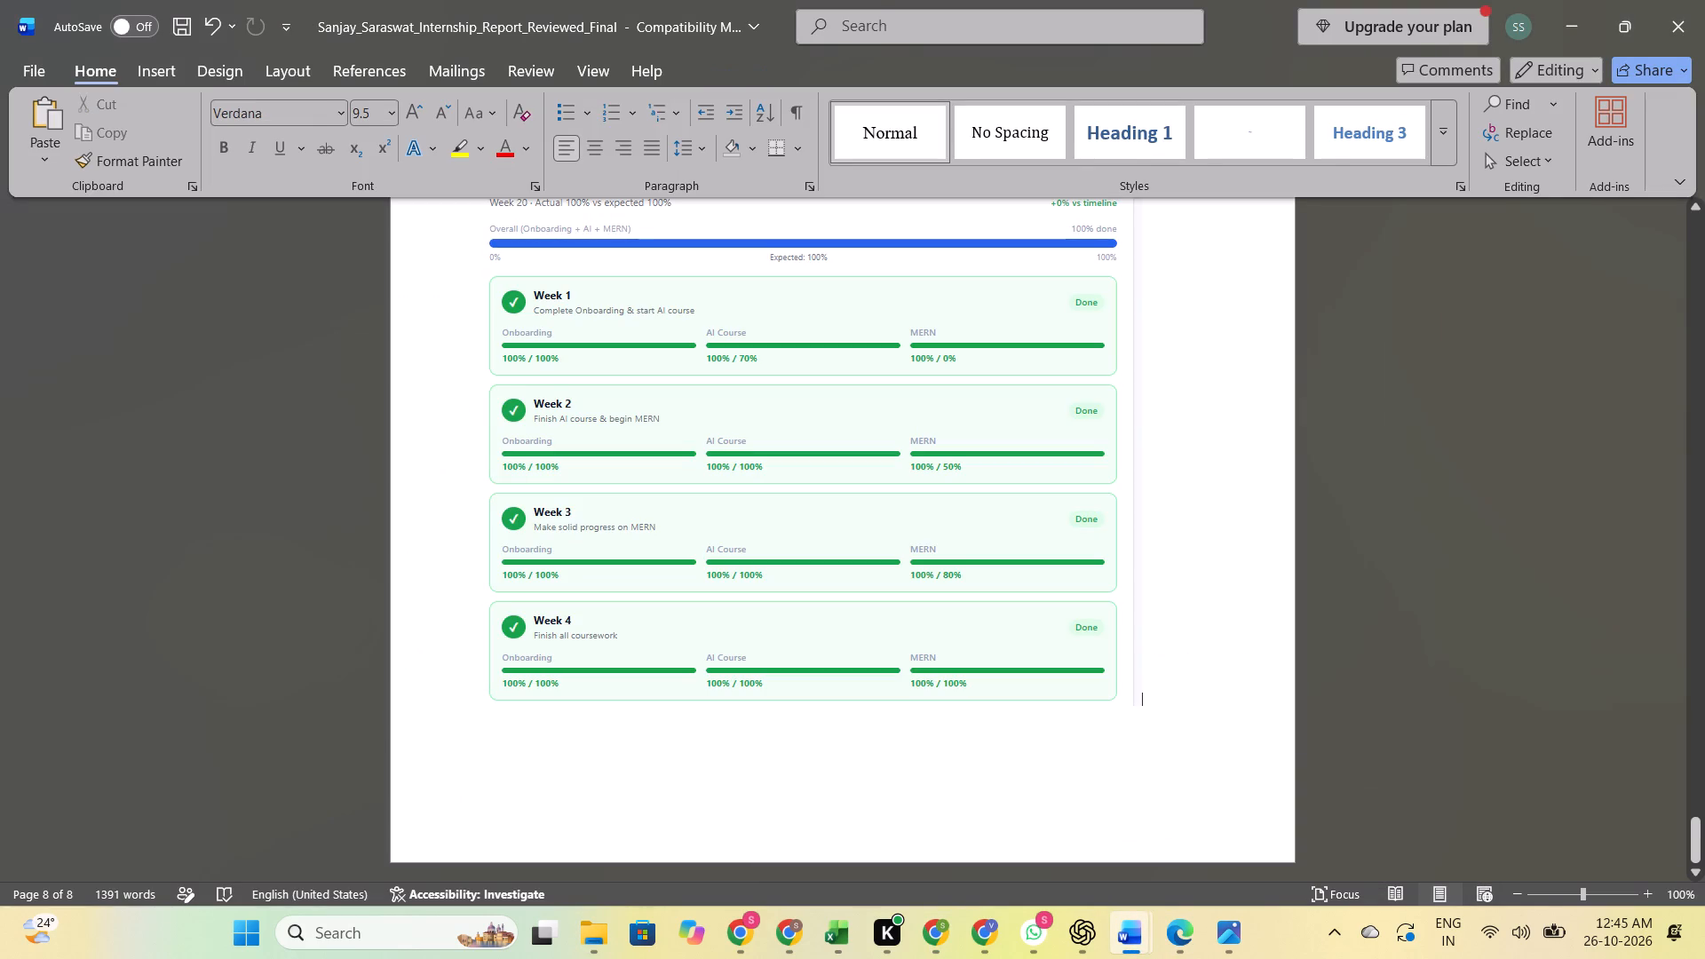
scroll(1161, 696, up, 6)
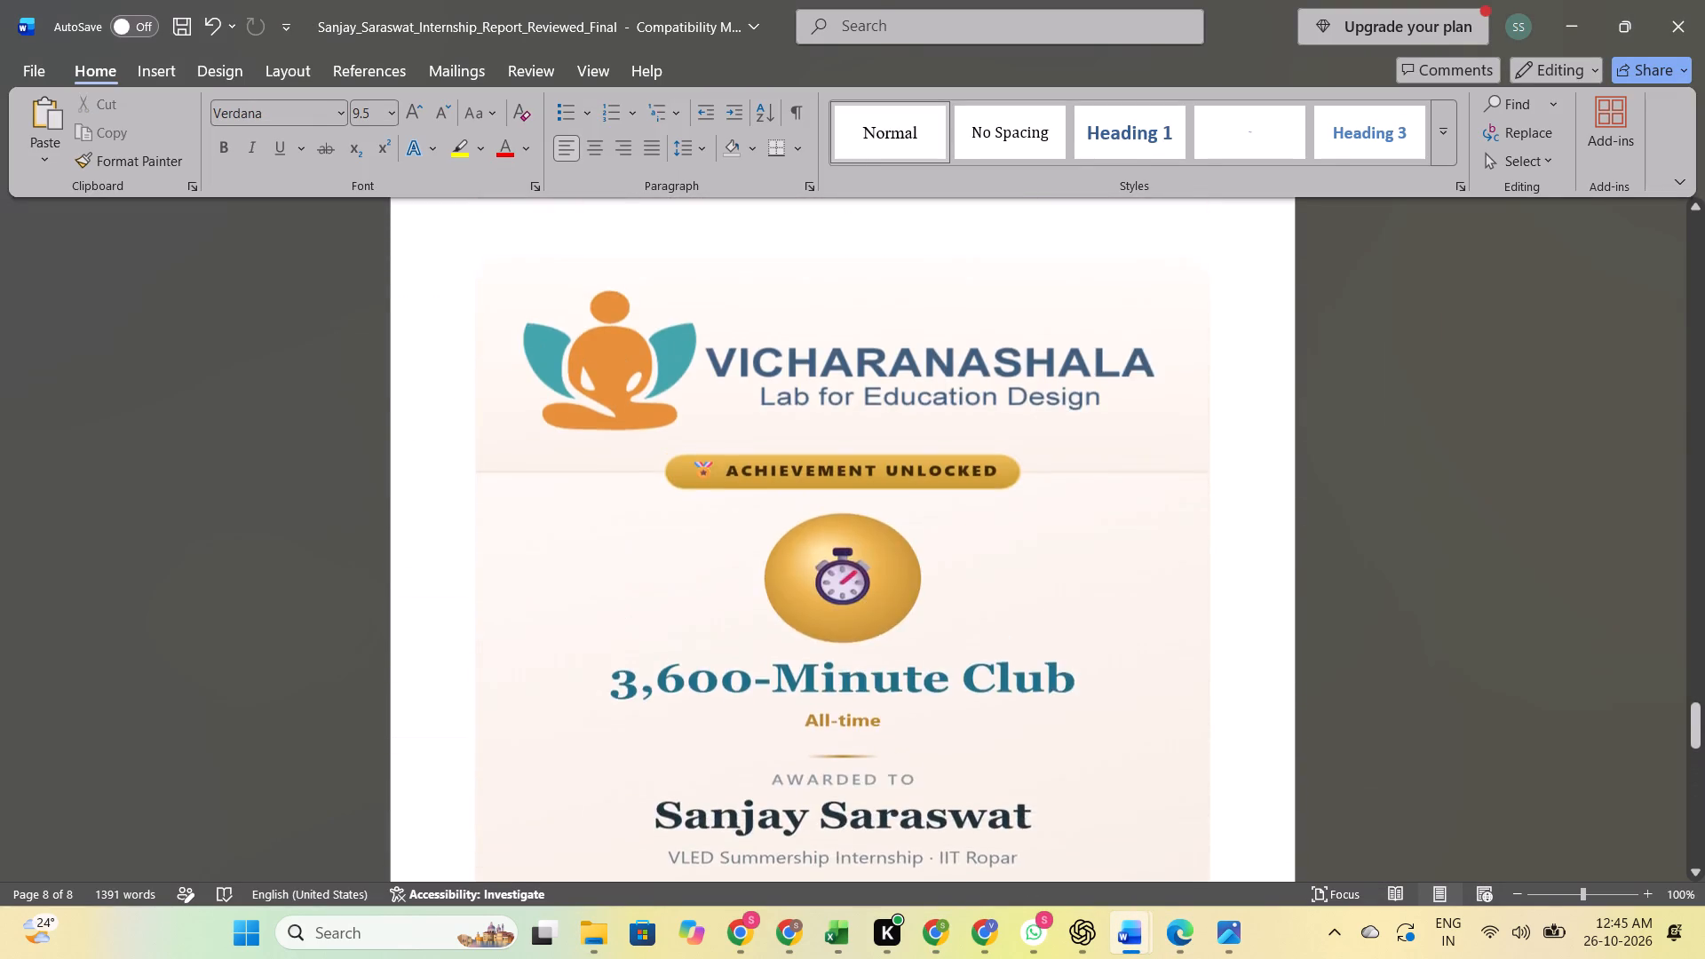
scroll(1161, 696, down, 1)
scroll(1161, 696, up, 3)
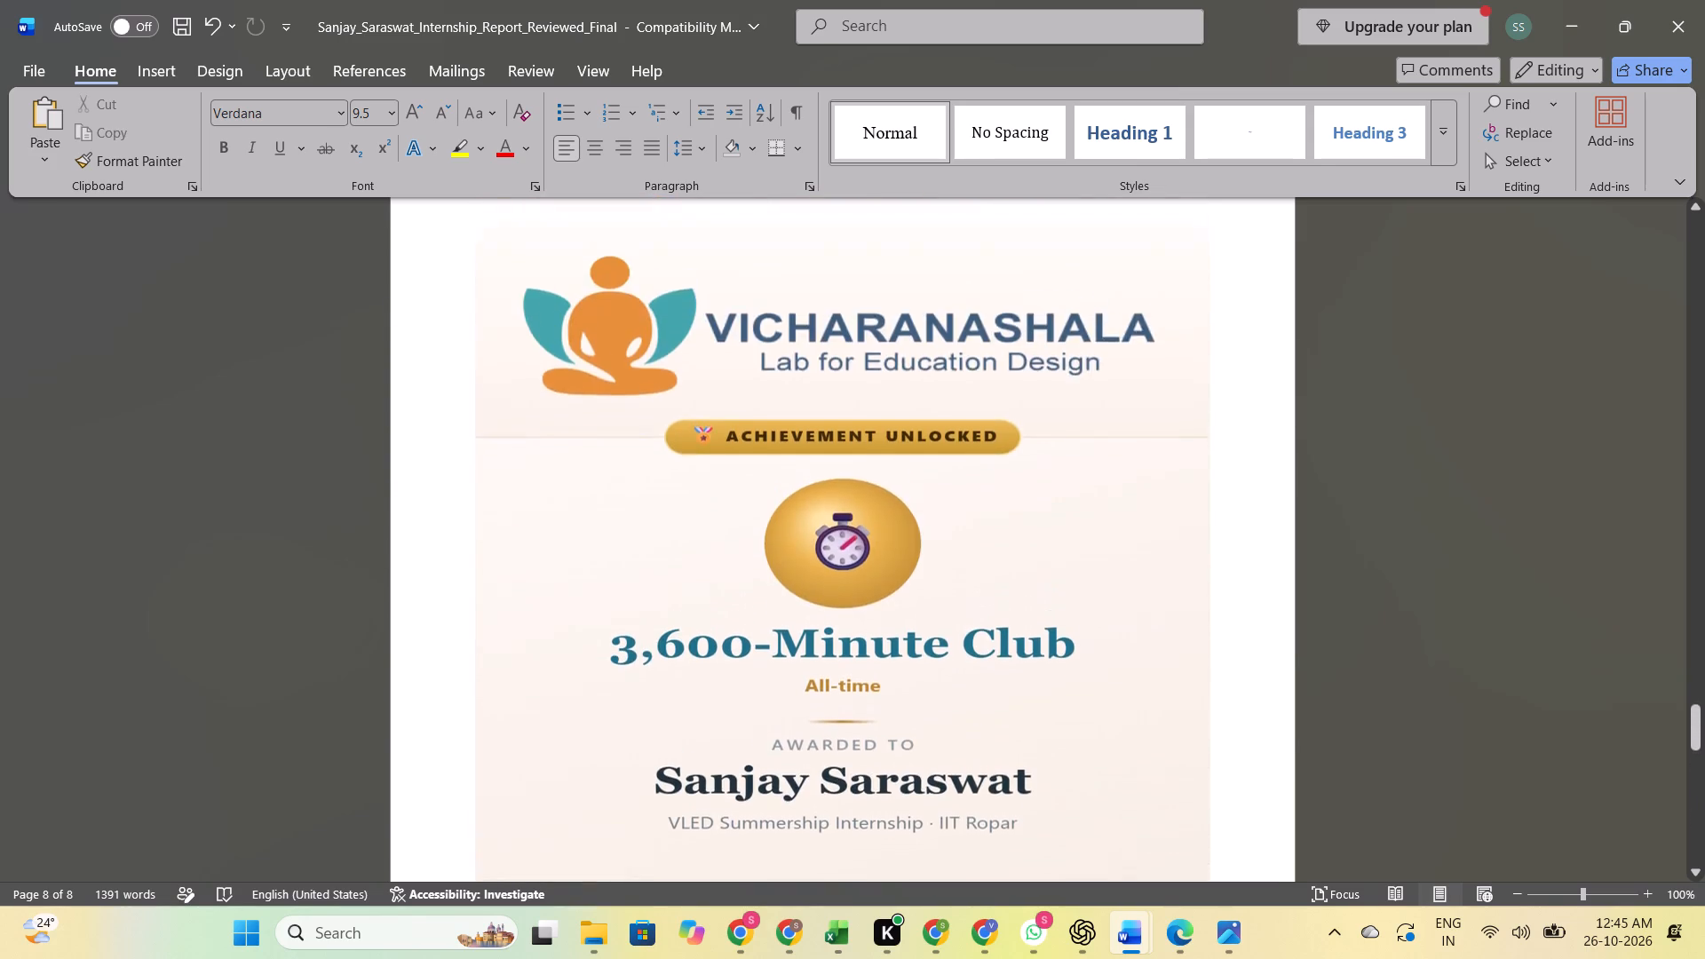
click(1241, 566)
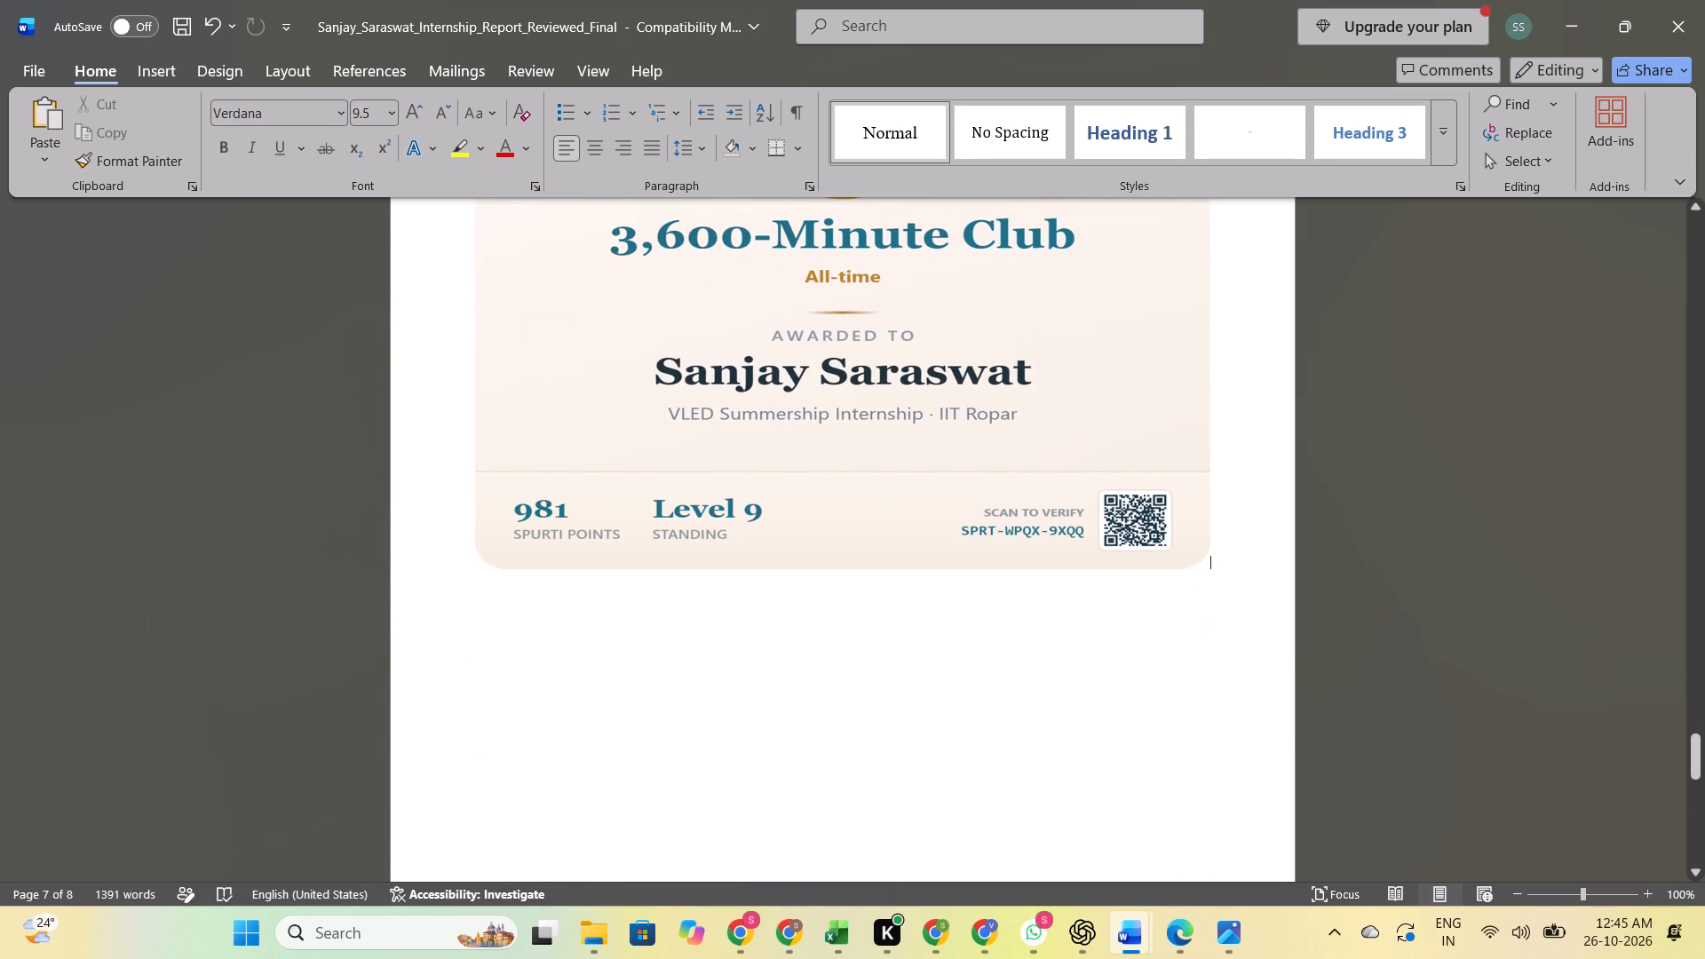
key(Return)
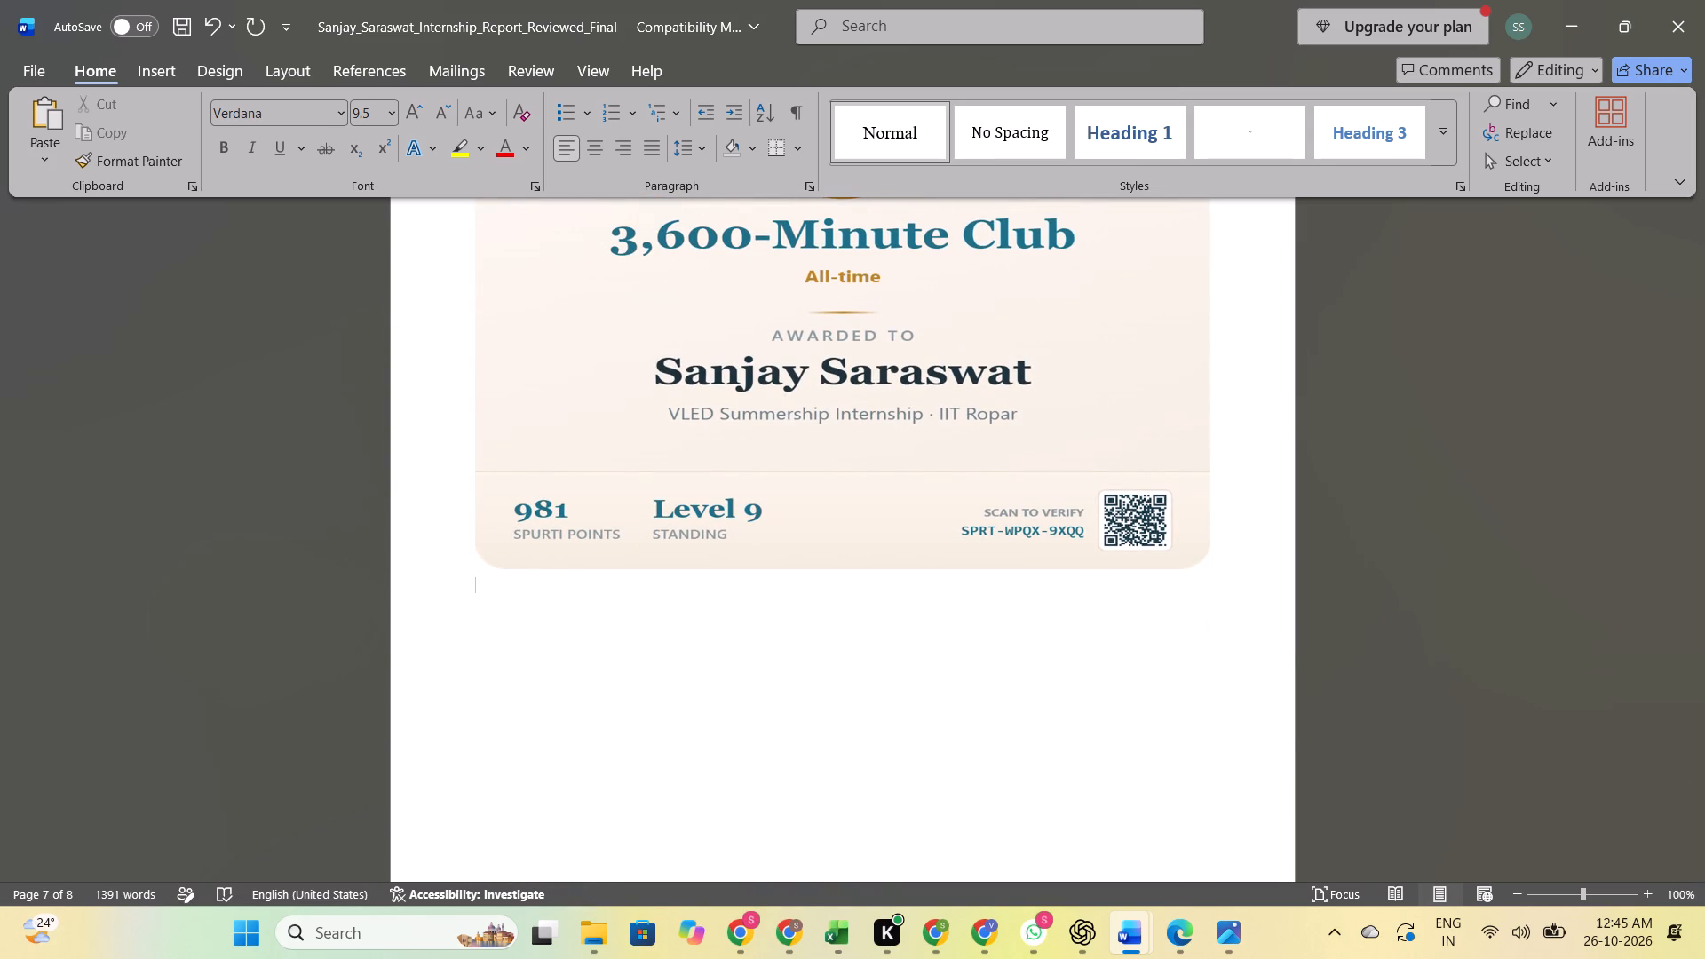
key(ctrl+c)
key(ctrl+v)
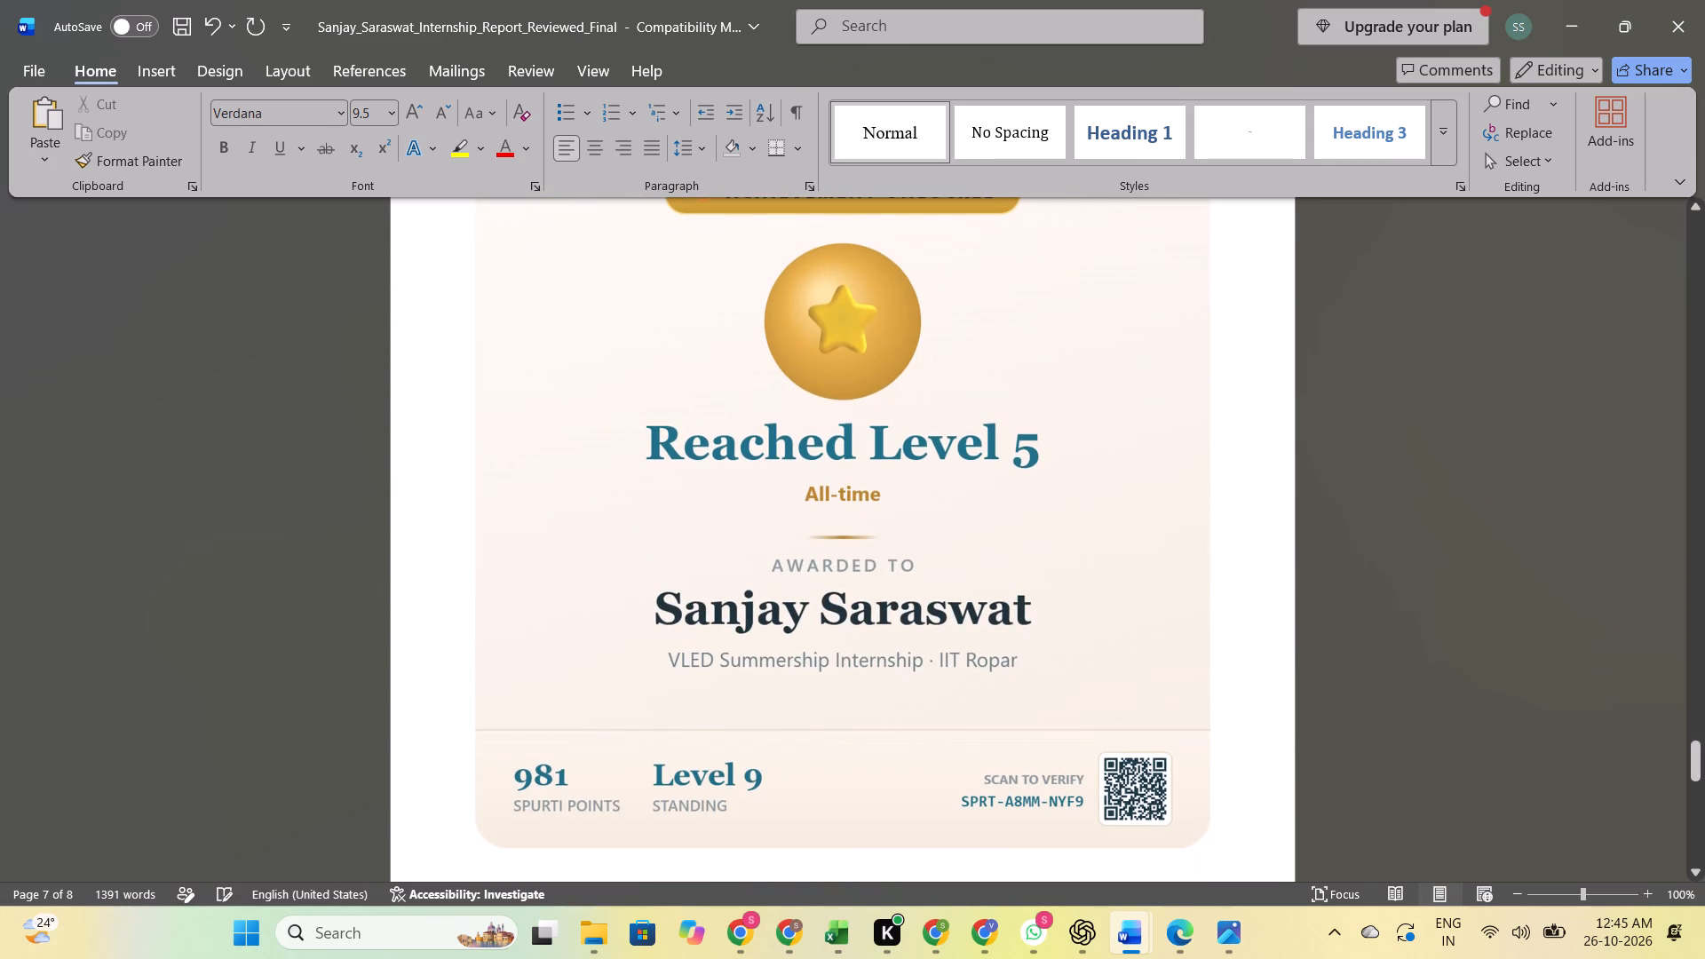
Reduce the height of the Reached Level 5 card until it is only slightly taller than it is wide.
scroll(1015, 653, up, 4)
scroll(1015, 653, down, 3)
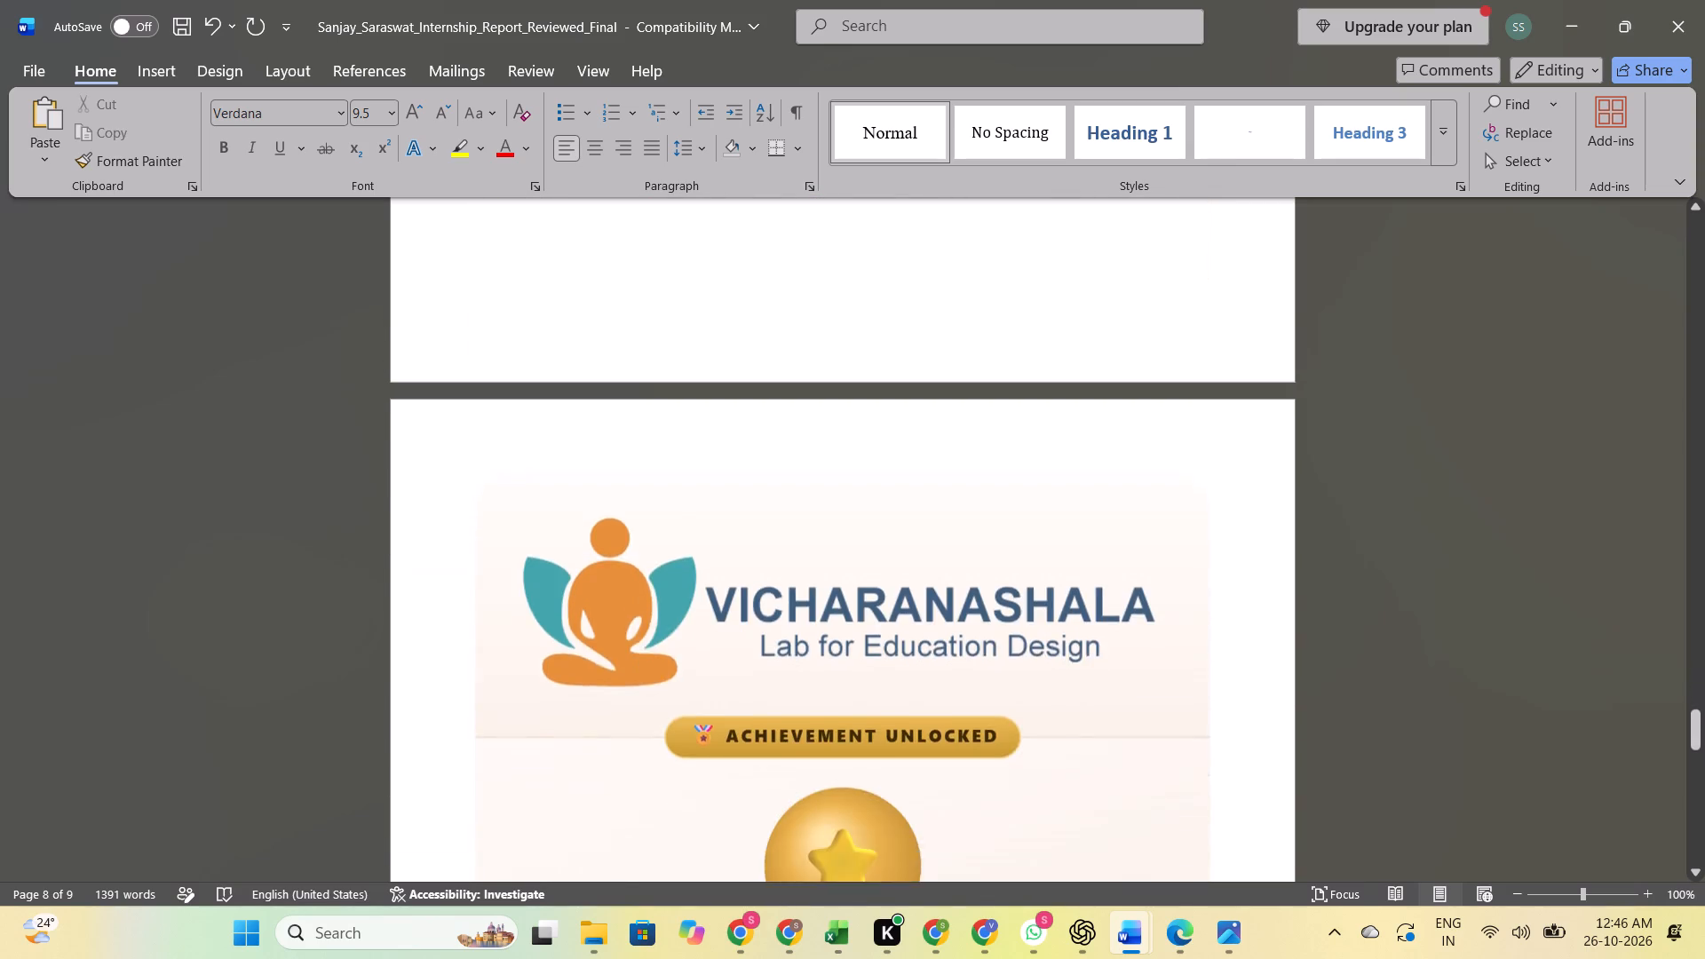
scroll(1015, 653, down, 2)
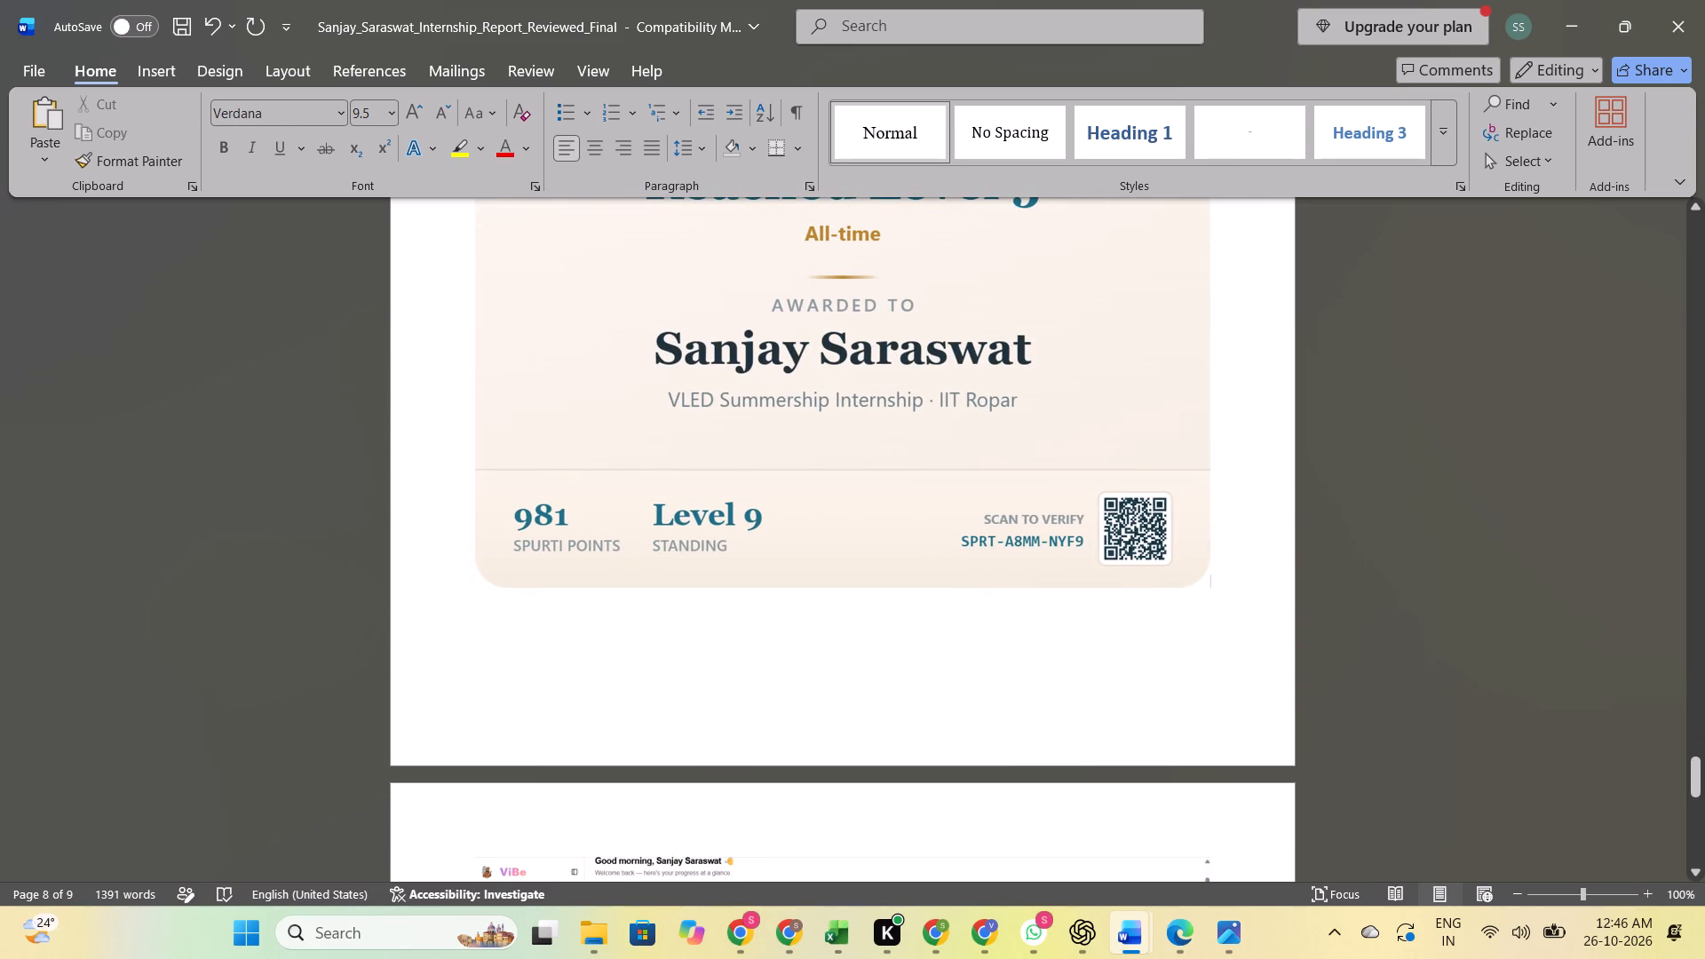
click(835, 585)
drag(845, 585, 852, 487)
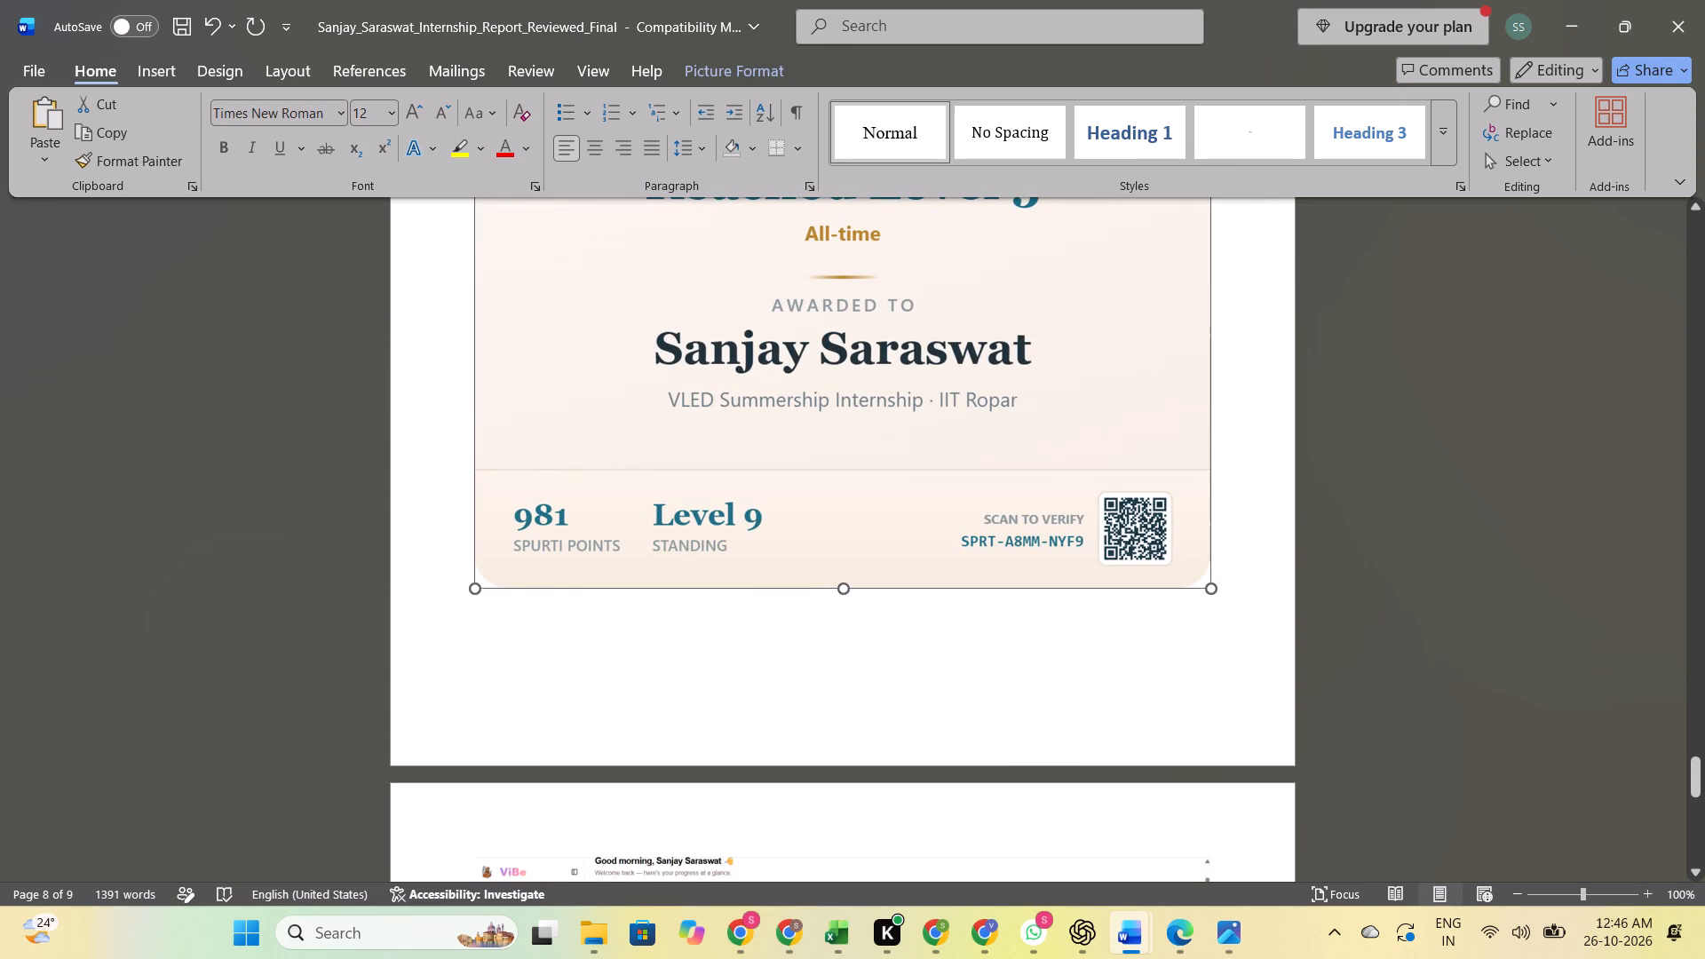
drag(852, 487, 850, 427)
Reduce the height of the 3,600-Minute Club card to about three quarters of its width.
scroll(850, 427, up, 3)
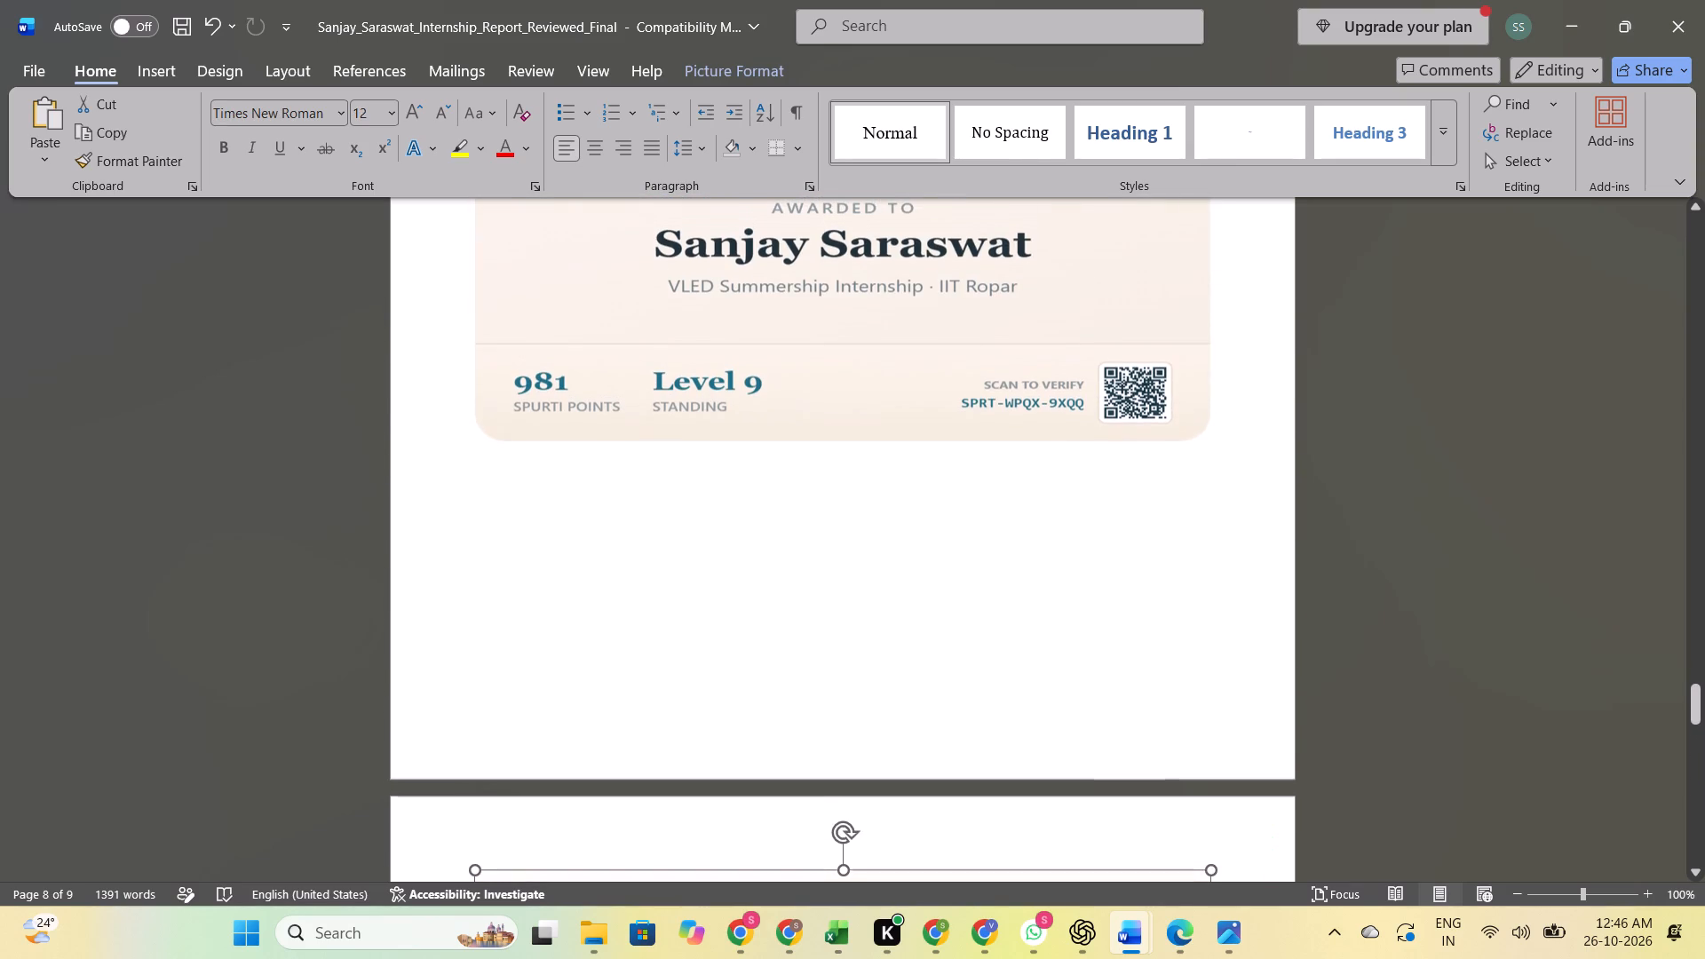
click(843, 438)
drag(846, 445, 852, 351)
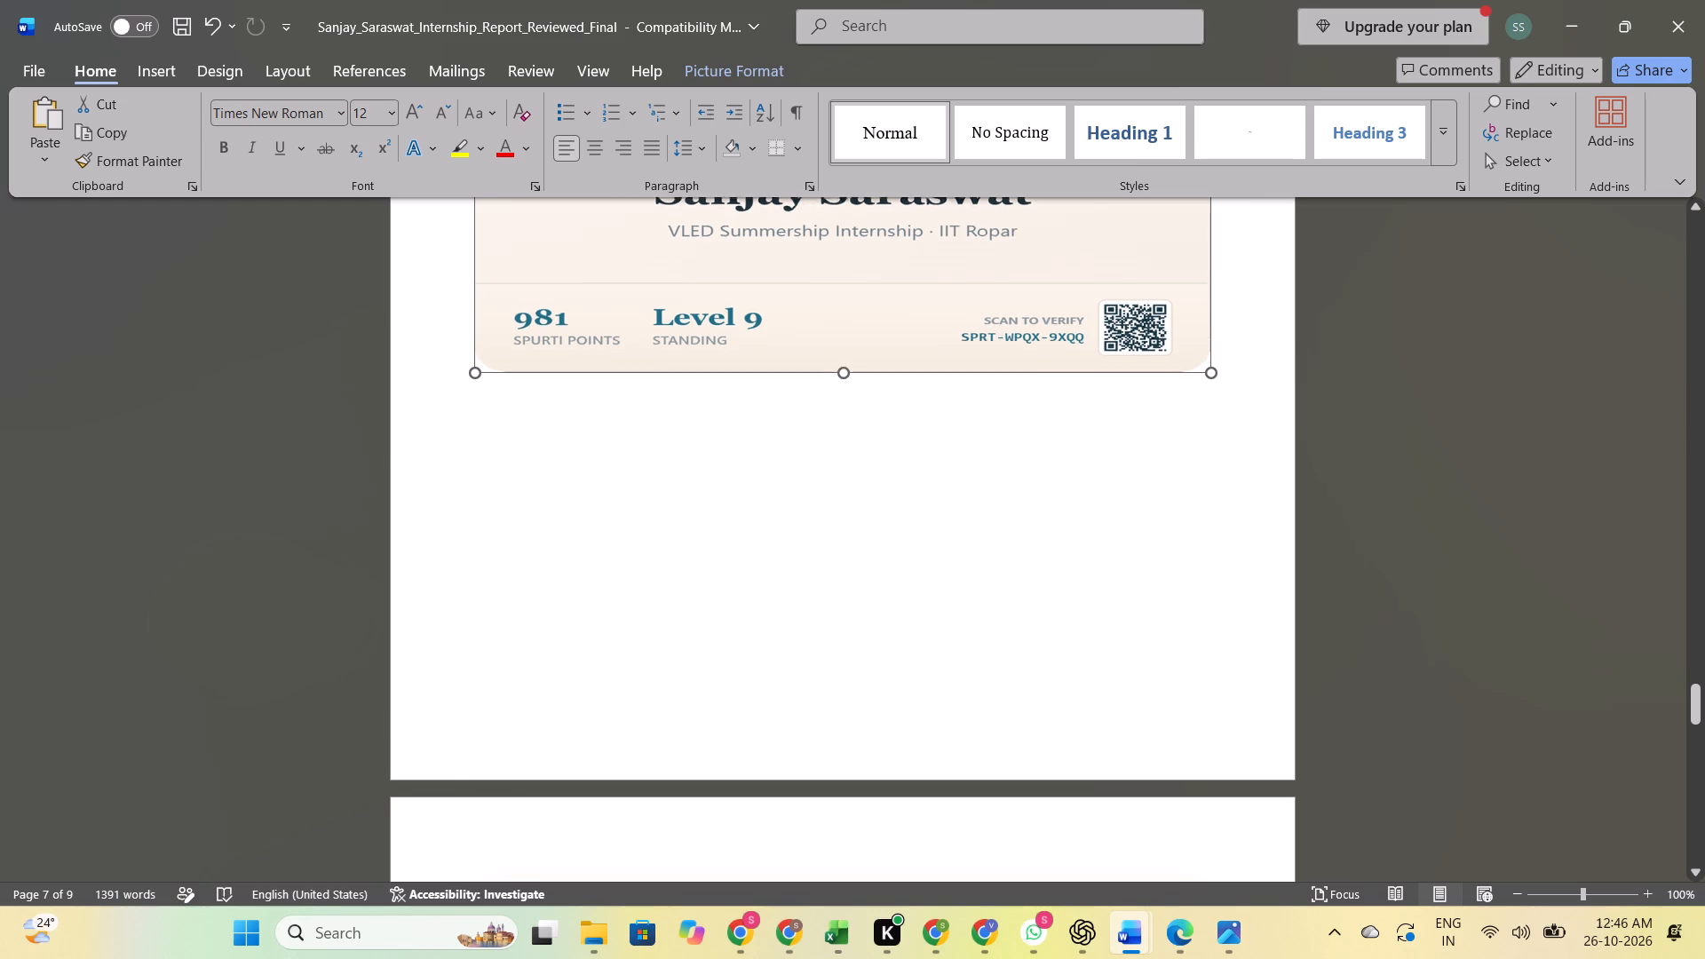
drag(852, 351, 852, 243)
Reduce the height of the Reached Level 5 card further, to about 85 percent of its width.
scroll(854, 366, down, 1)
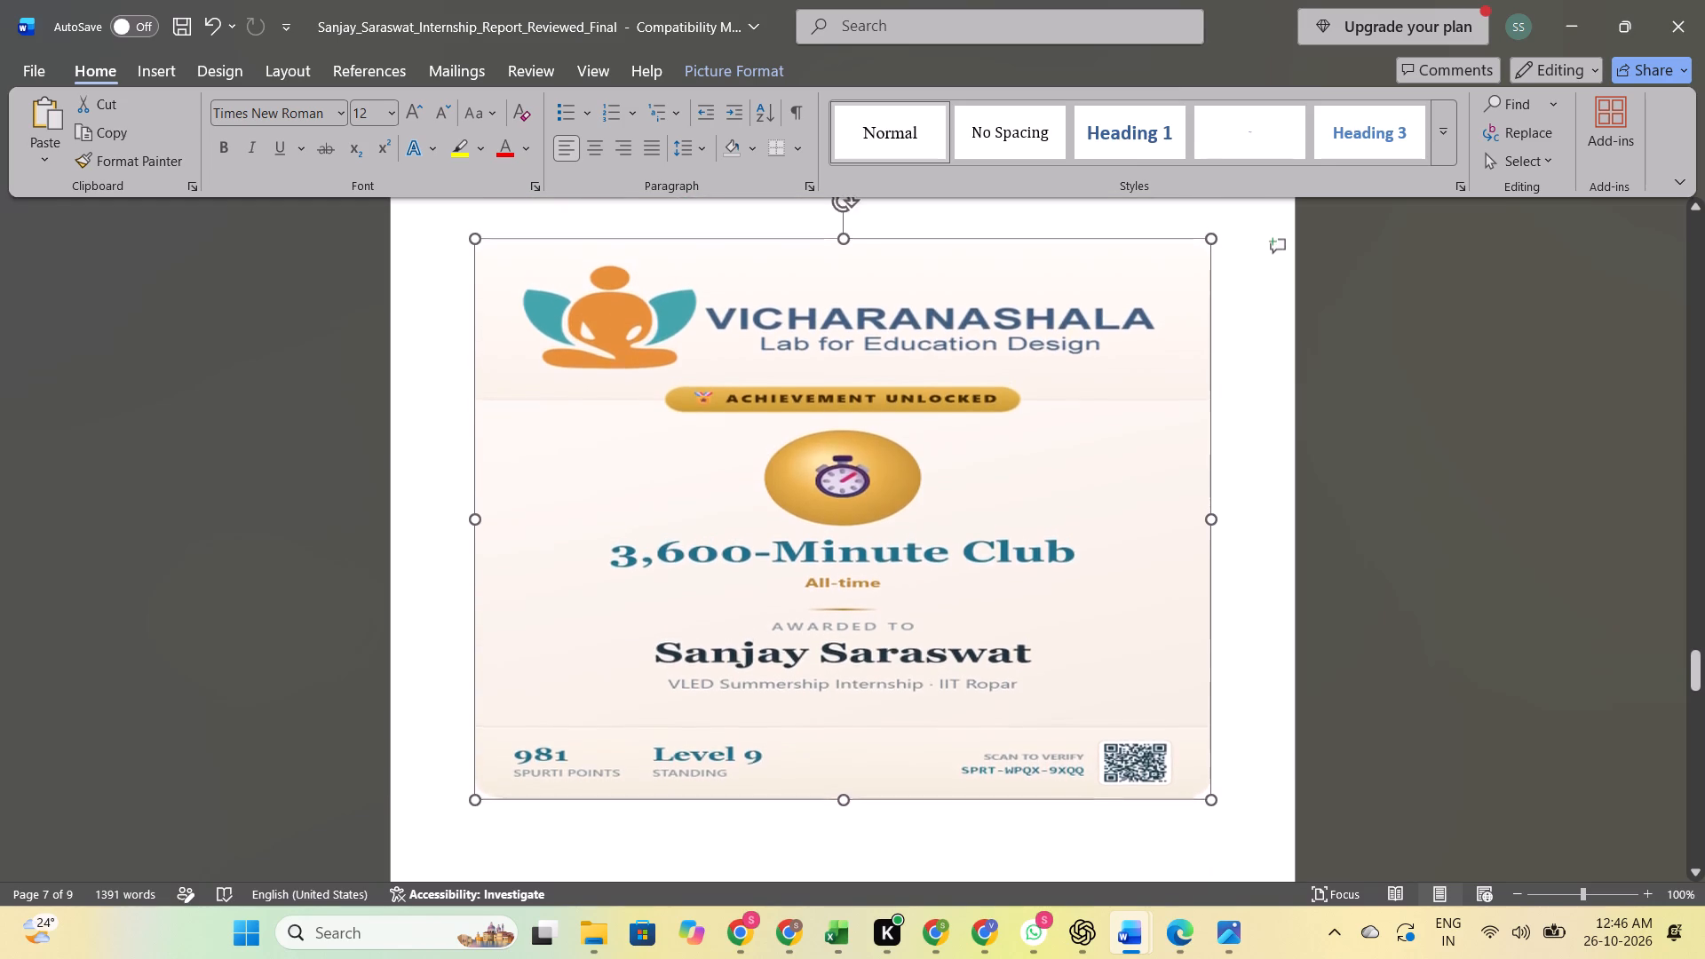
scroll(854, 366, down, 2)
scroll(854, 662, down, 2)
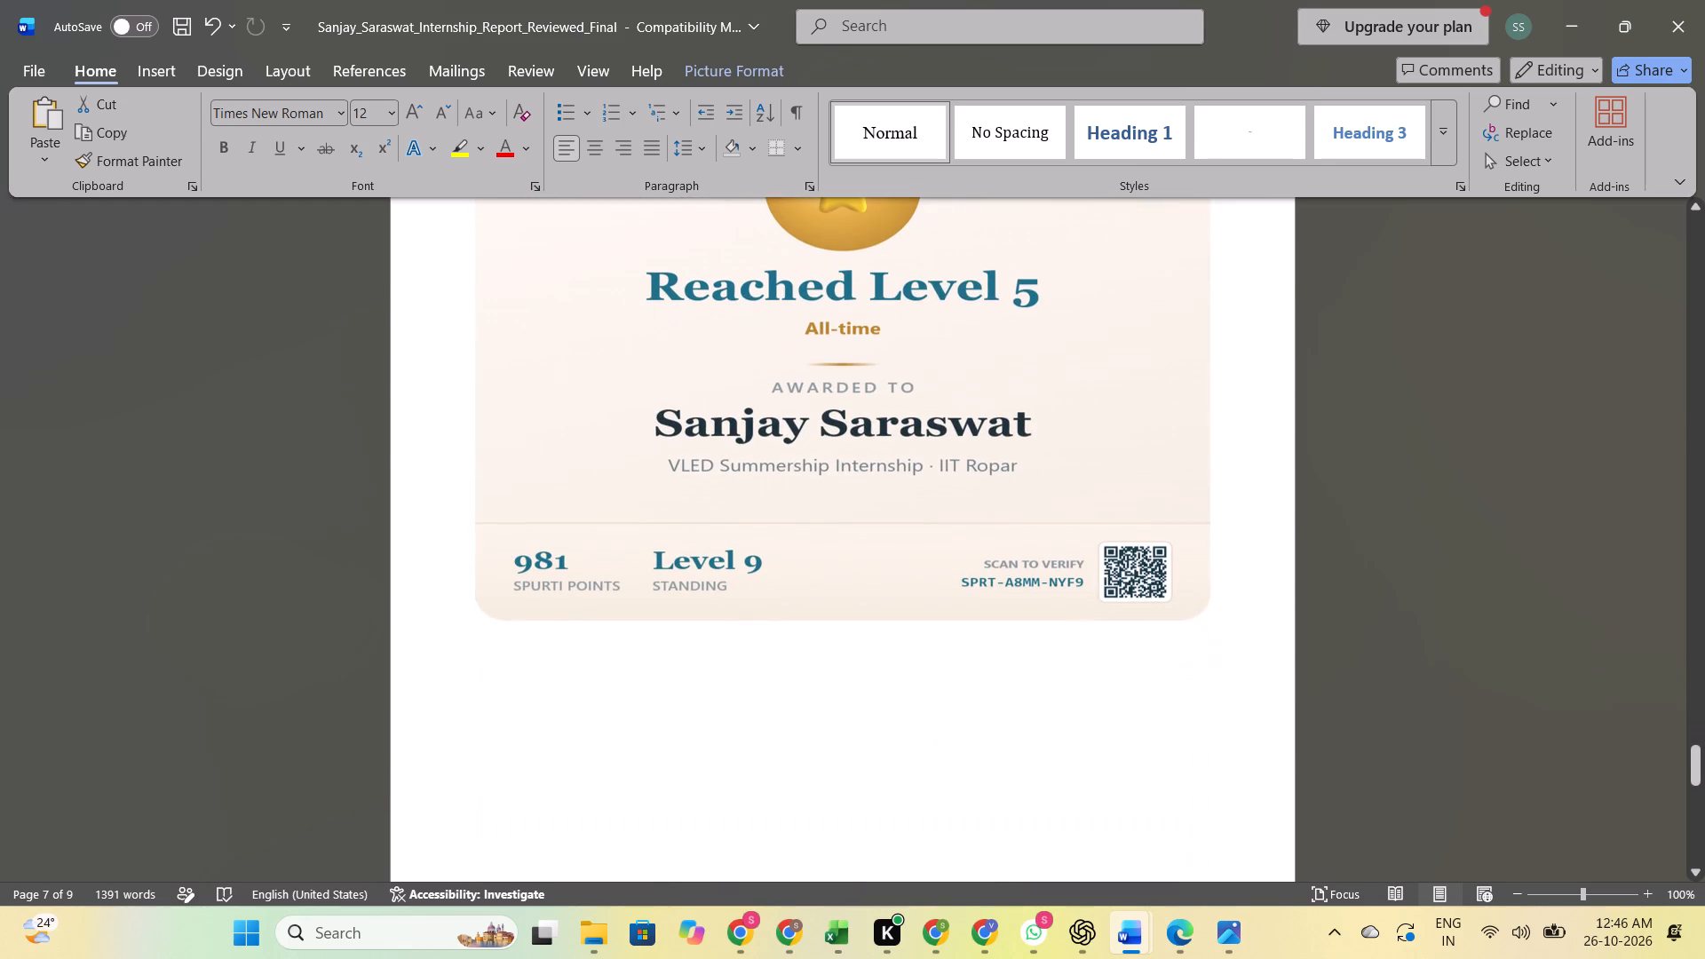
click(854, 622)
click(859, 581)
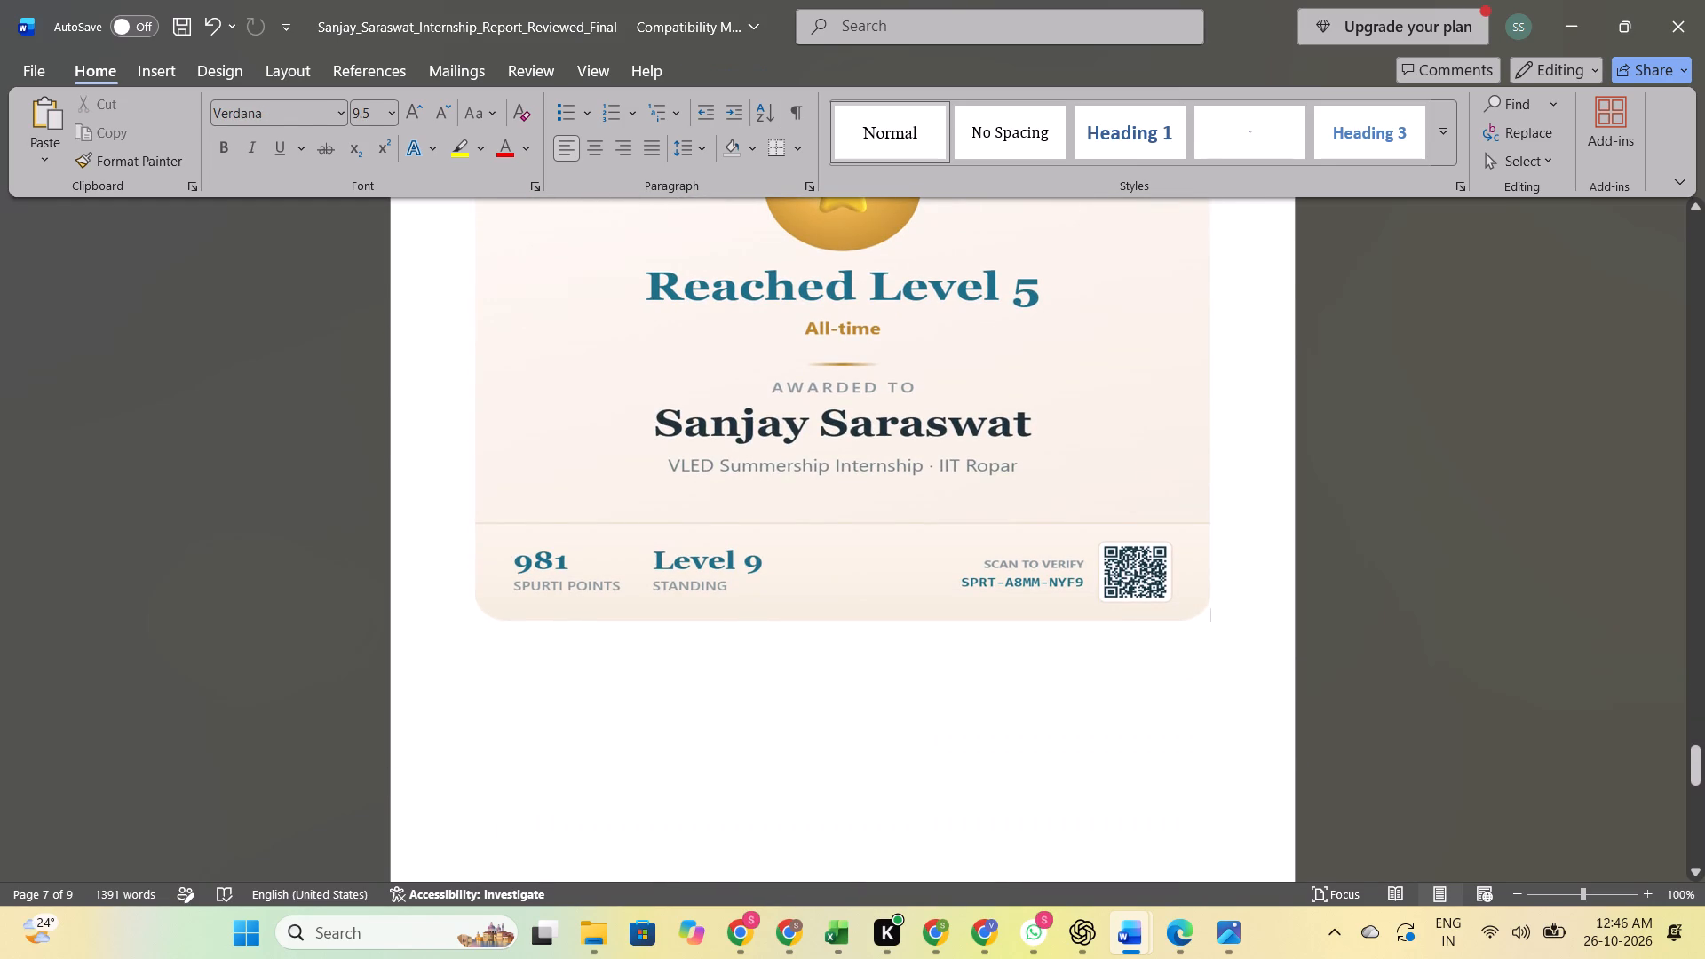
drag(843, 615, 845, 499)
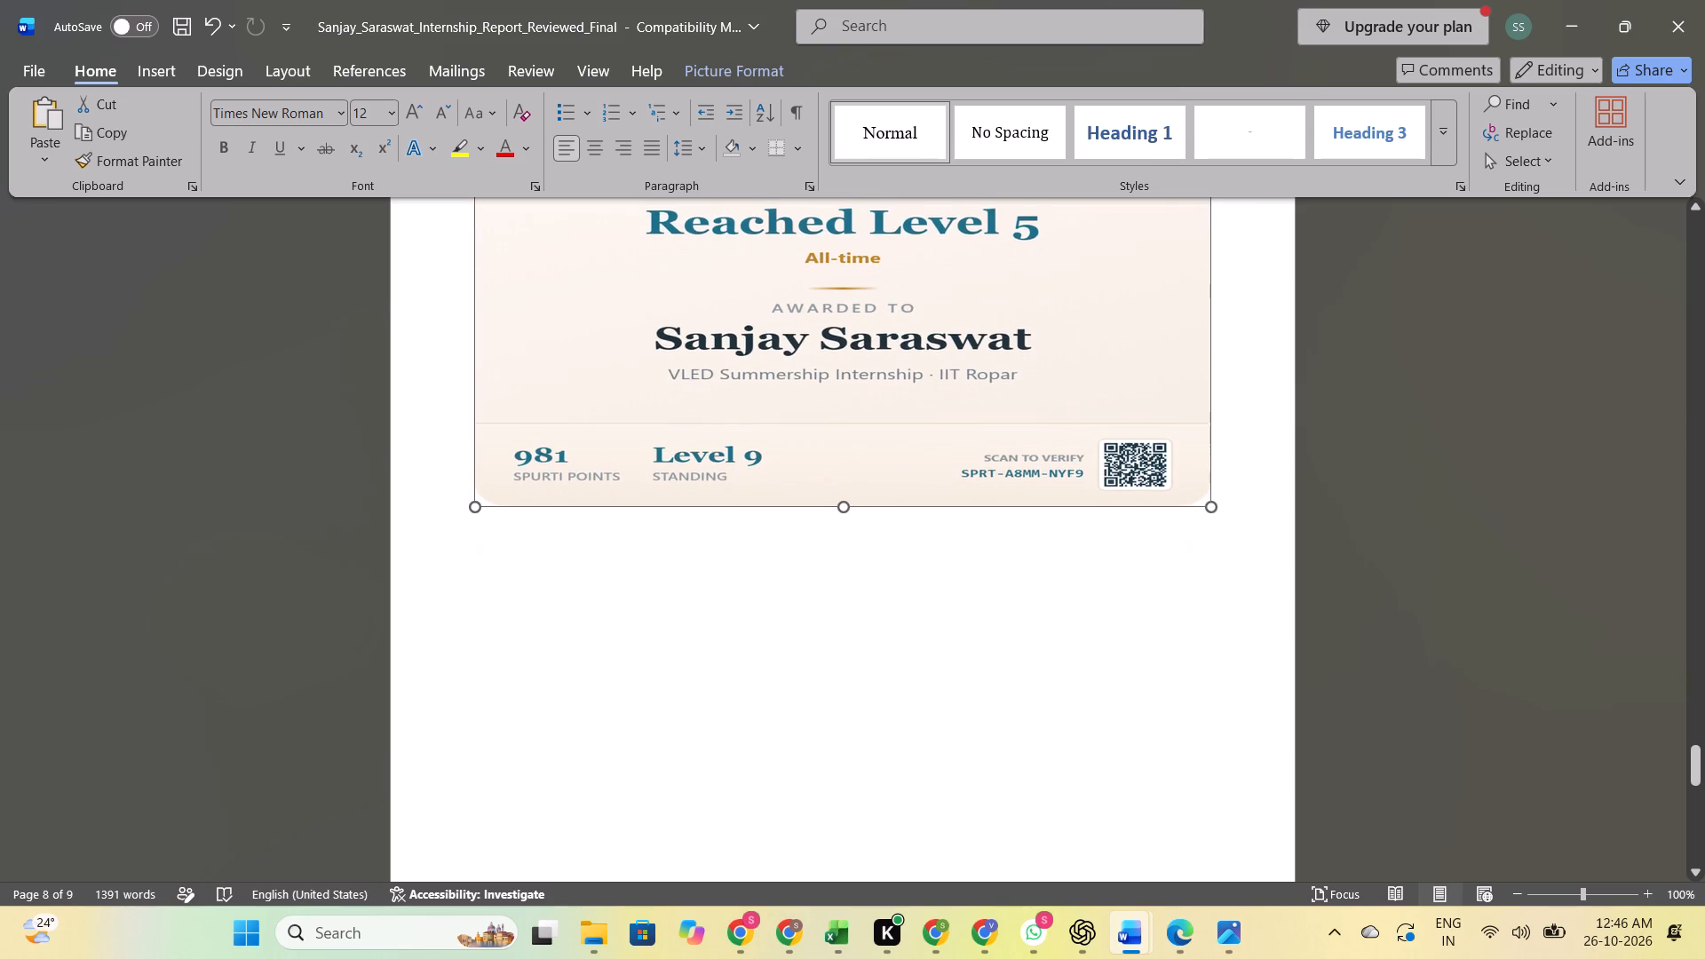
drag(845, 499, 842, 484)
click(842, 484)
Flatten the 3,600-Minute Club card to about half its width so that it fits below the certificate on the same page.
scroll(842, 484, up, 1)
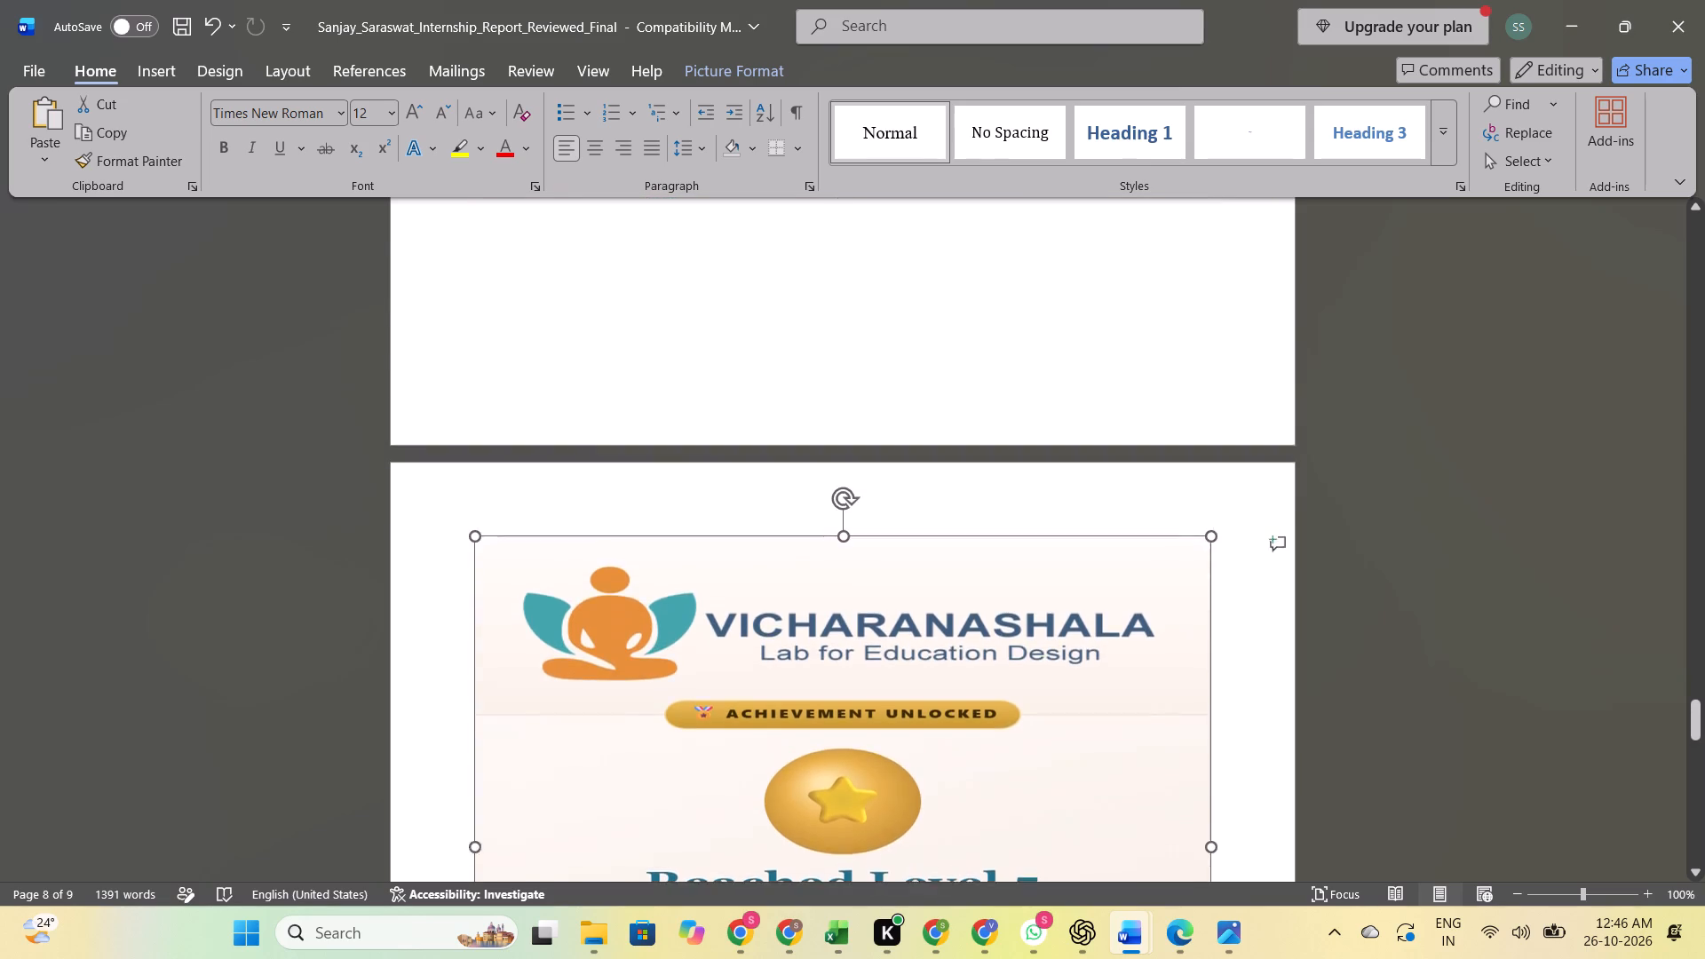
scroll(842, 484, up, 1)
click(842, 358)
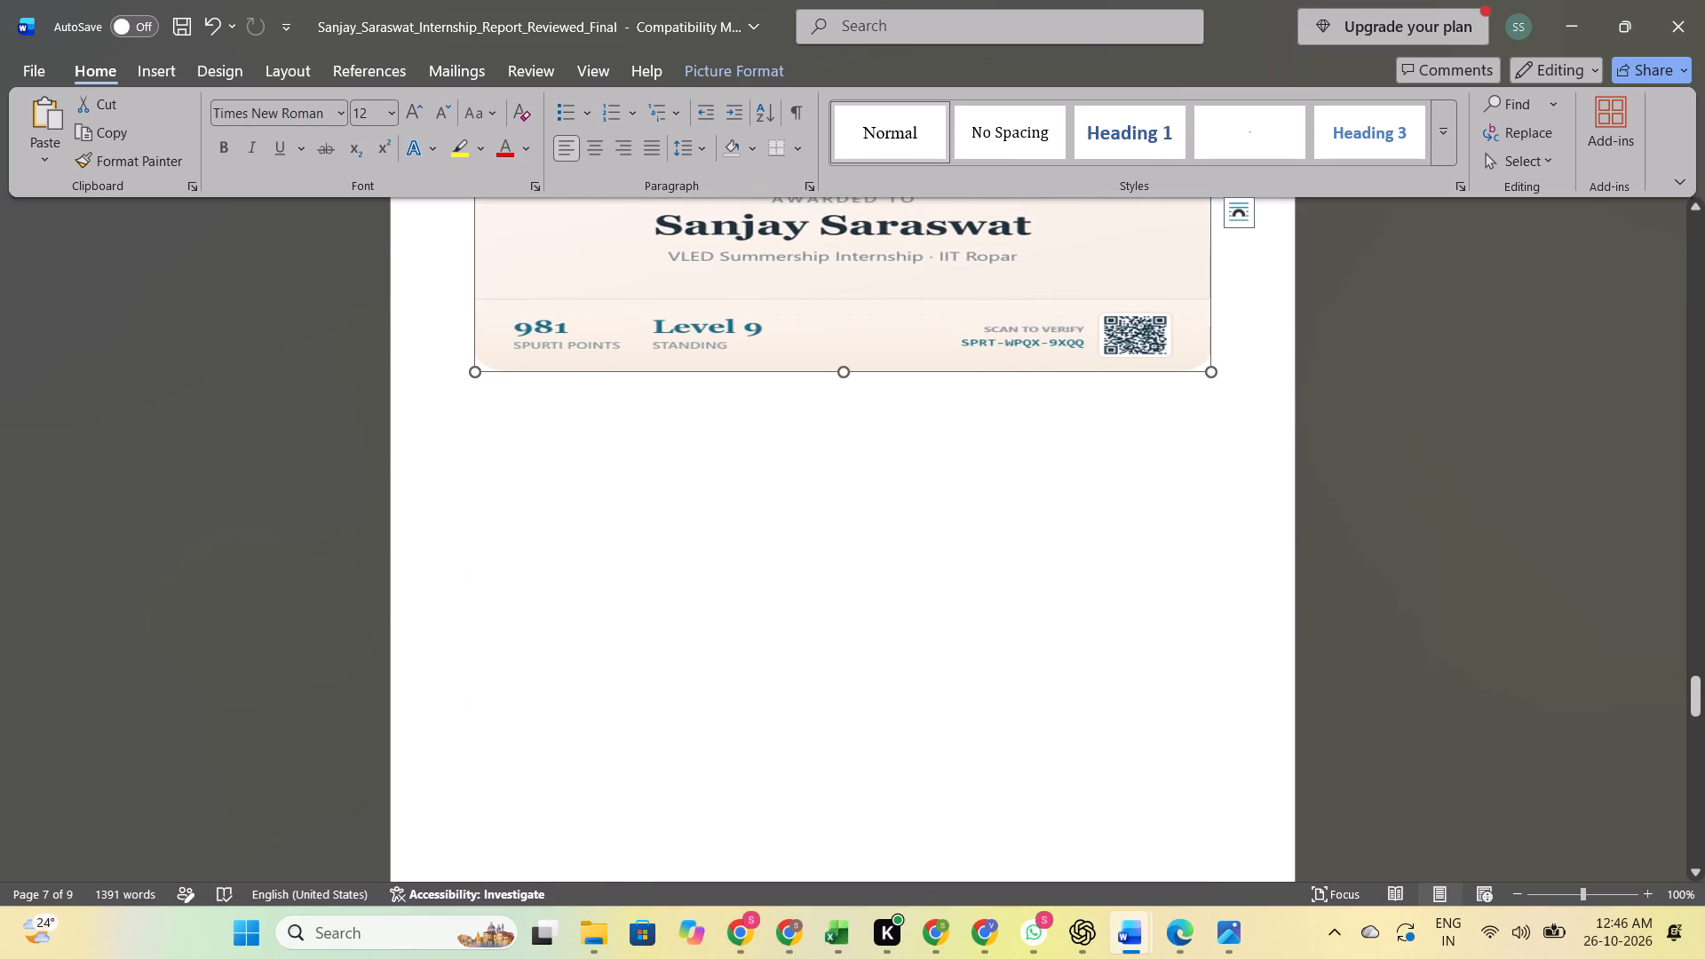
drag(845, 372, 848, 229)
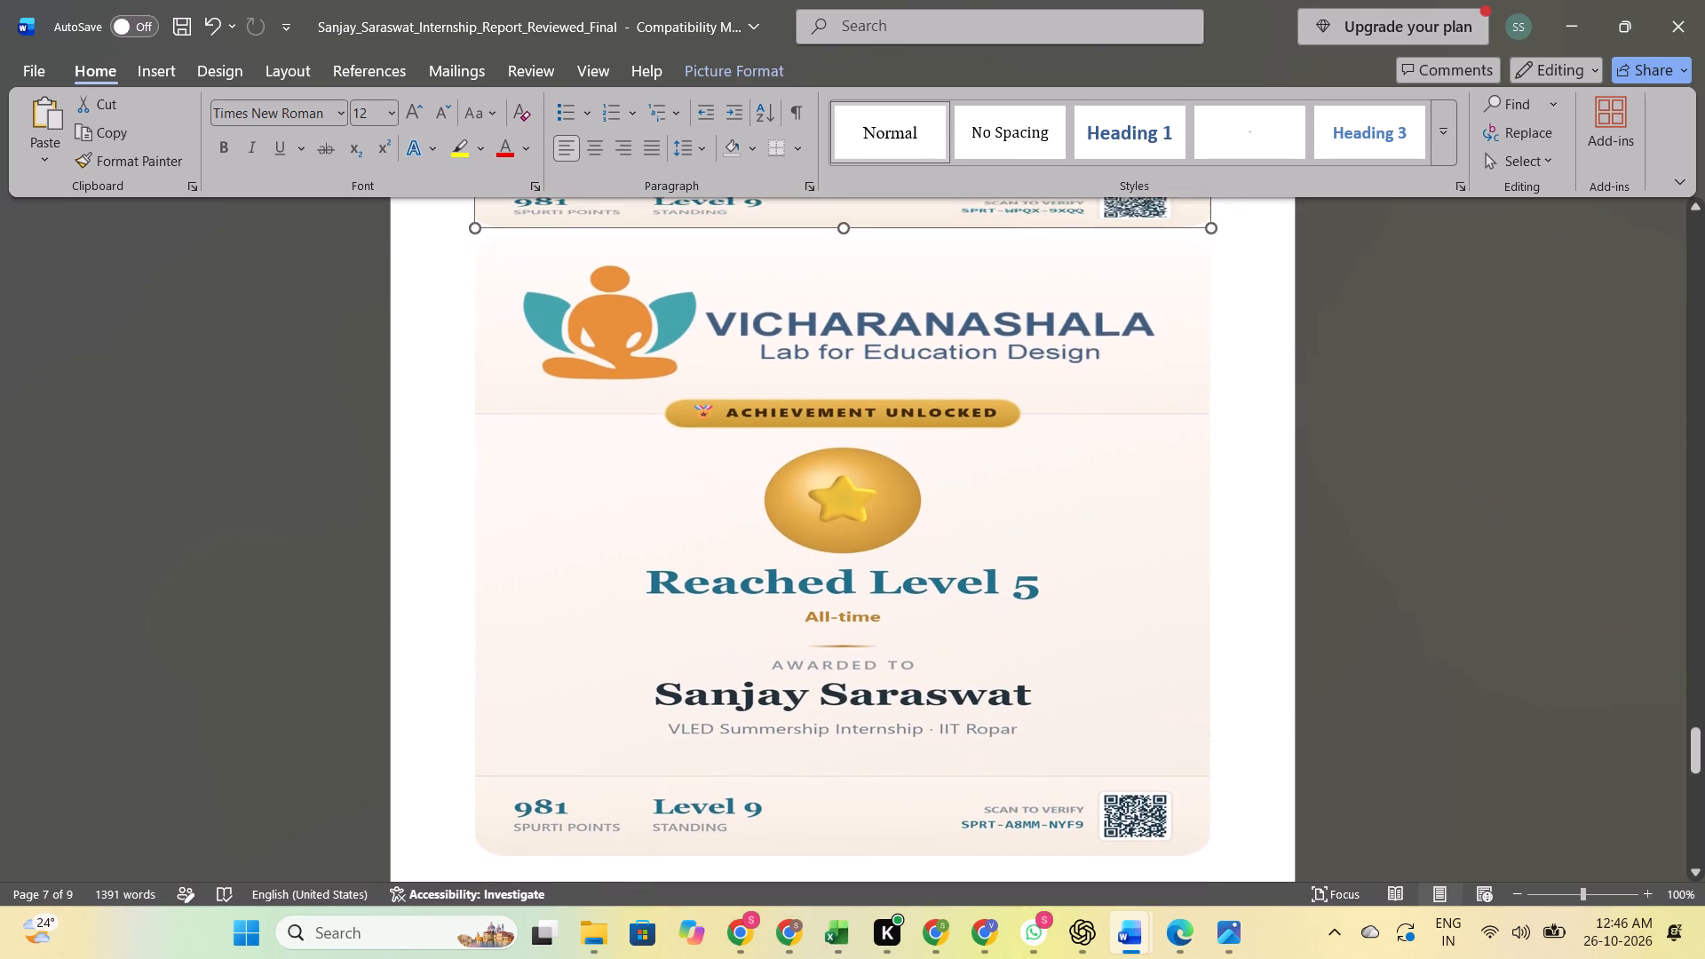
drag(848, 229, 860, 287)
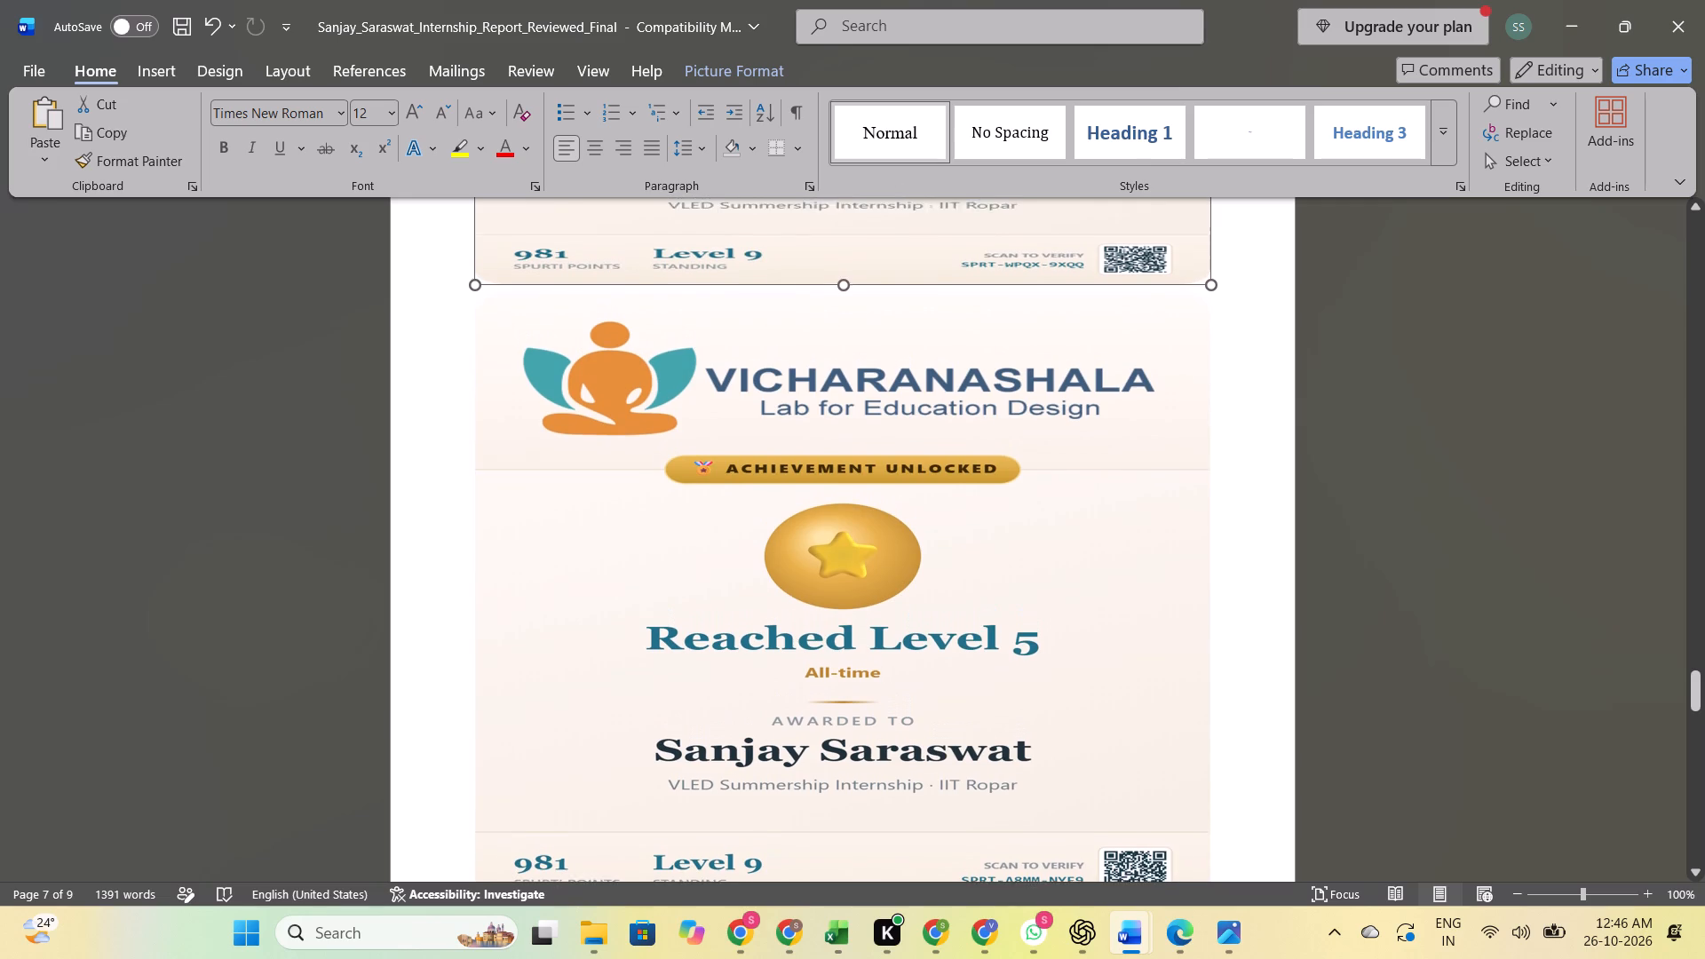
drag(860, 287, 851, 280)
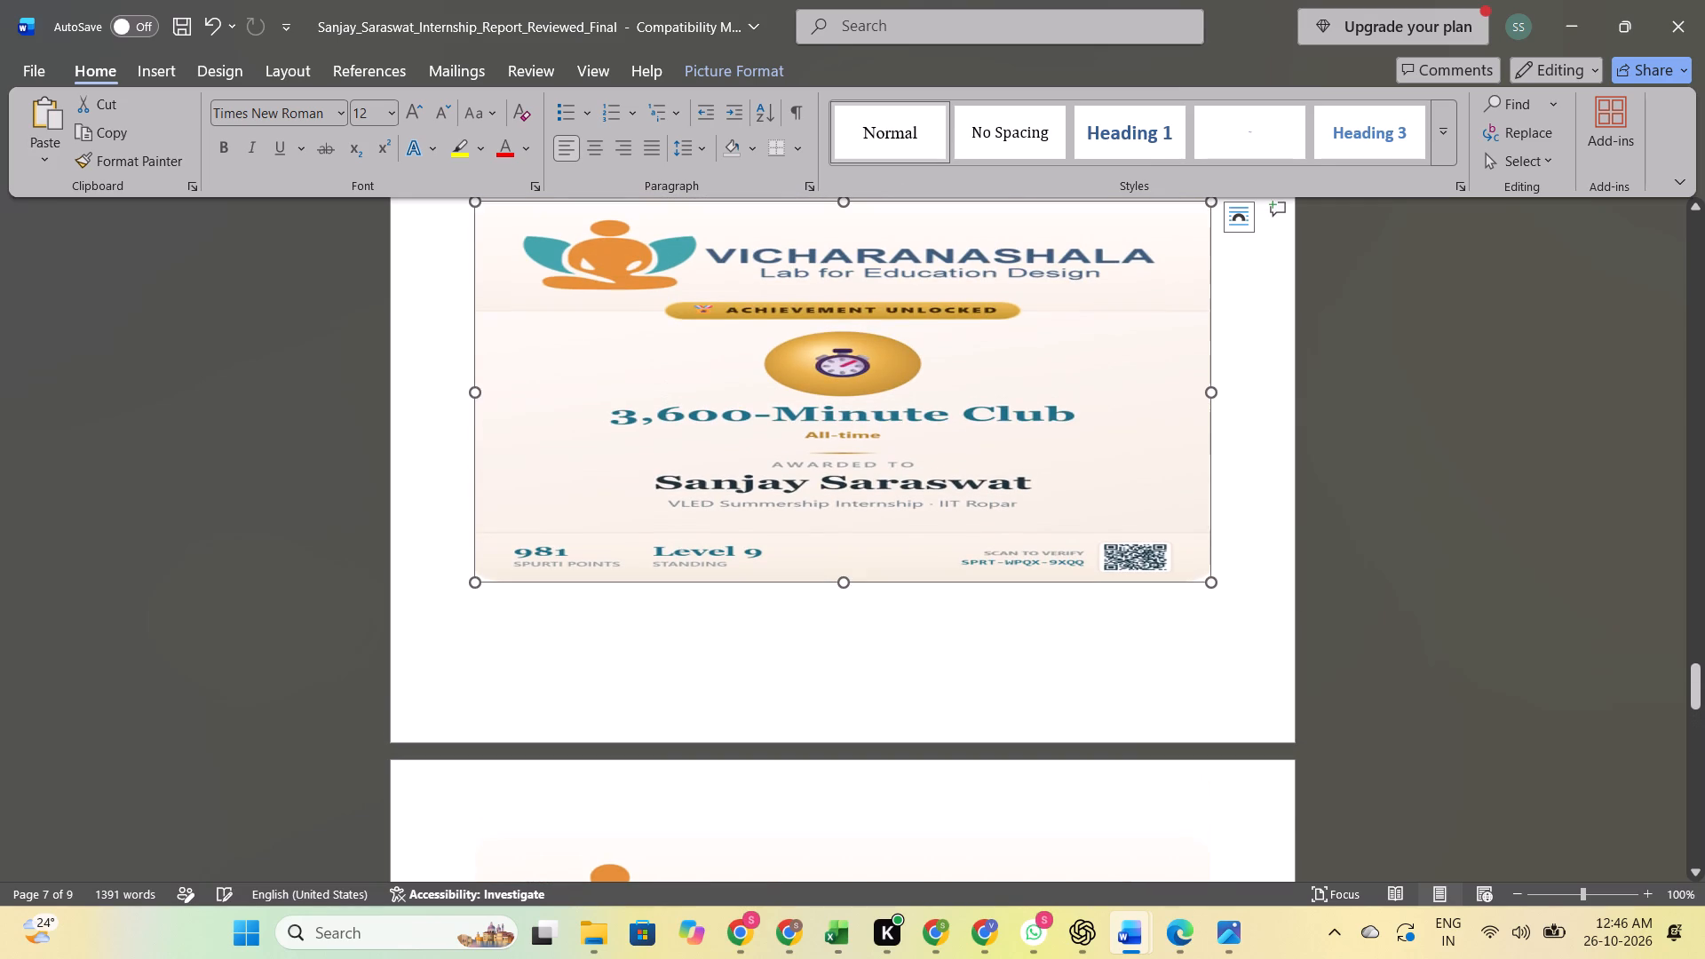
Trim the Reached Level 5 card's height slightly, to a little under 80 percent of its width.
scroll(851, 548, down, 3)
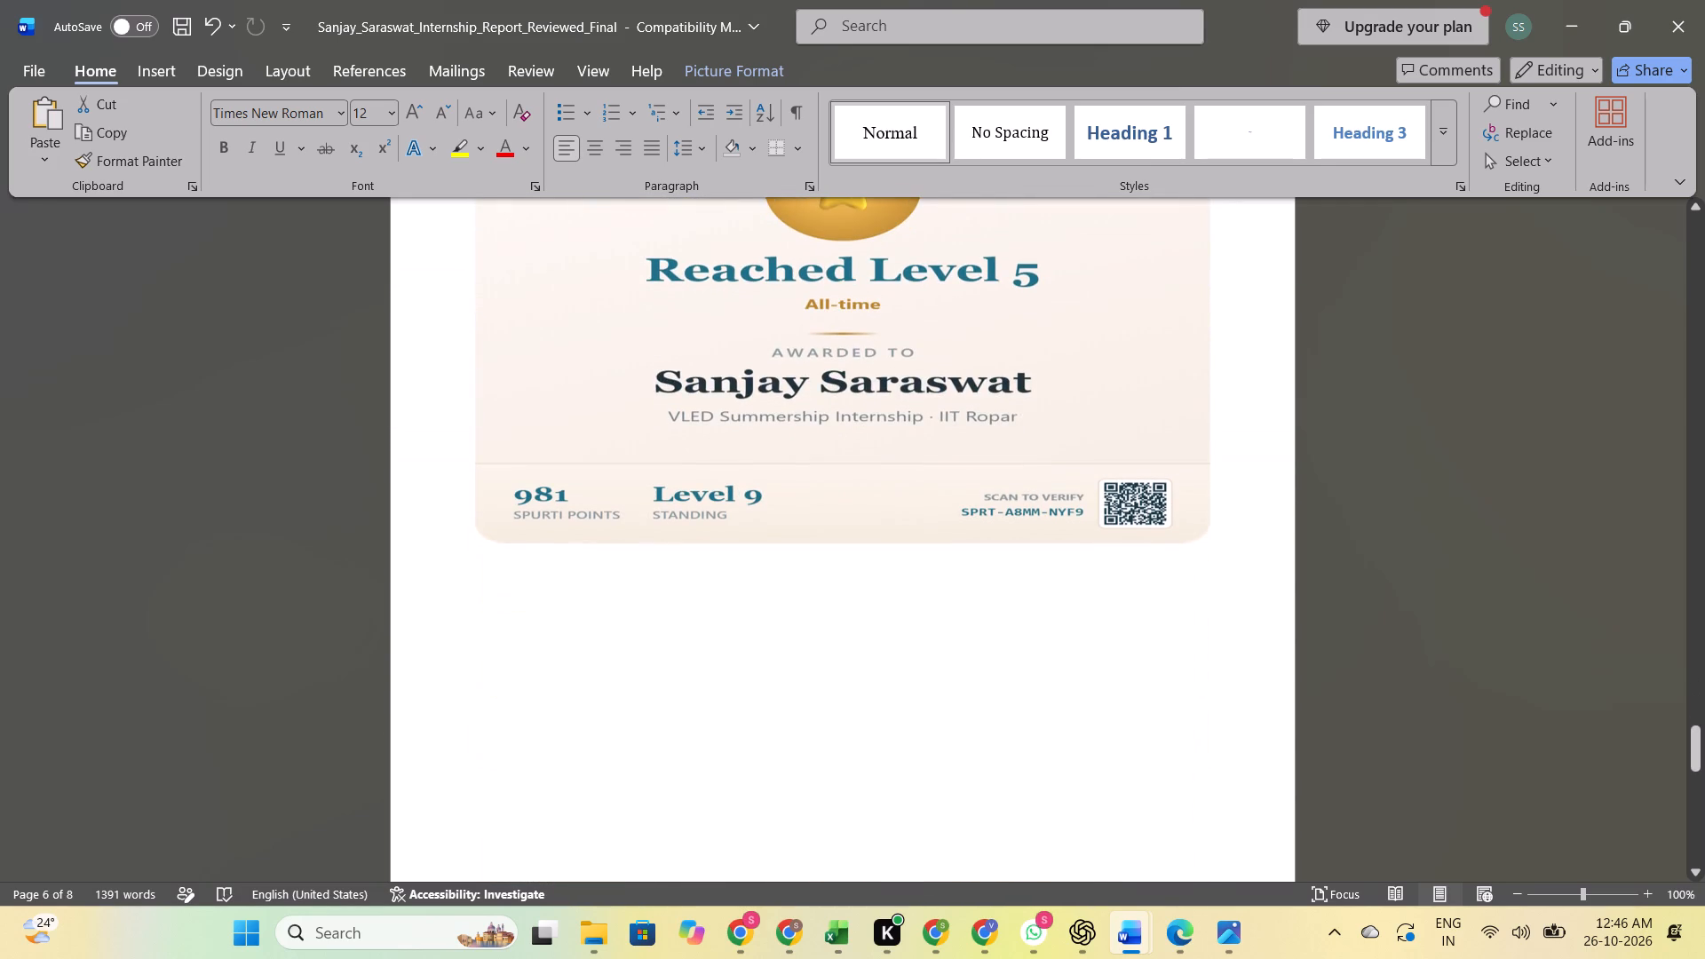
click(859, 525)
drag(845, 541, 845, 537)
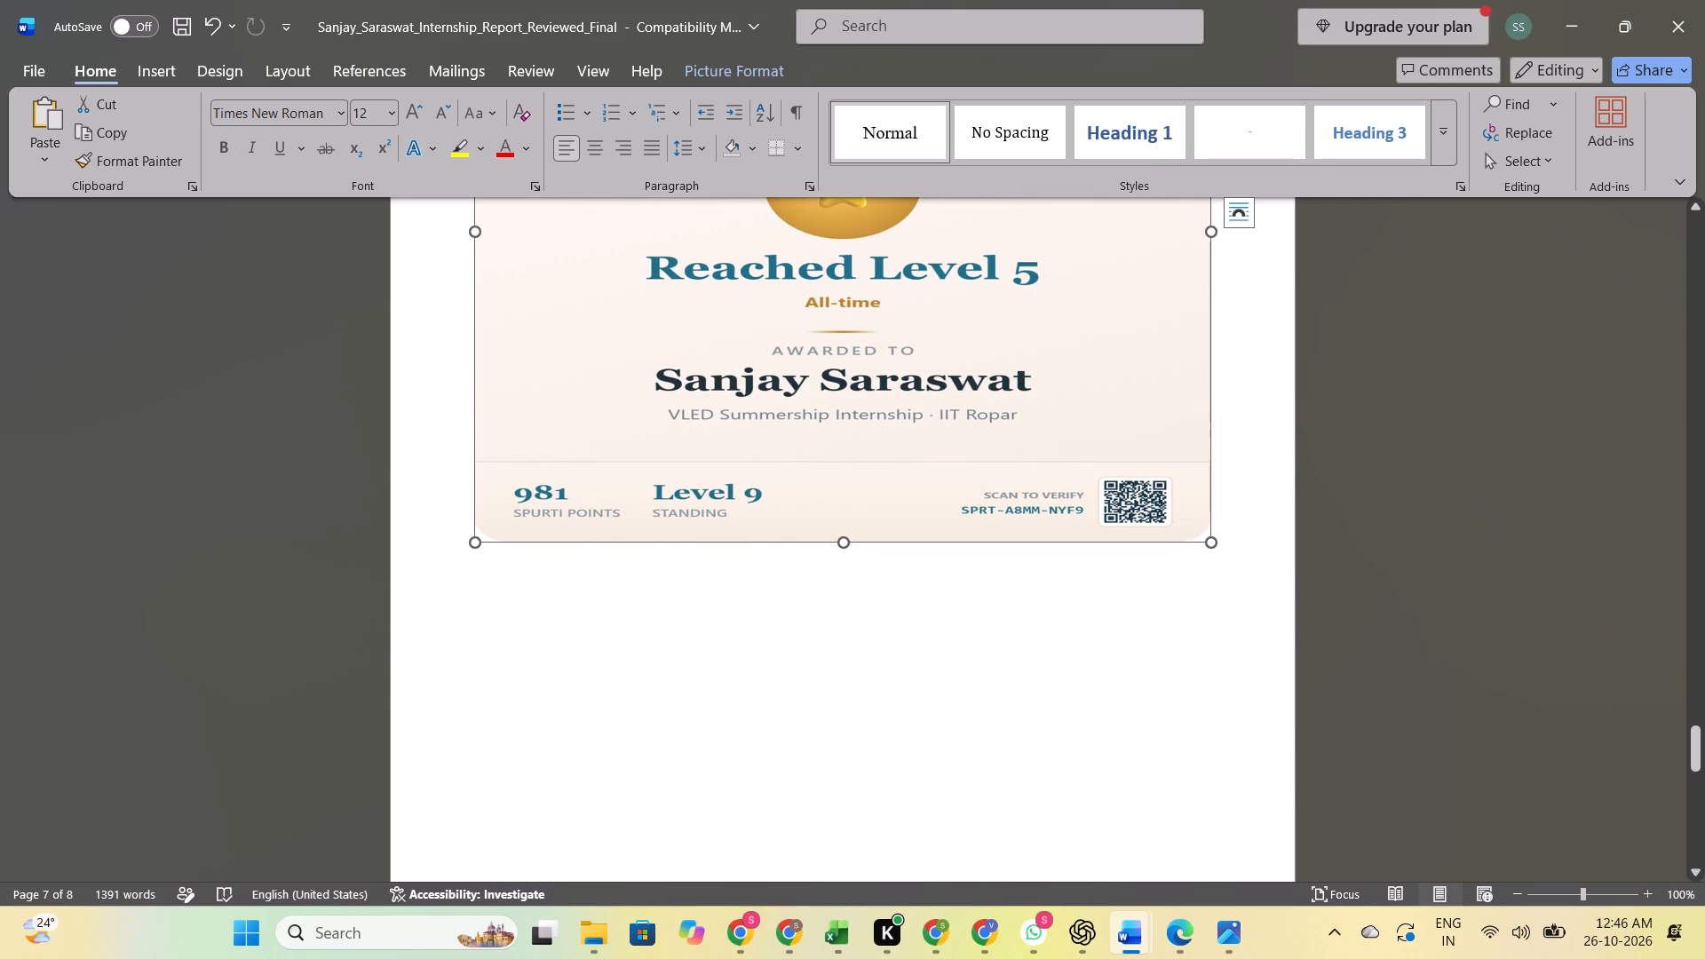
drag(845, 537, 844, 494)
Enlarge the 3,600-Minute Club card below the certificate, making it taller and stretching its right edge slightly past the certificate's edge.
scroll(844, 494, up, 2)
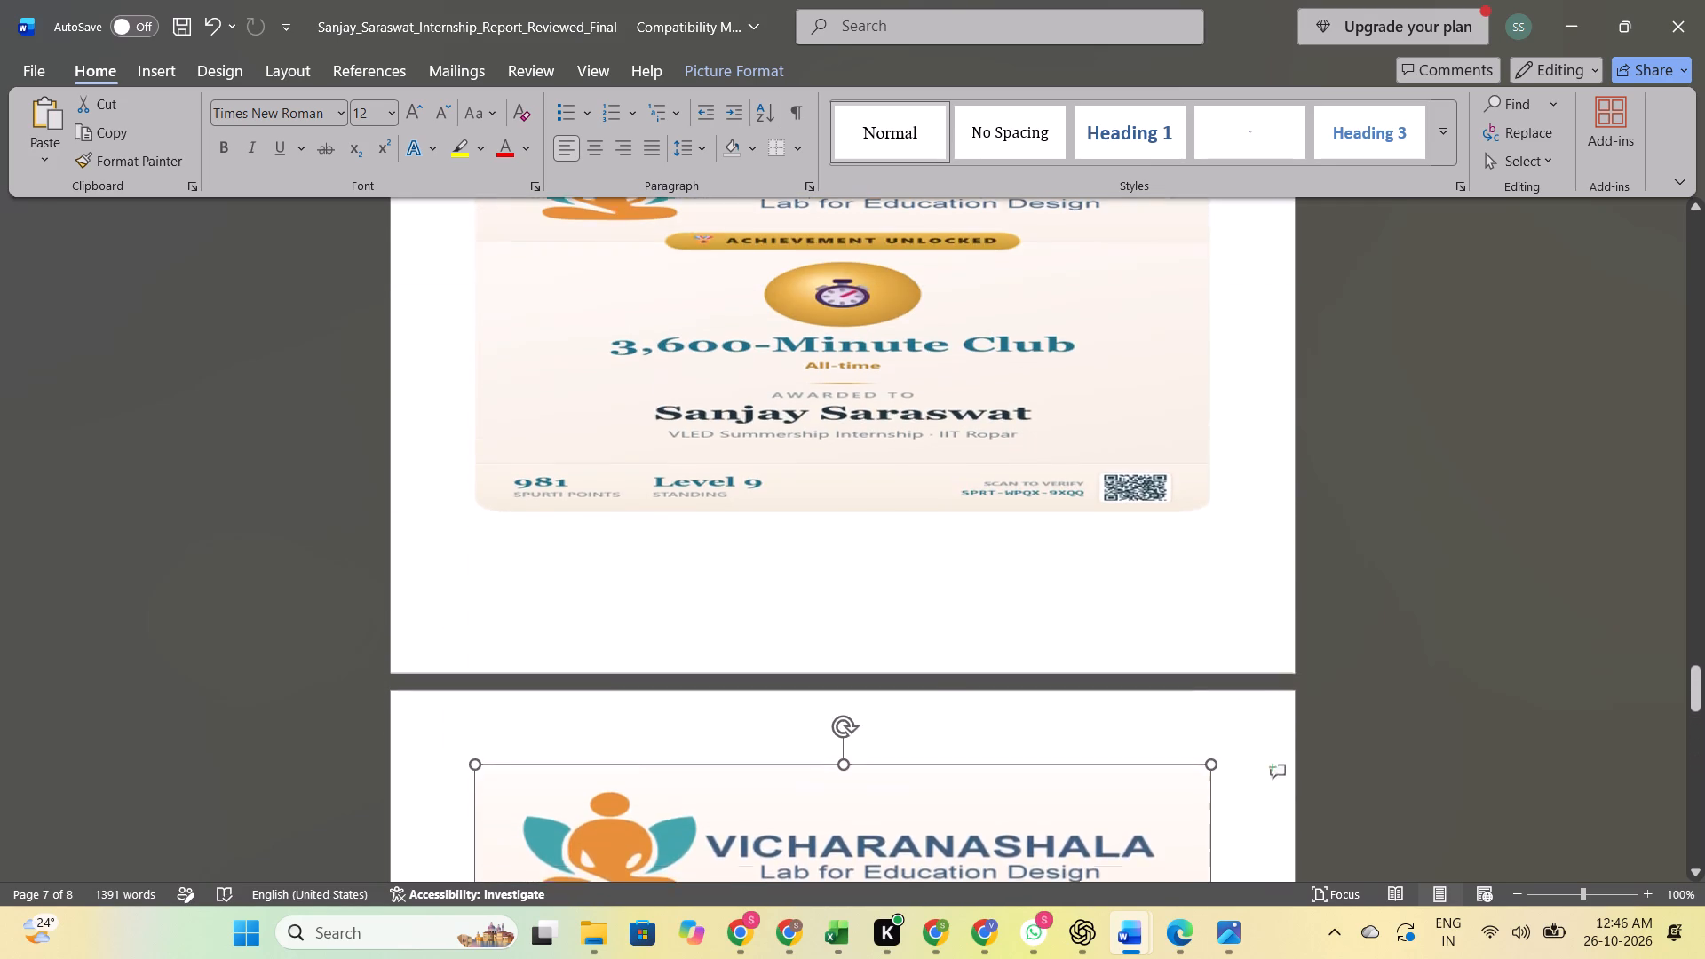
click(834, 500)
click(834, 500)
scroll(834, 500, up, 2)
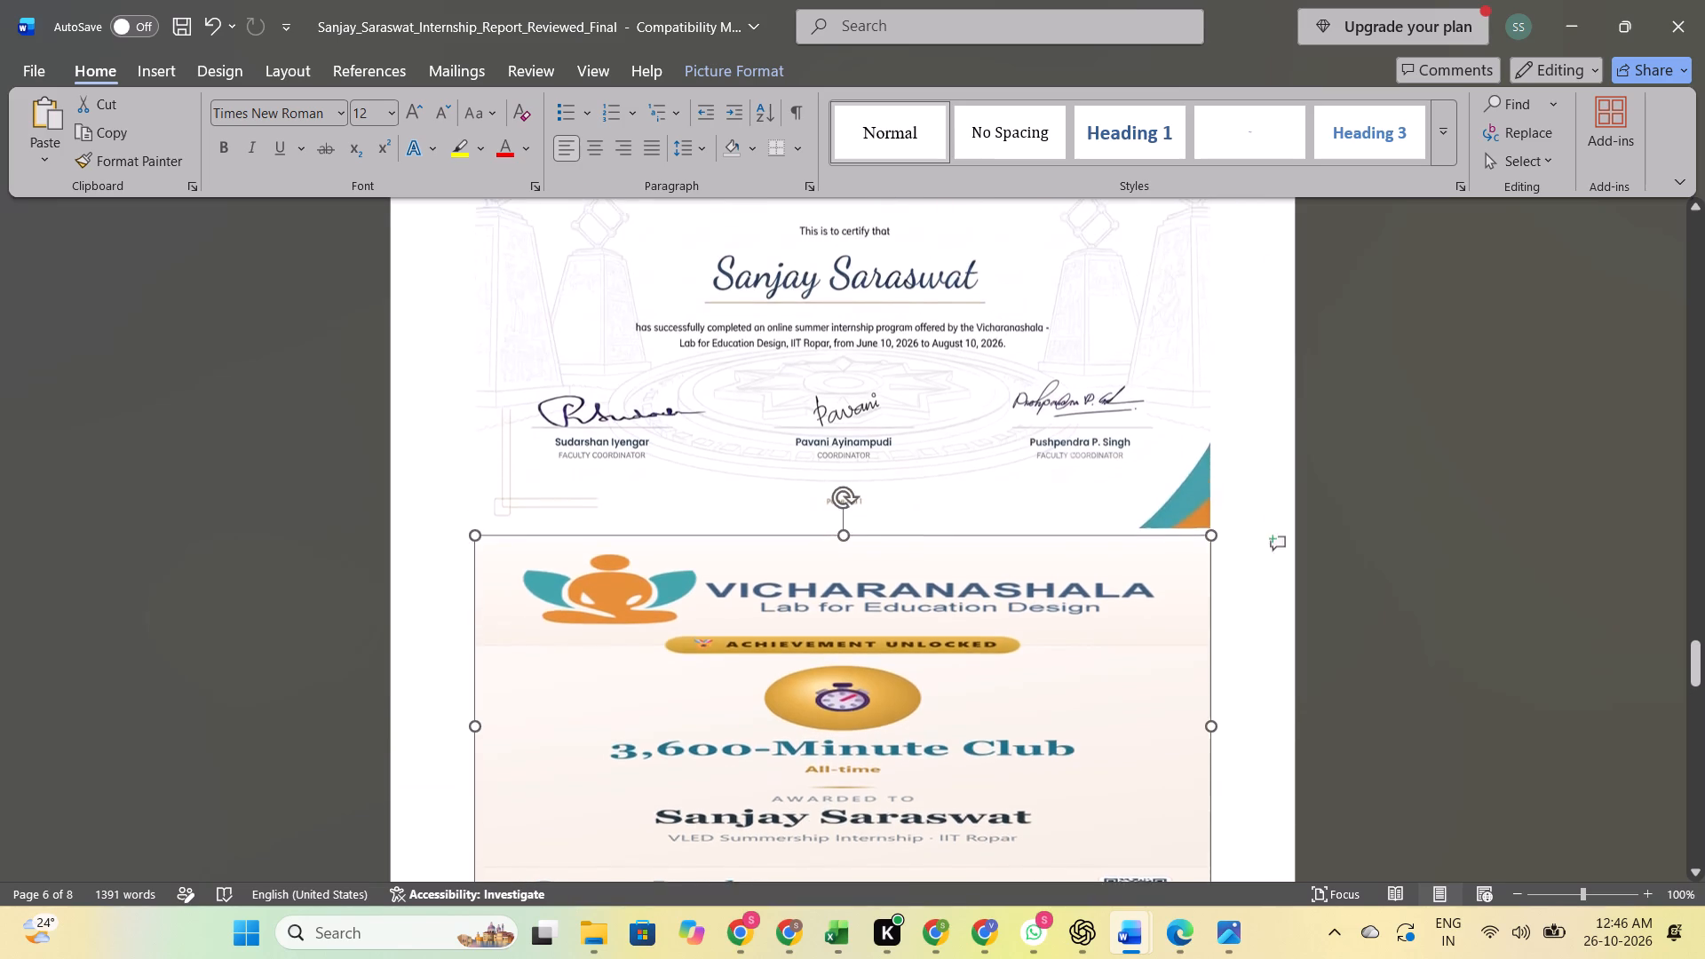
scroll(834, 500, down, 1)
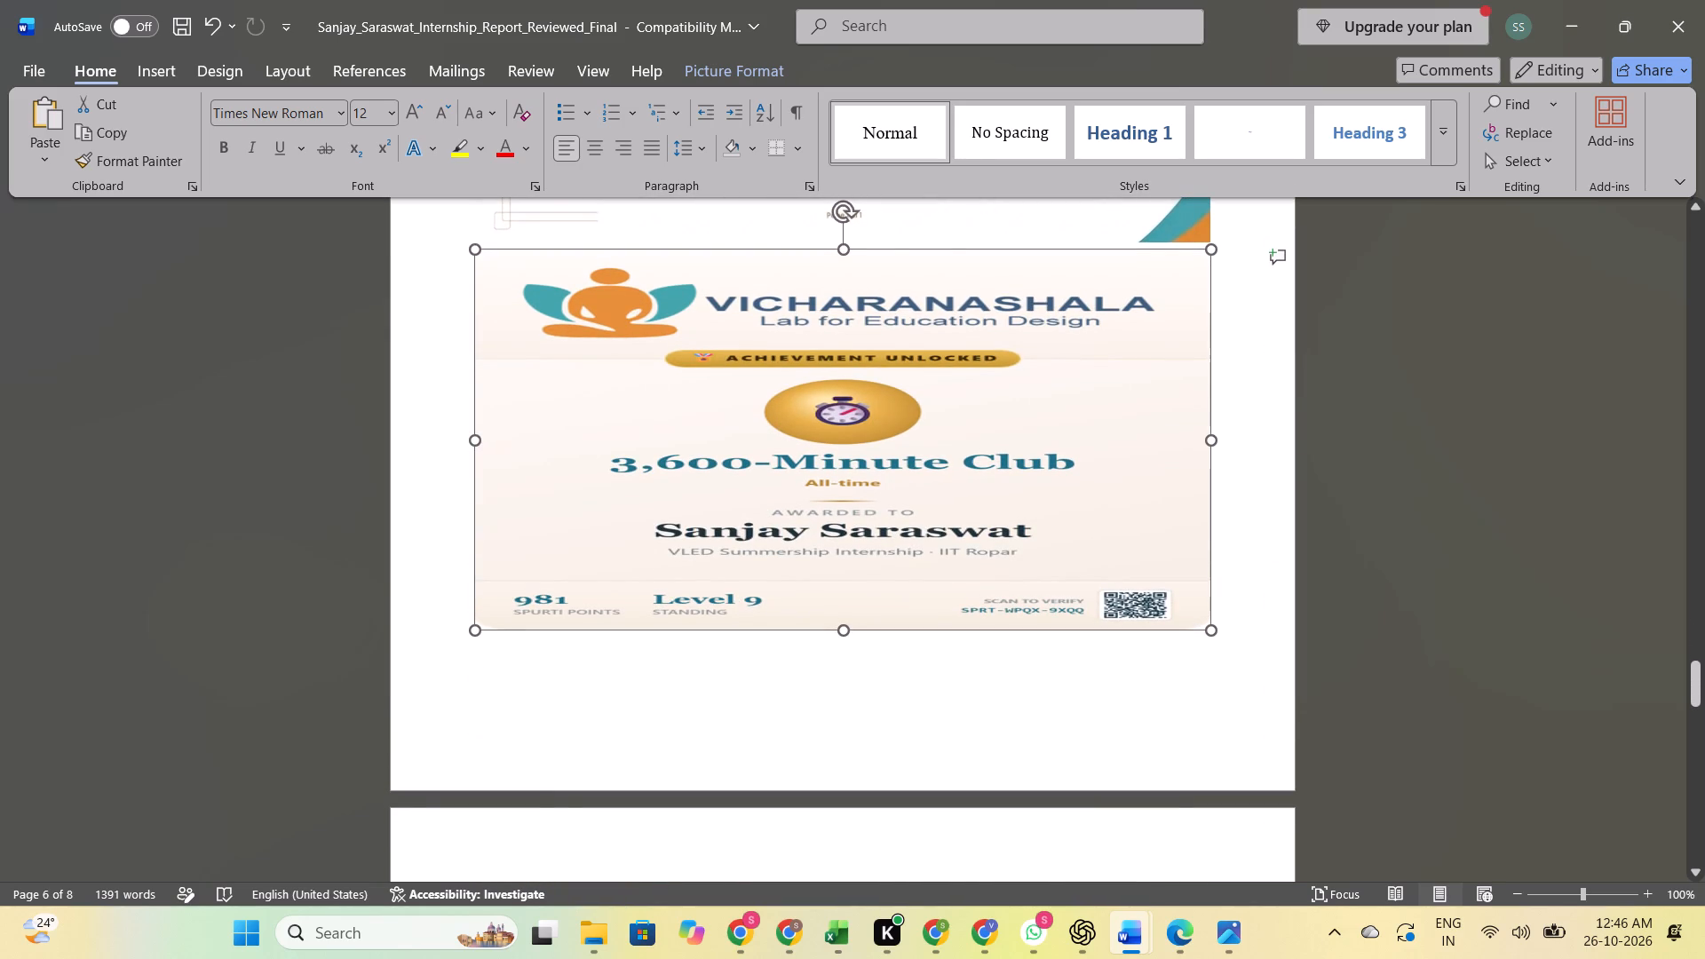
drag(844, 630, 846, 689)
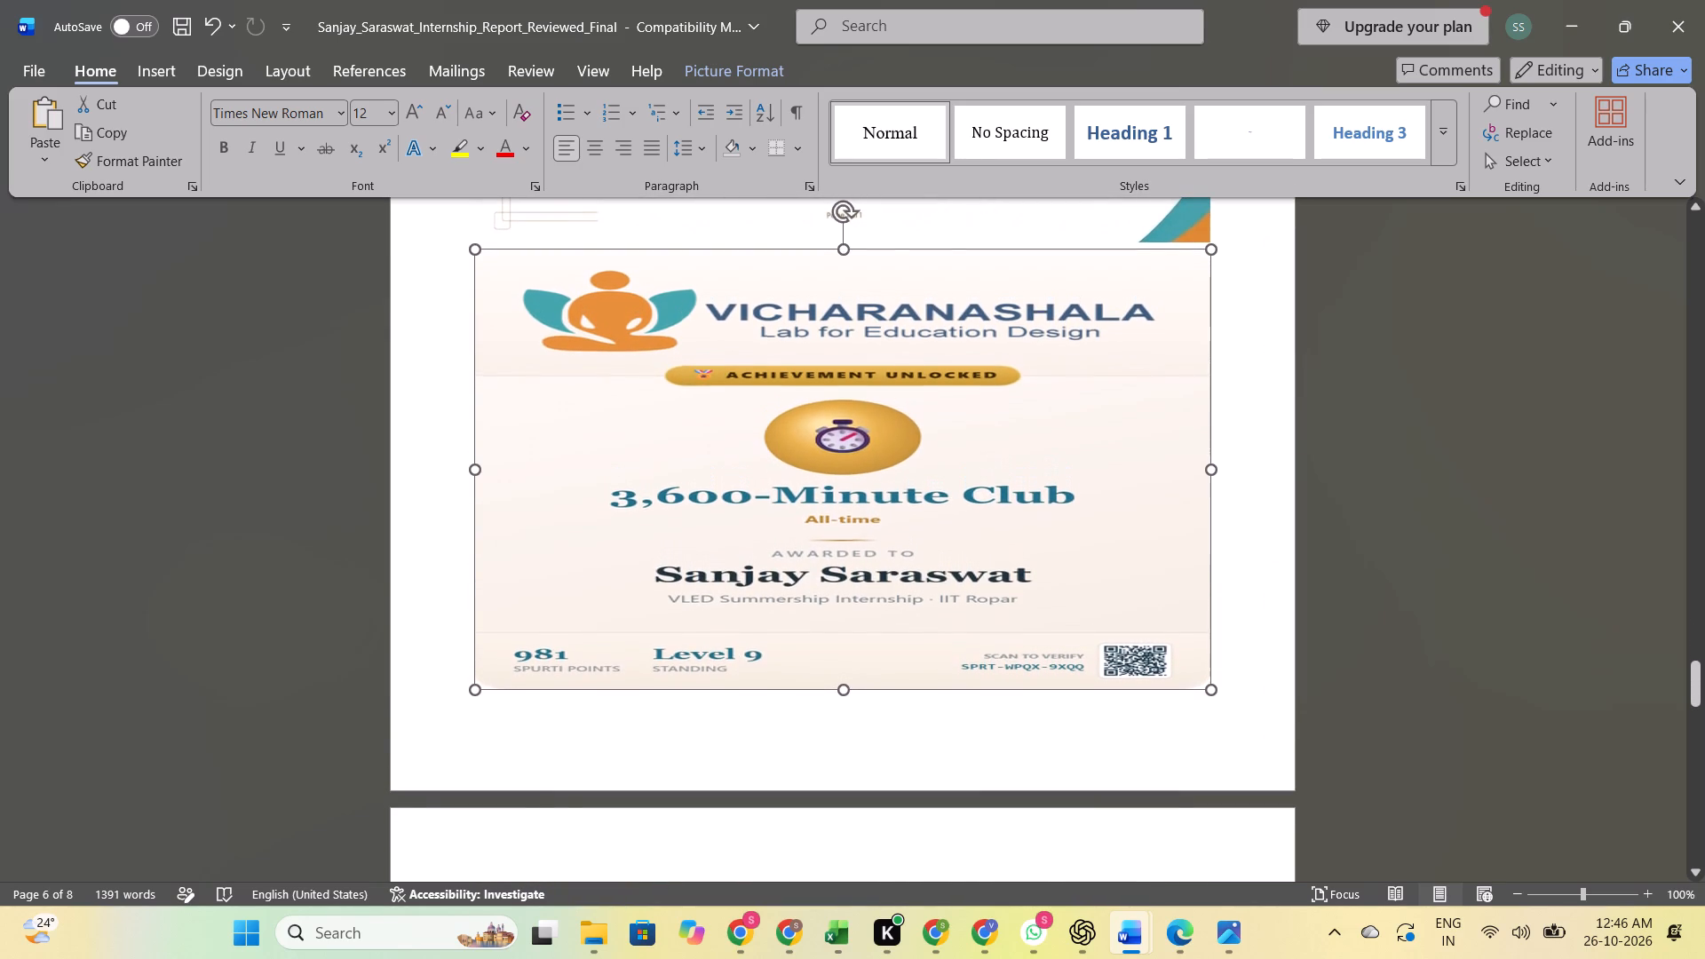
drag(846, 689, 847, 693)
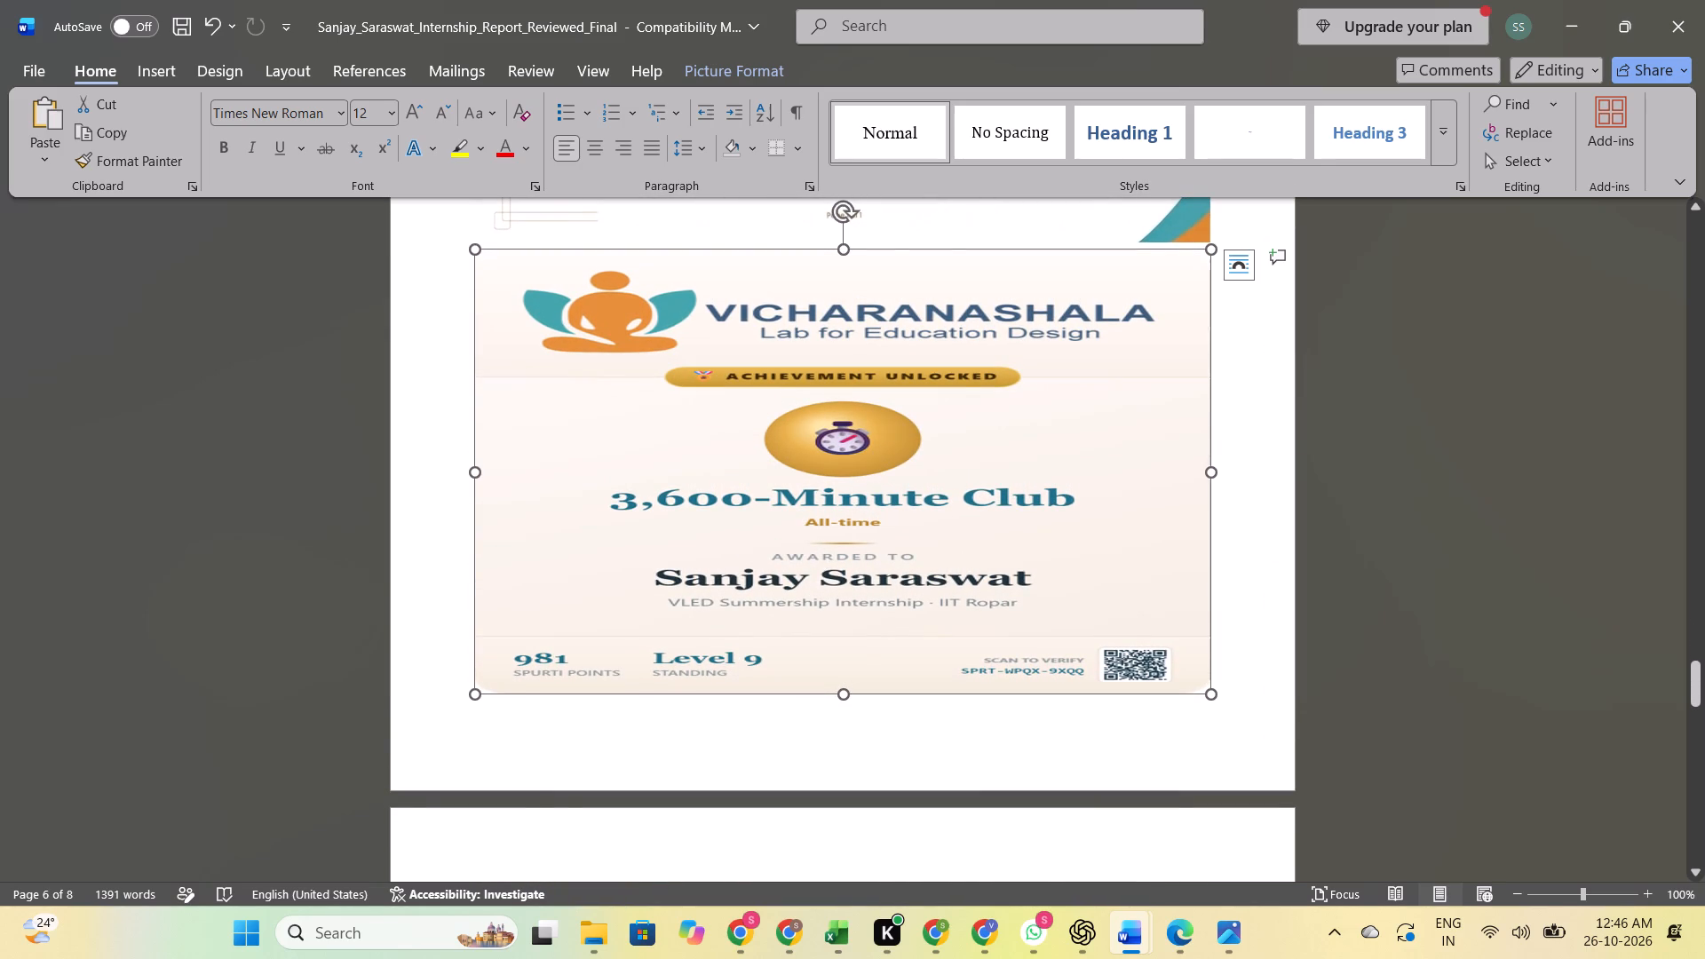
drag(1211, 467, 1241, 465)
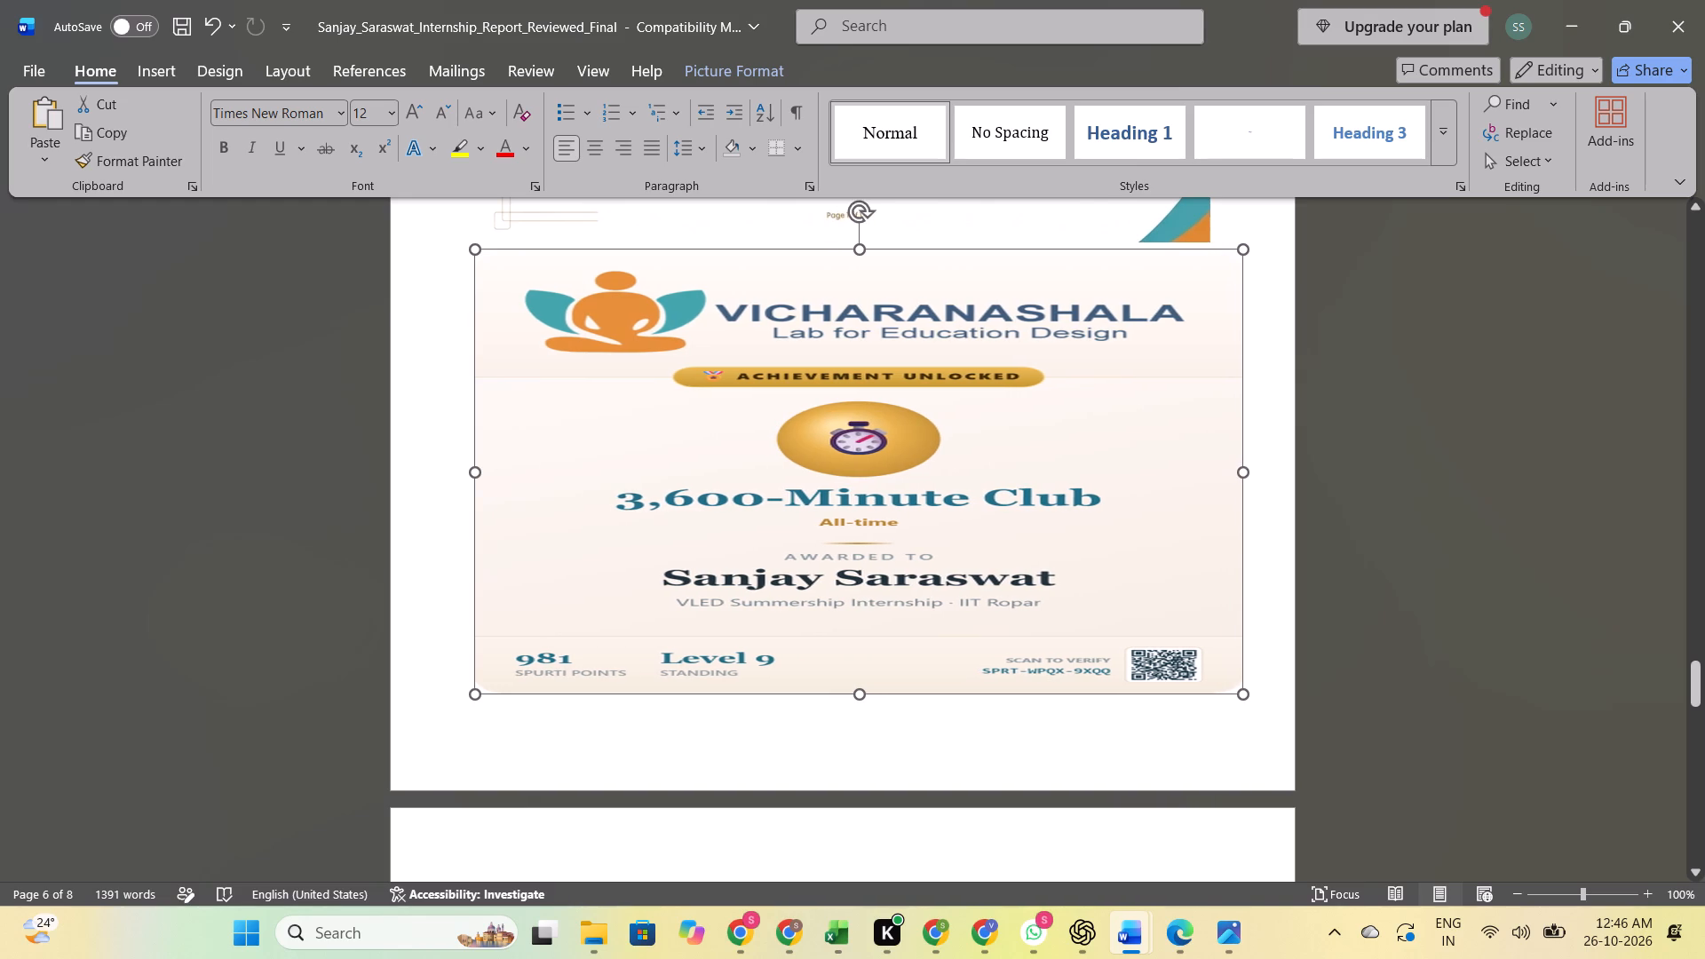
drag(1241, 465, 1237, 465)
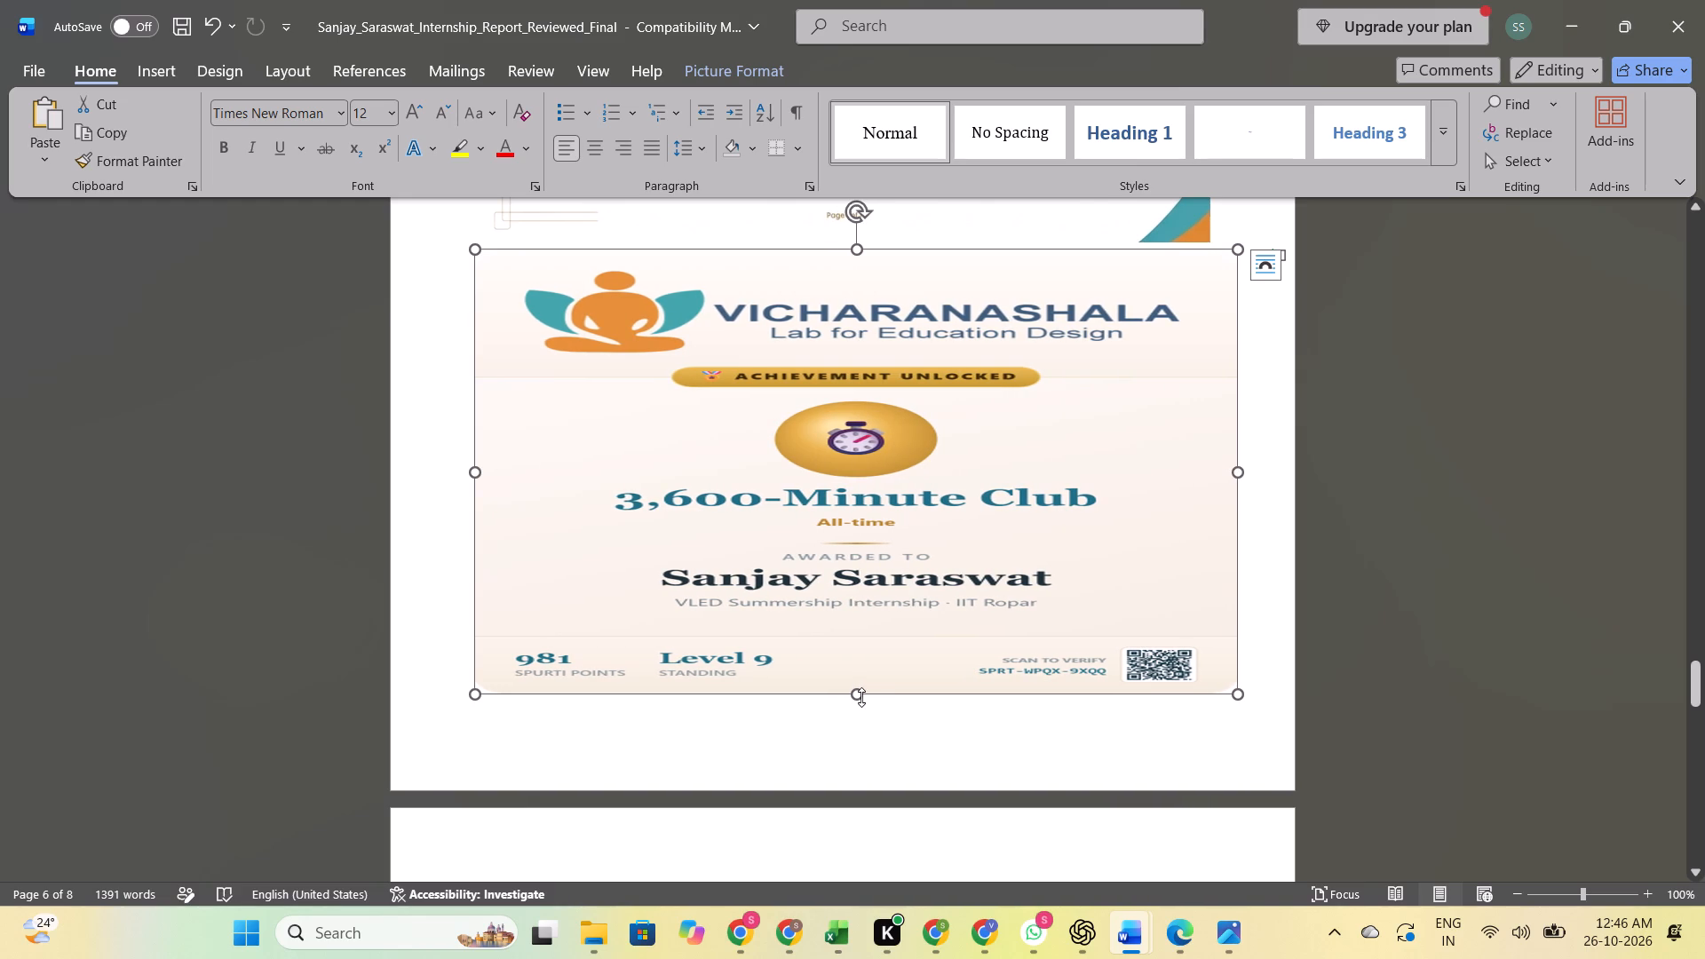
Make the 3,600-Minute Club card slightly taller, to about 60 percent of its width.
drag(861, 697, 860, 714)
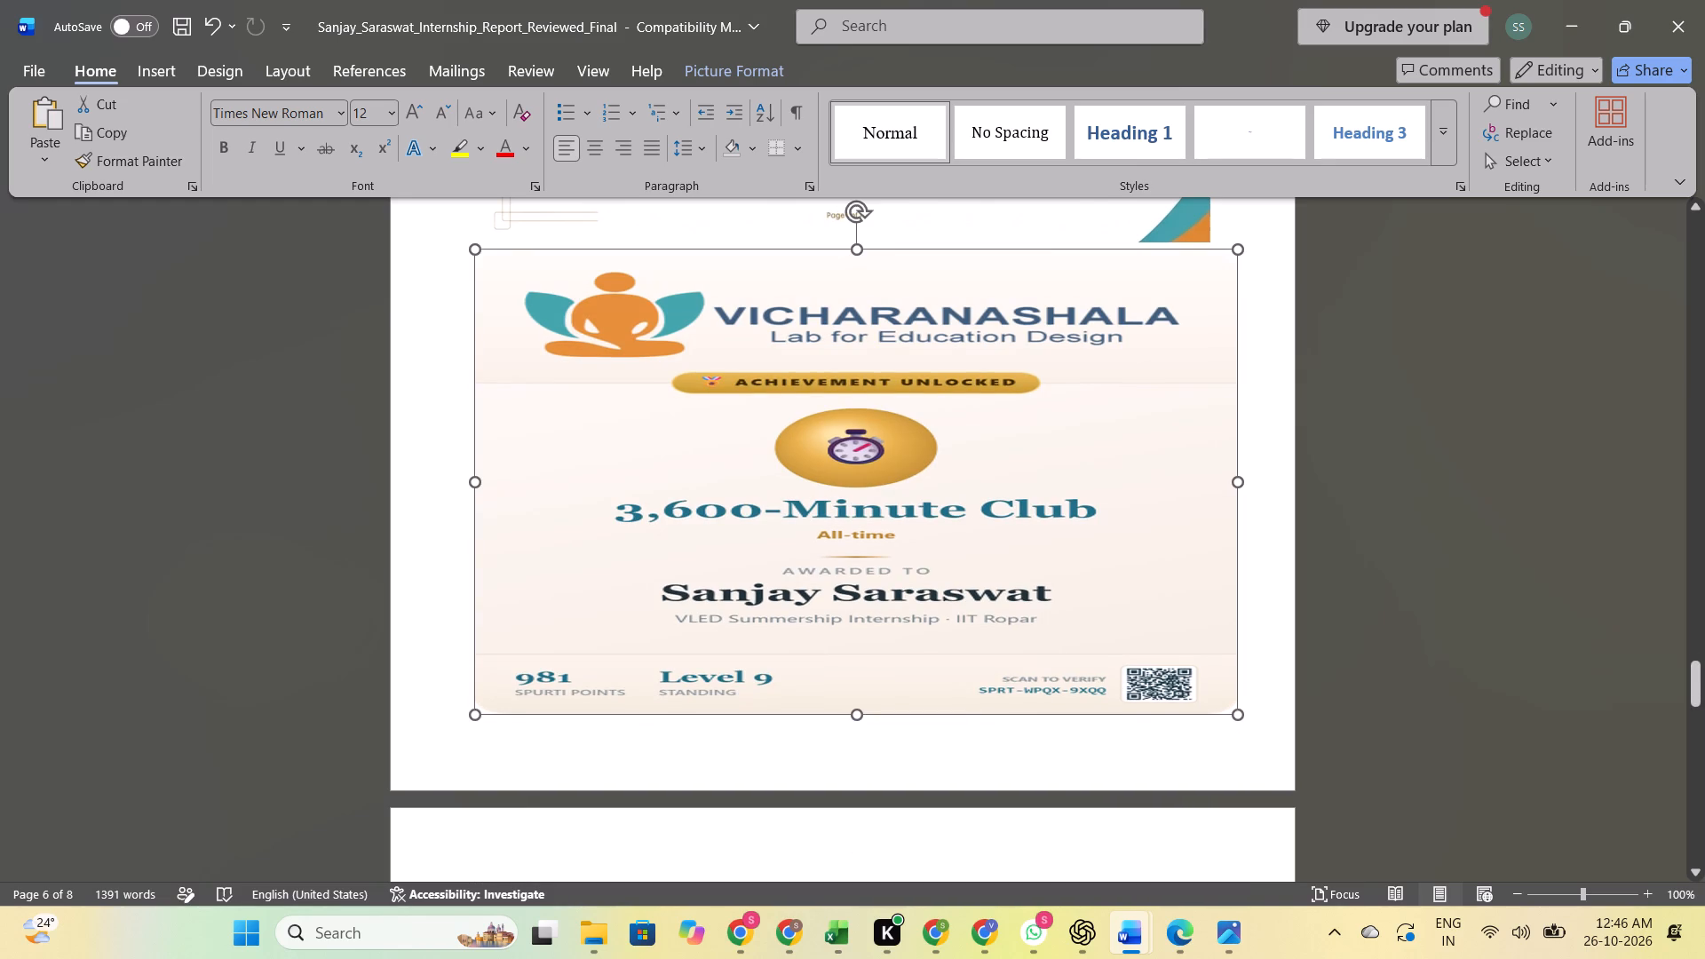
drag(860, 714, 860, 715)
click(995, 496)
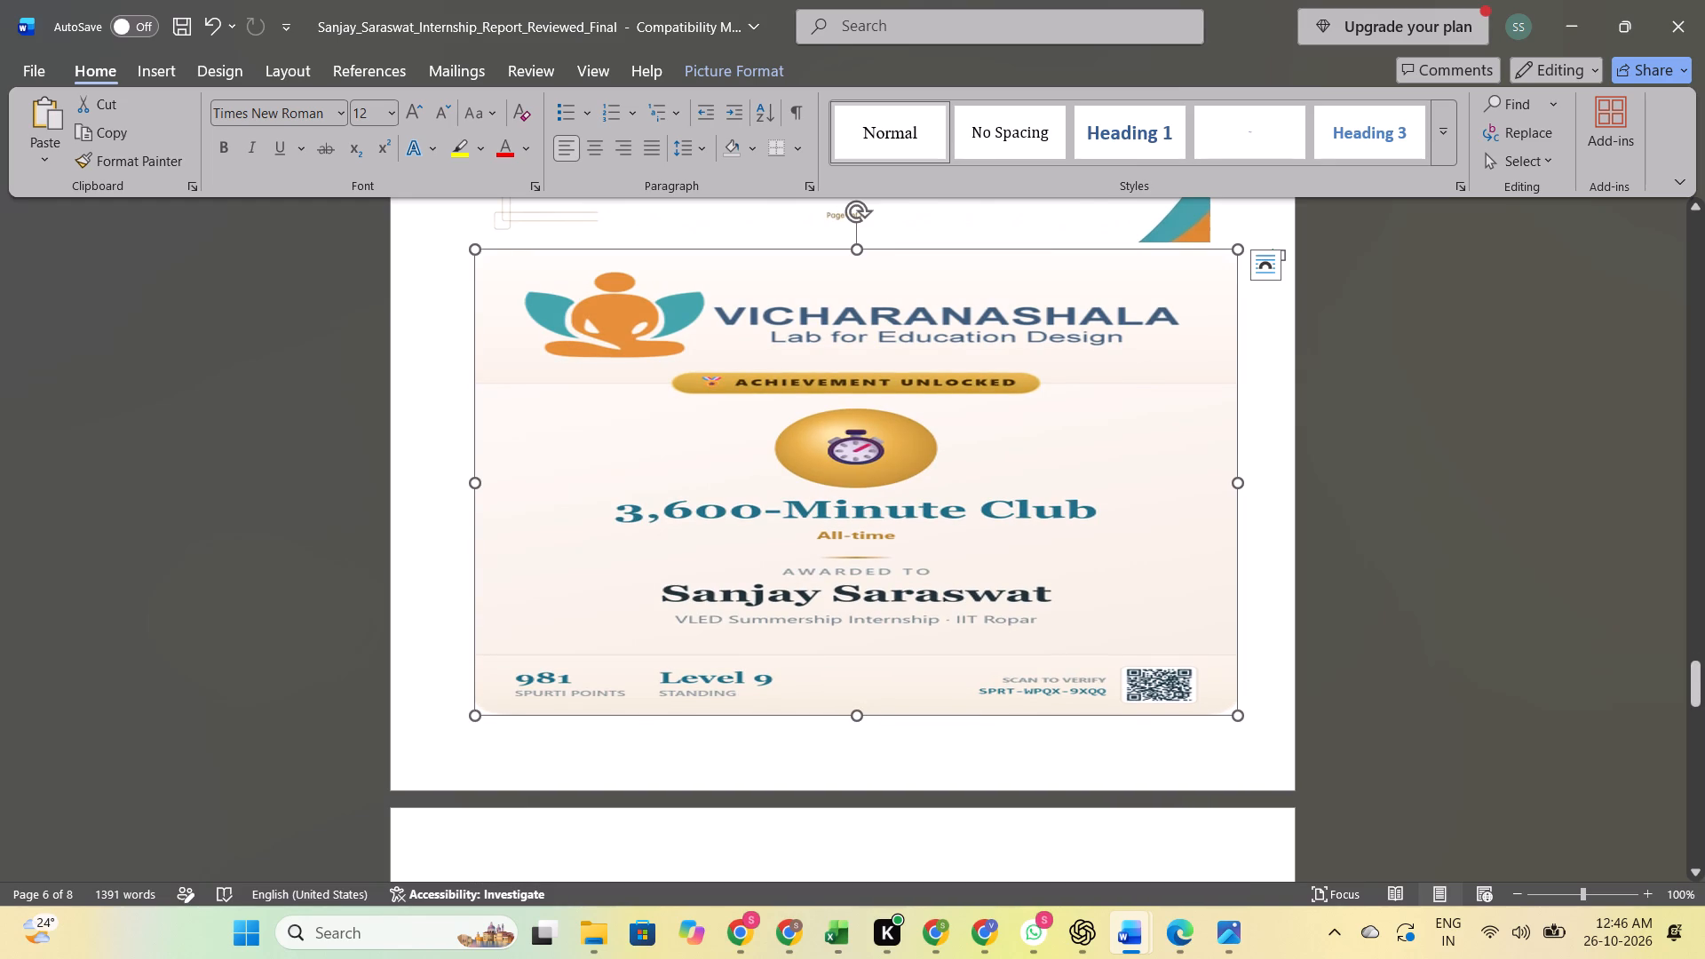
Reduce the height of the internship certificate above the card to about 68 percent of its width.
click(1080, 418)
scroll(1080, 418, up, 2)
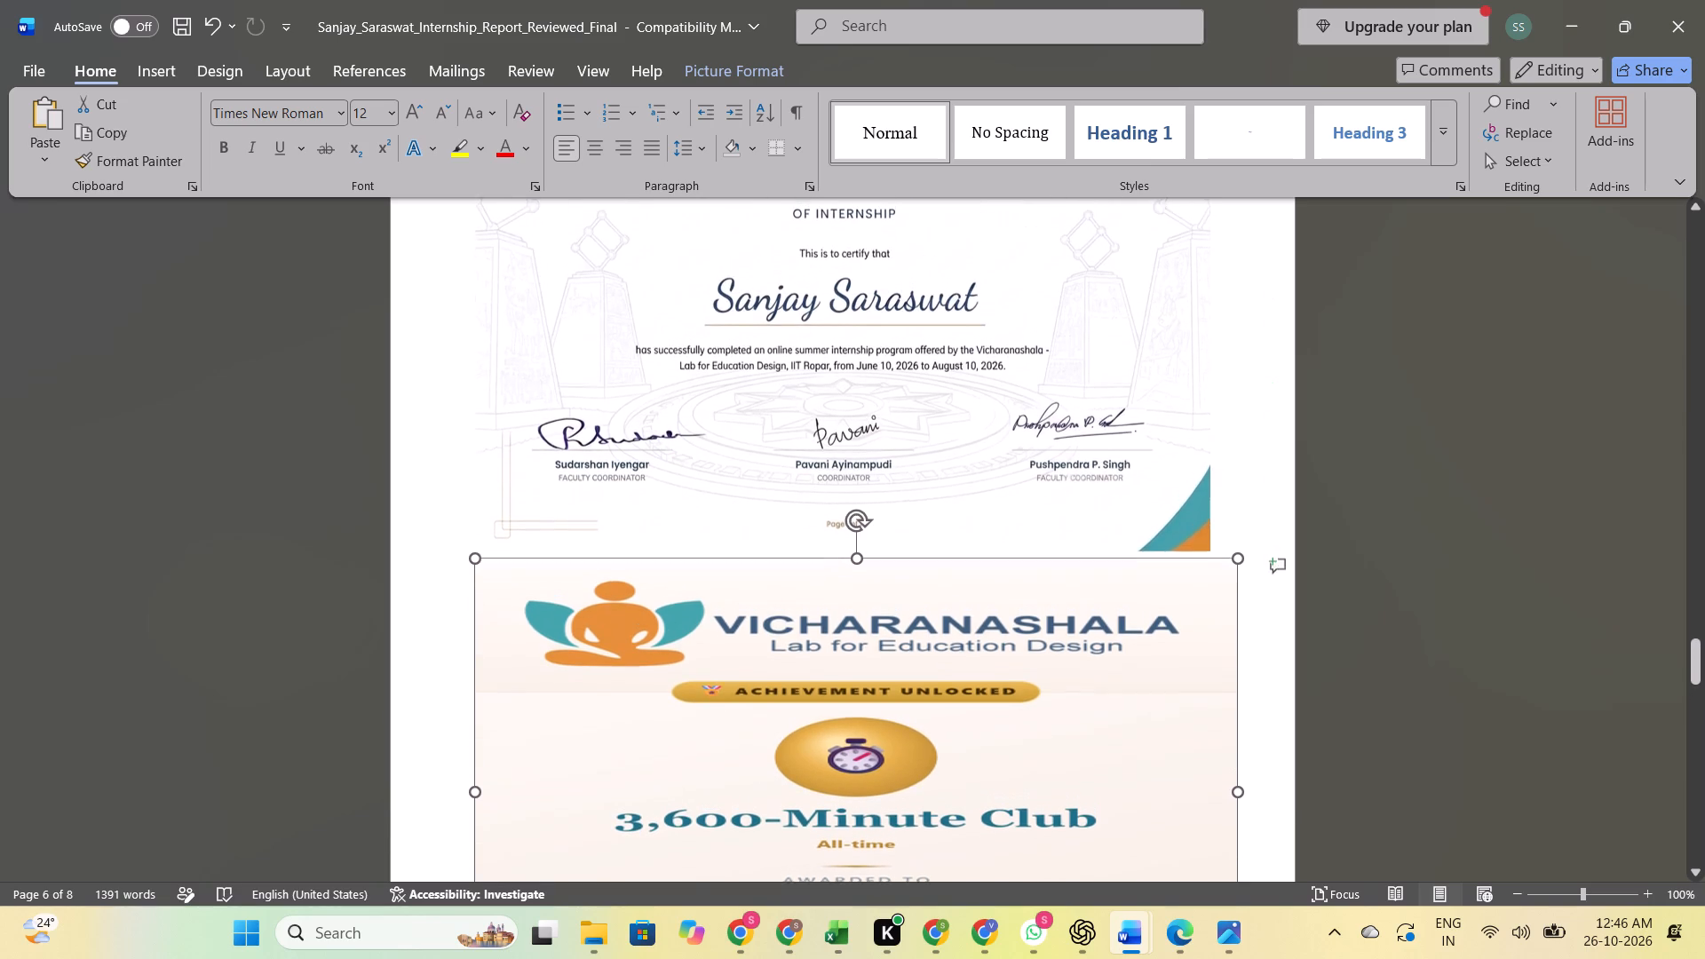
click(1080, 418)
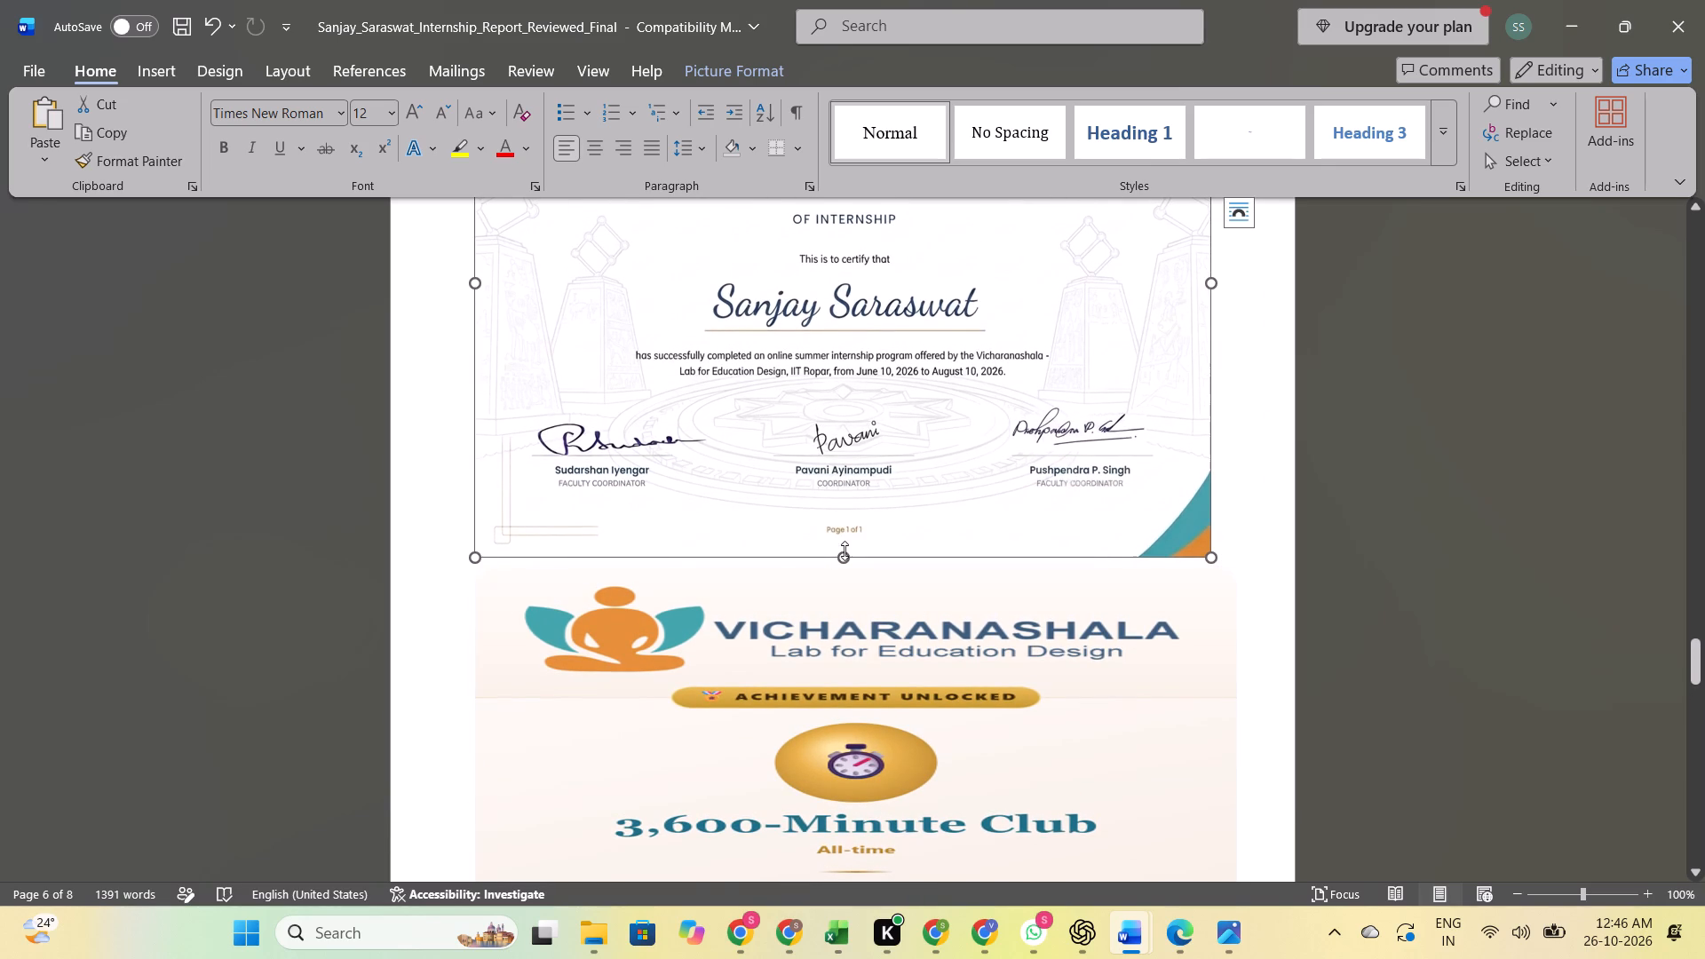
drag(844, 555, 844, 517)
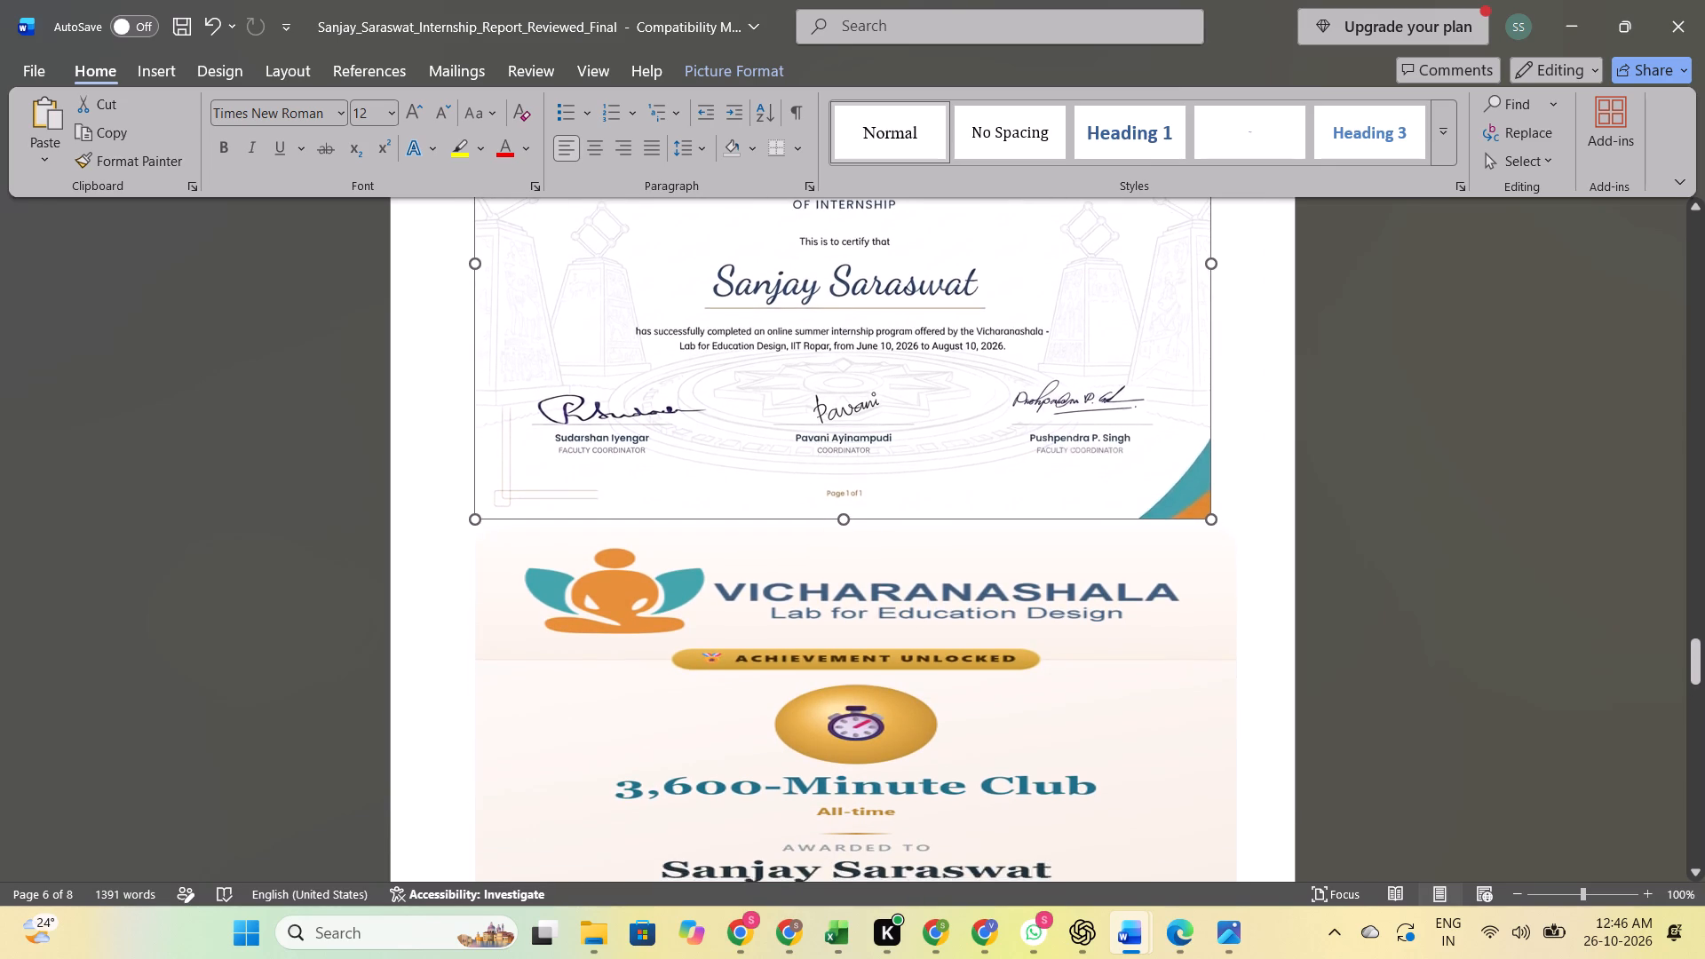
drag(844, 517, 844, 507)
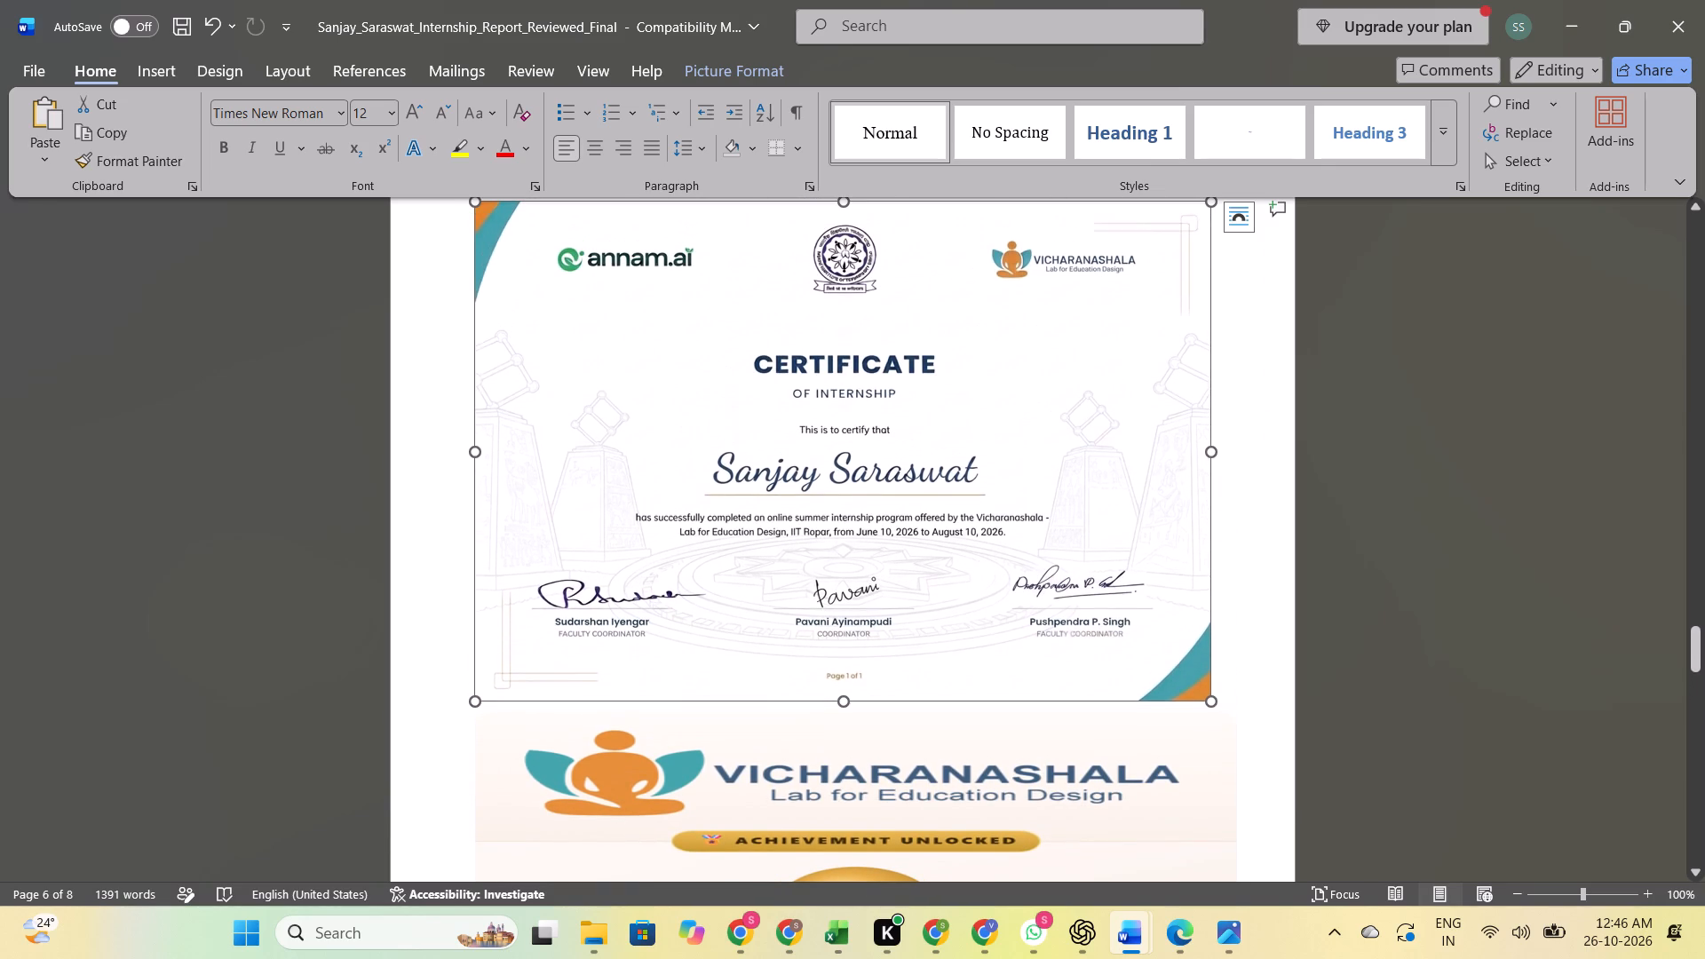
Make the 3,600-Minute Club card taller and narrow it to about 78 percent of the certificate's width.
scroll(852, 527, down, 3)
click(849, 683)
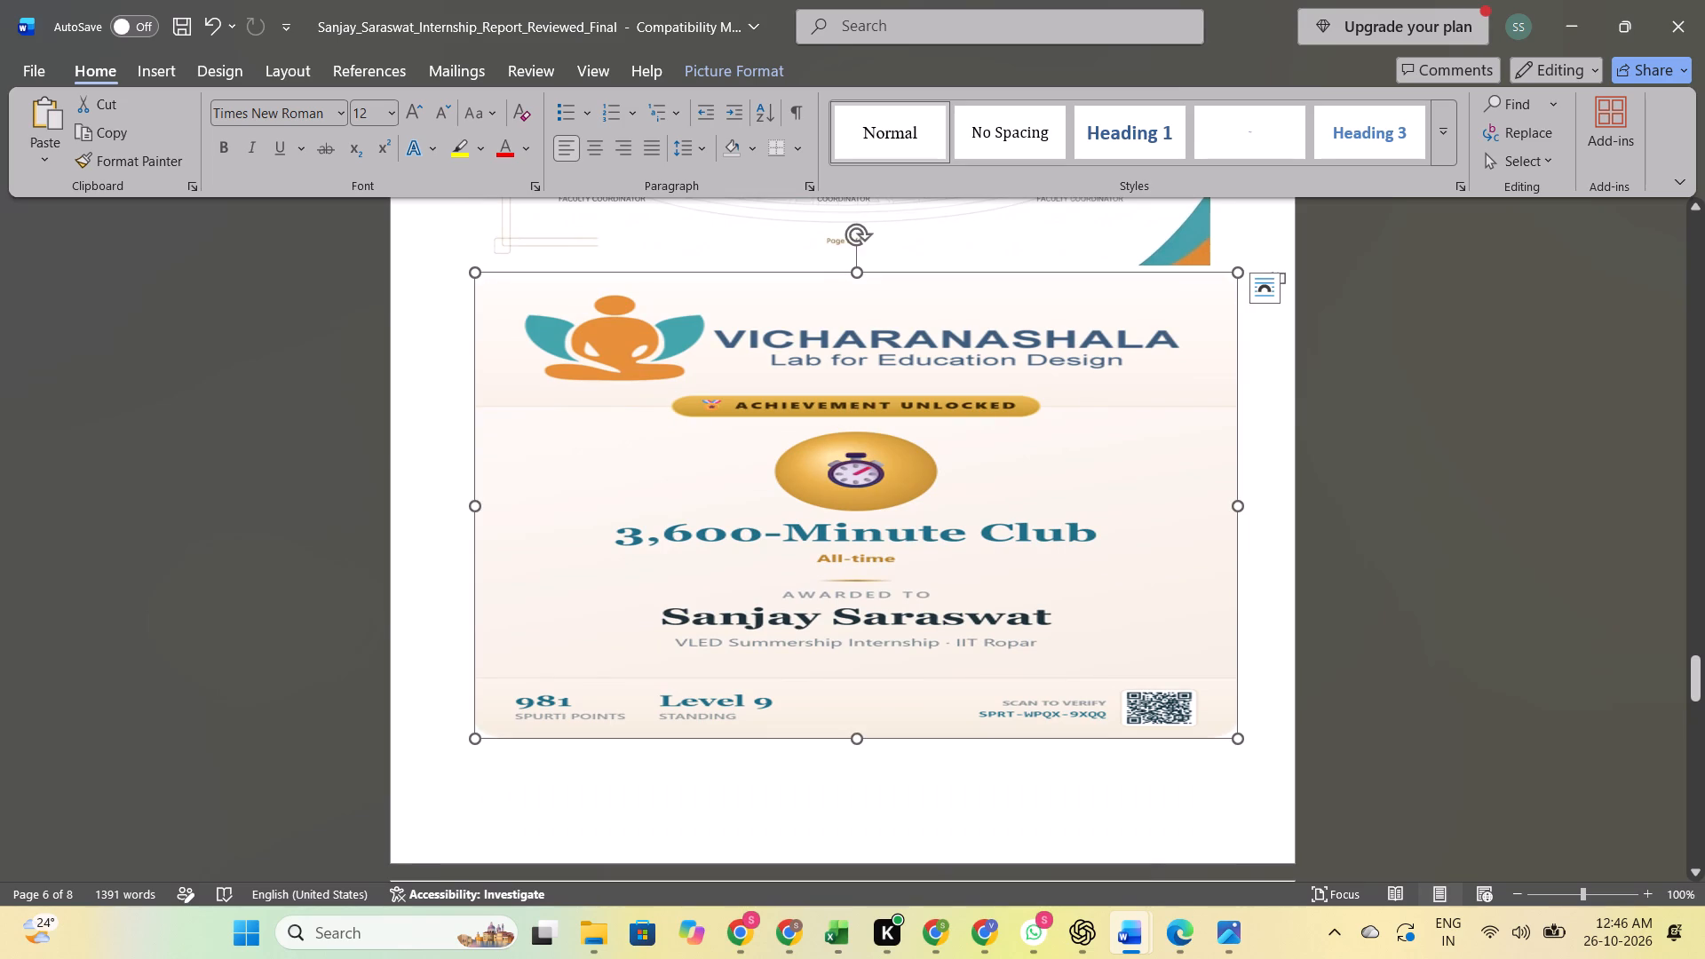
drag(860, 739, 856, 803)
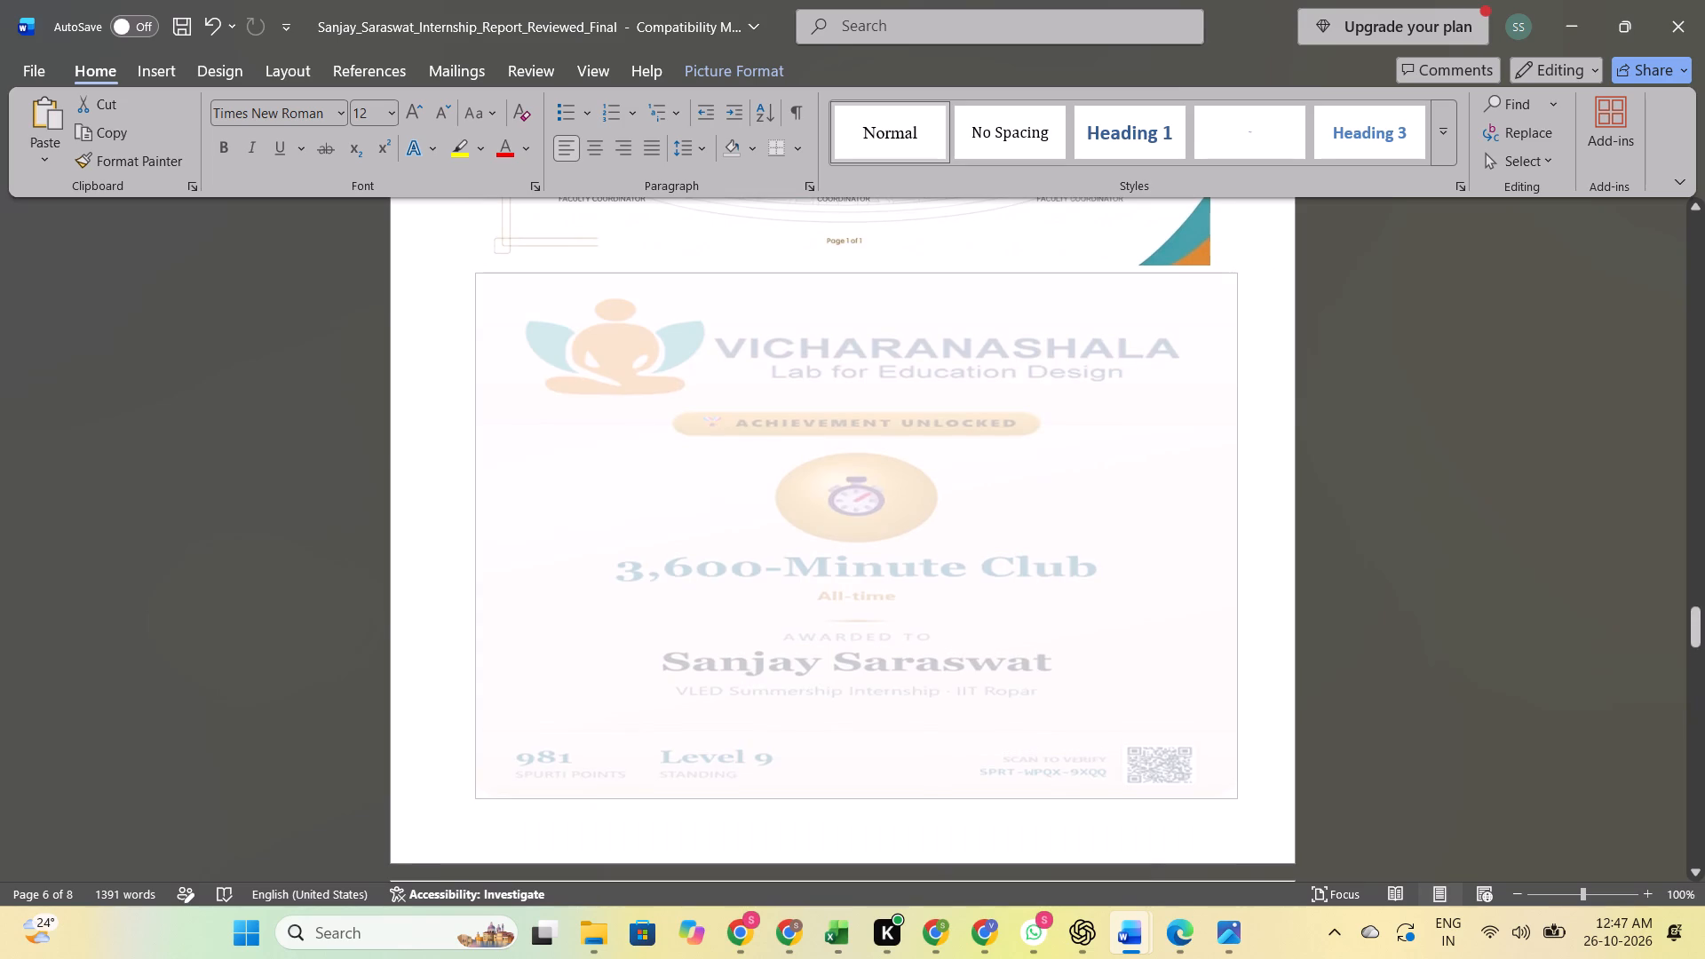
drag(856, 803, 855, 786)
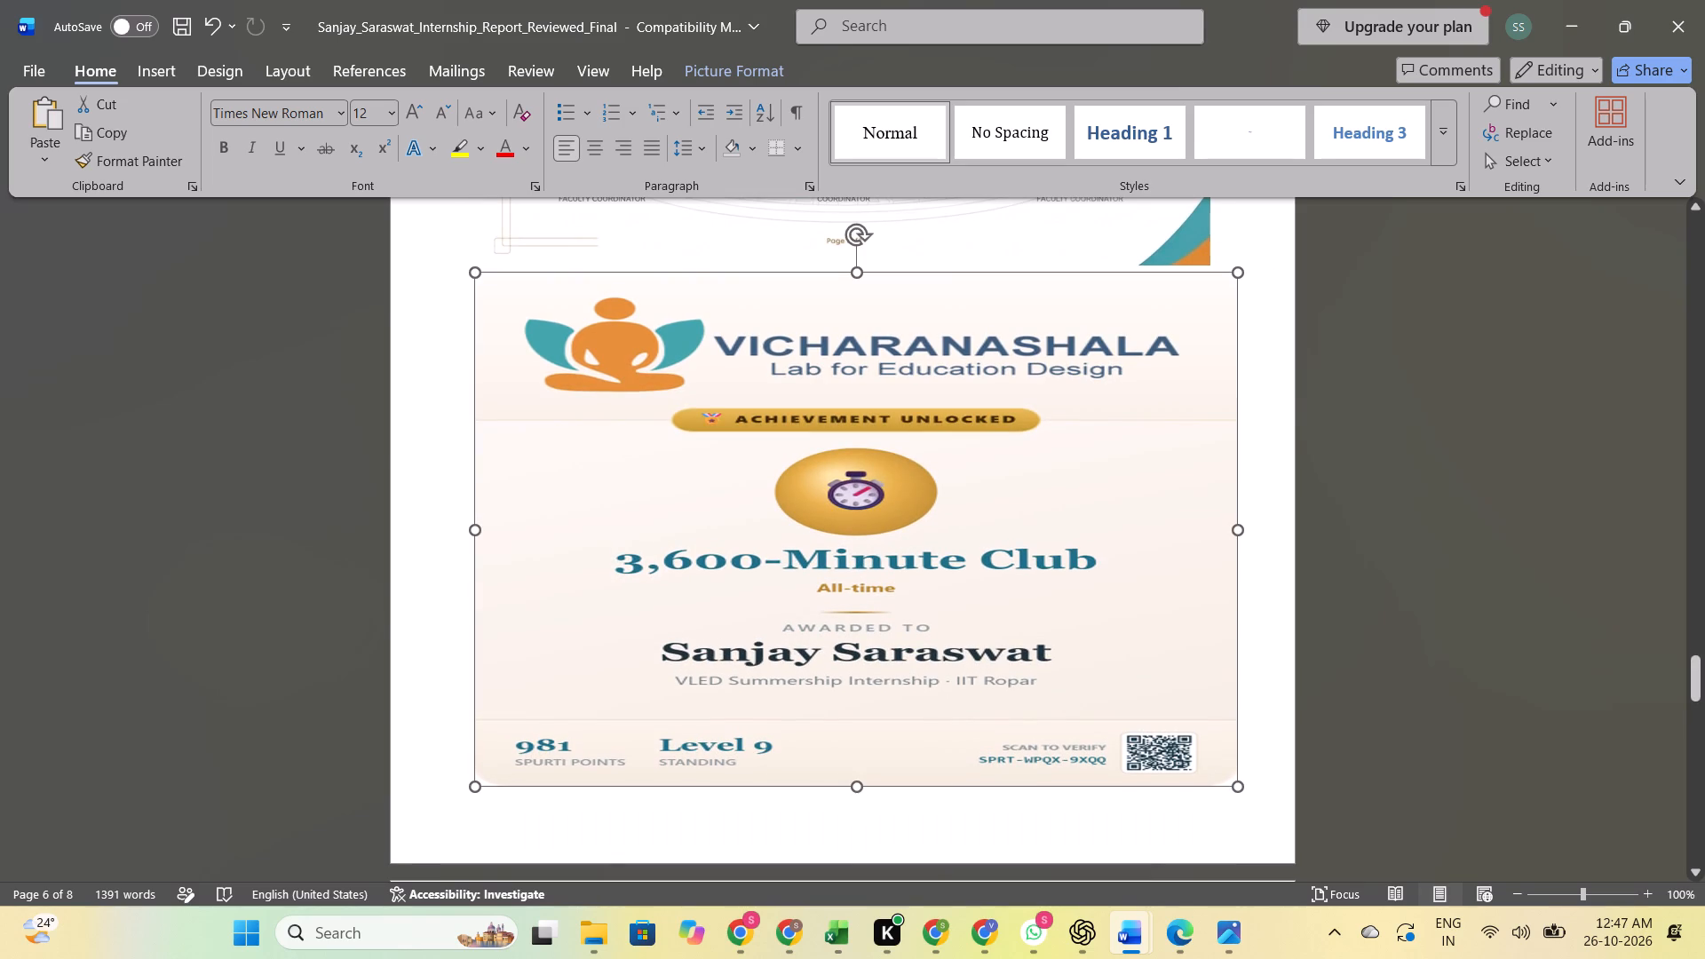
drag(1241, 533, 1207, 535)
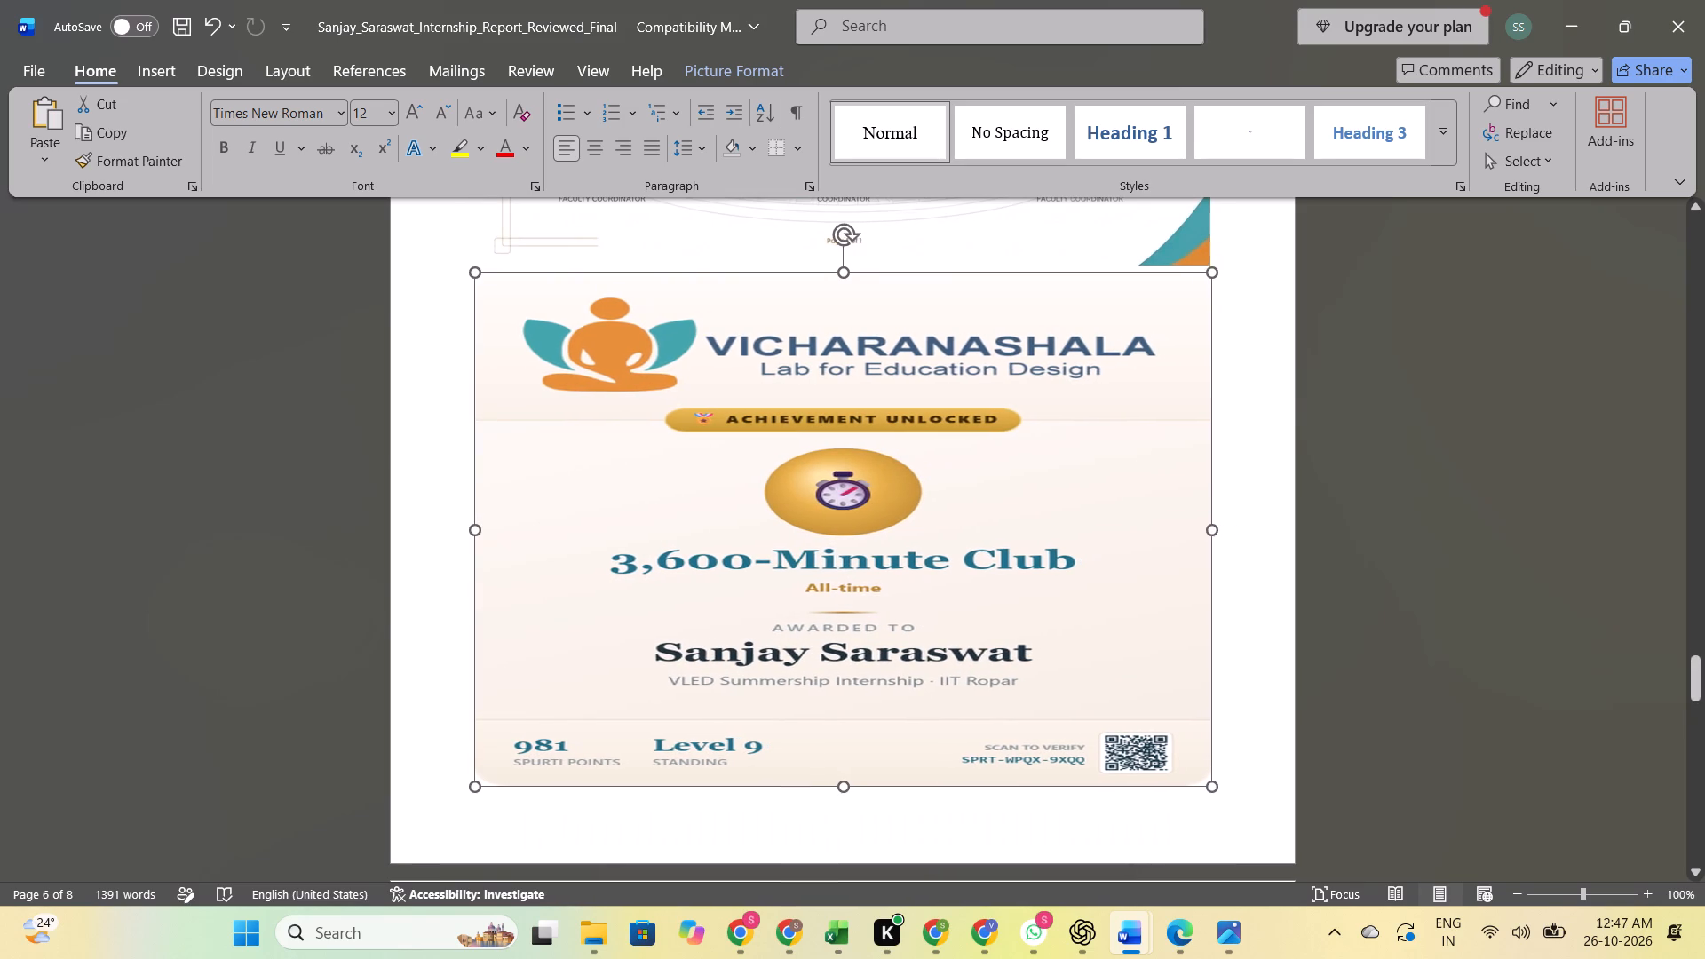
drag(1207, 535, 1022, 551)
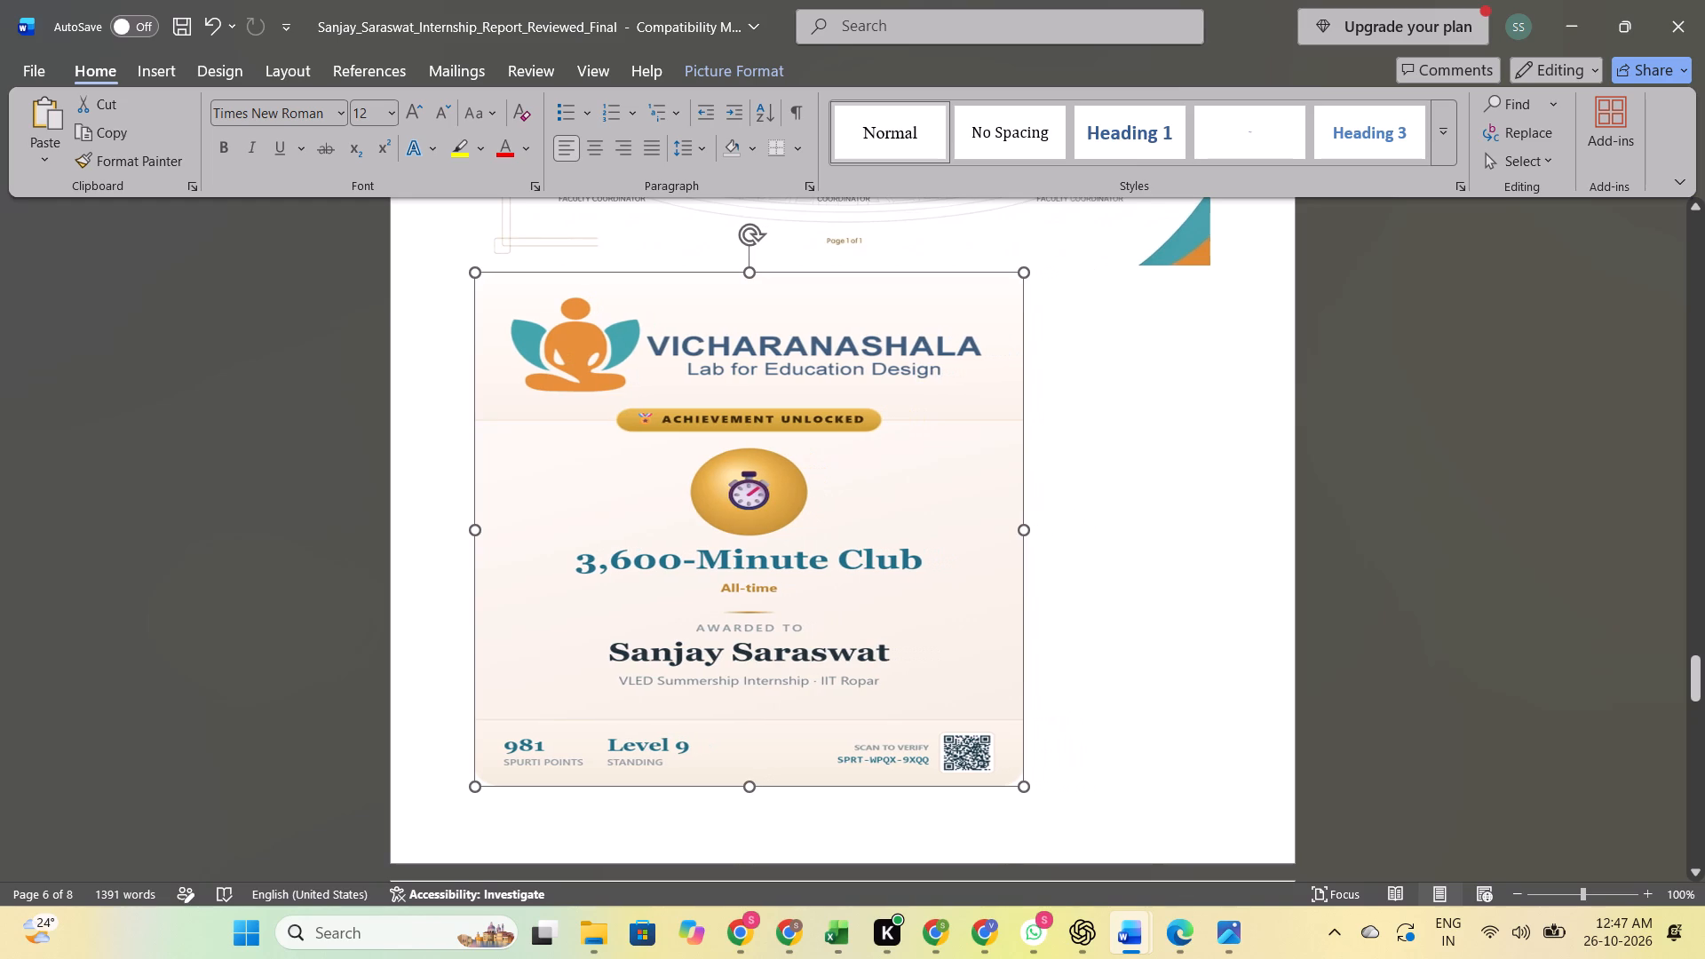
drag(1022, 551, 1045, 551)
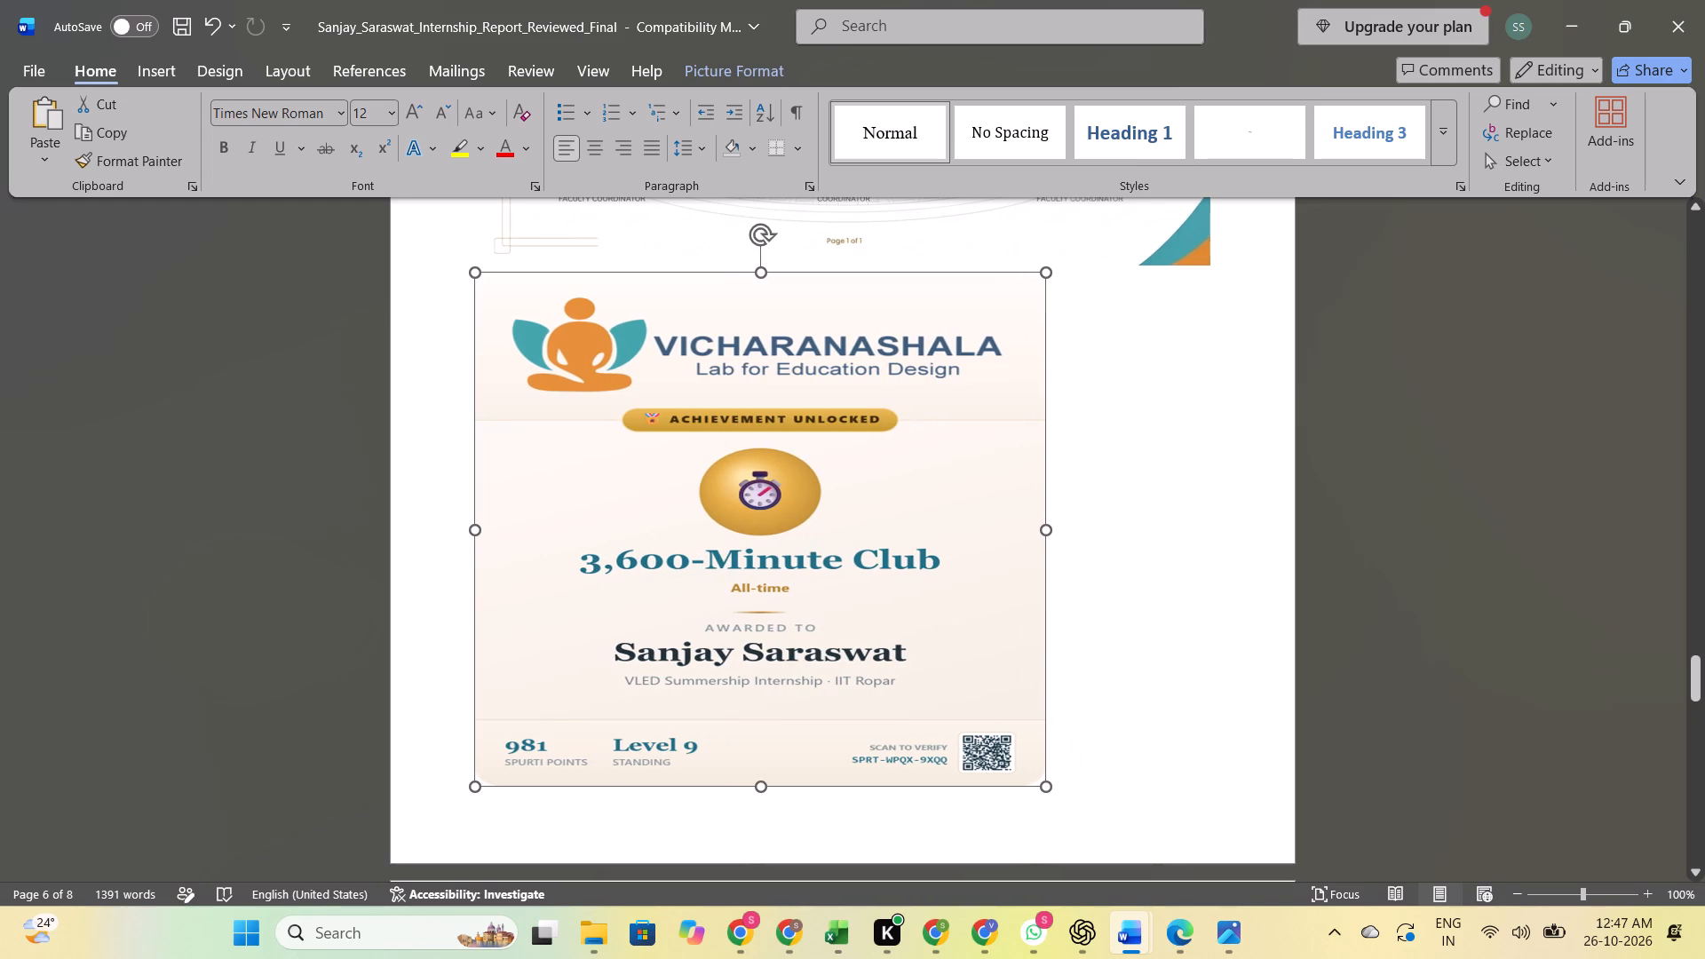
click(1117, 572)
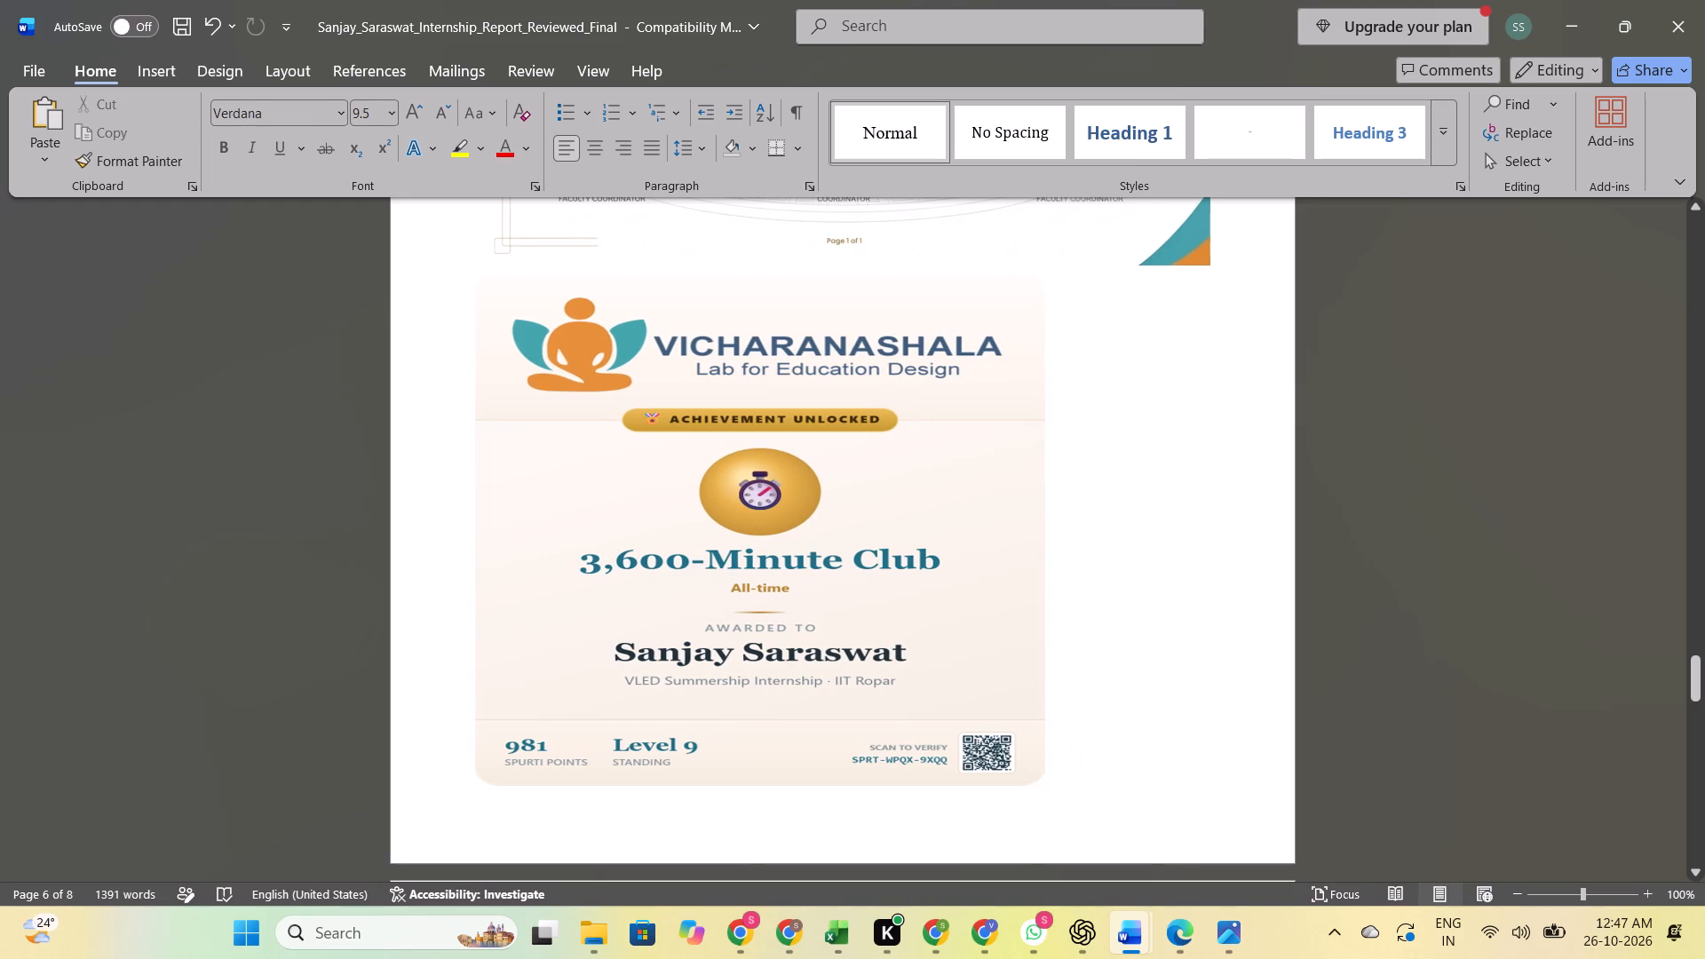
Narrow the Reached Level 5 card to about 90 percent of the certificate's width and make it slightly taller.
scroll(1117, 572, down, 3)
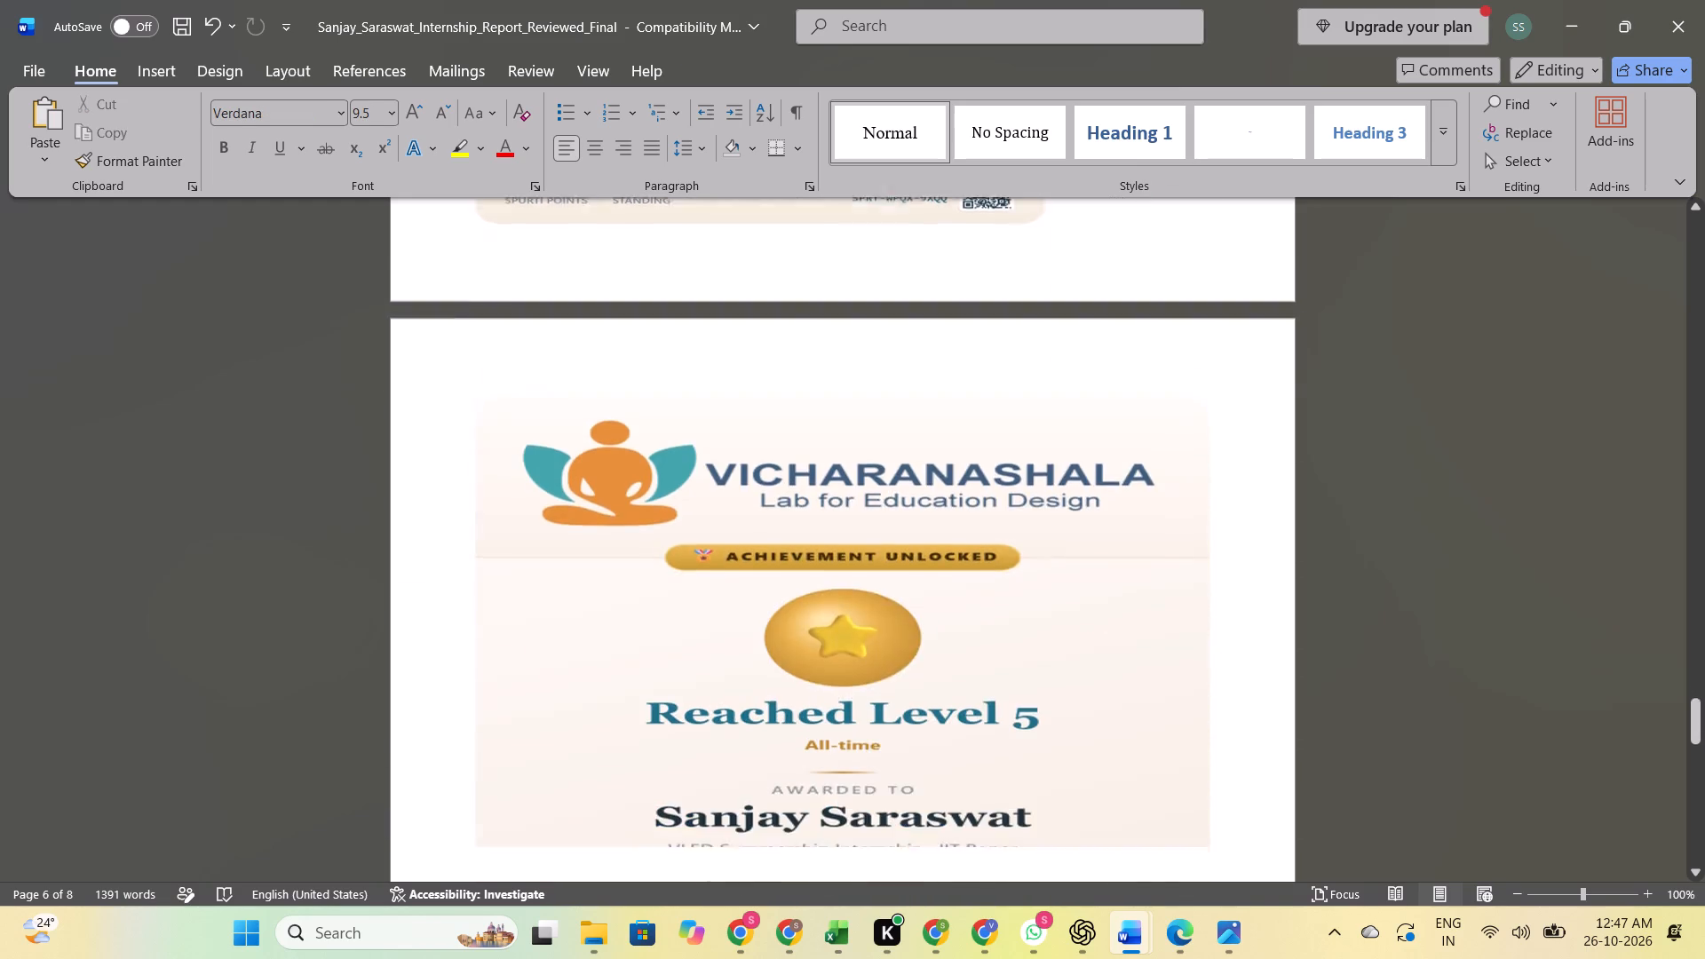
scroll(1117, 572, down, 1)
scroll(1117, 572, up, 1)
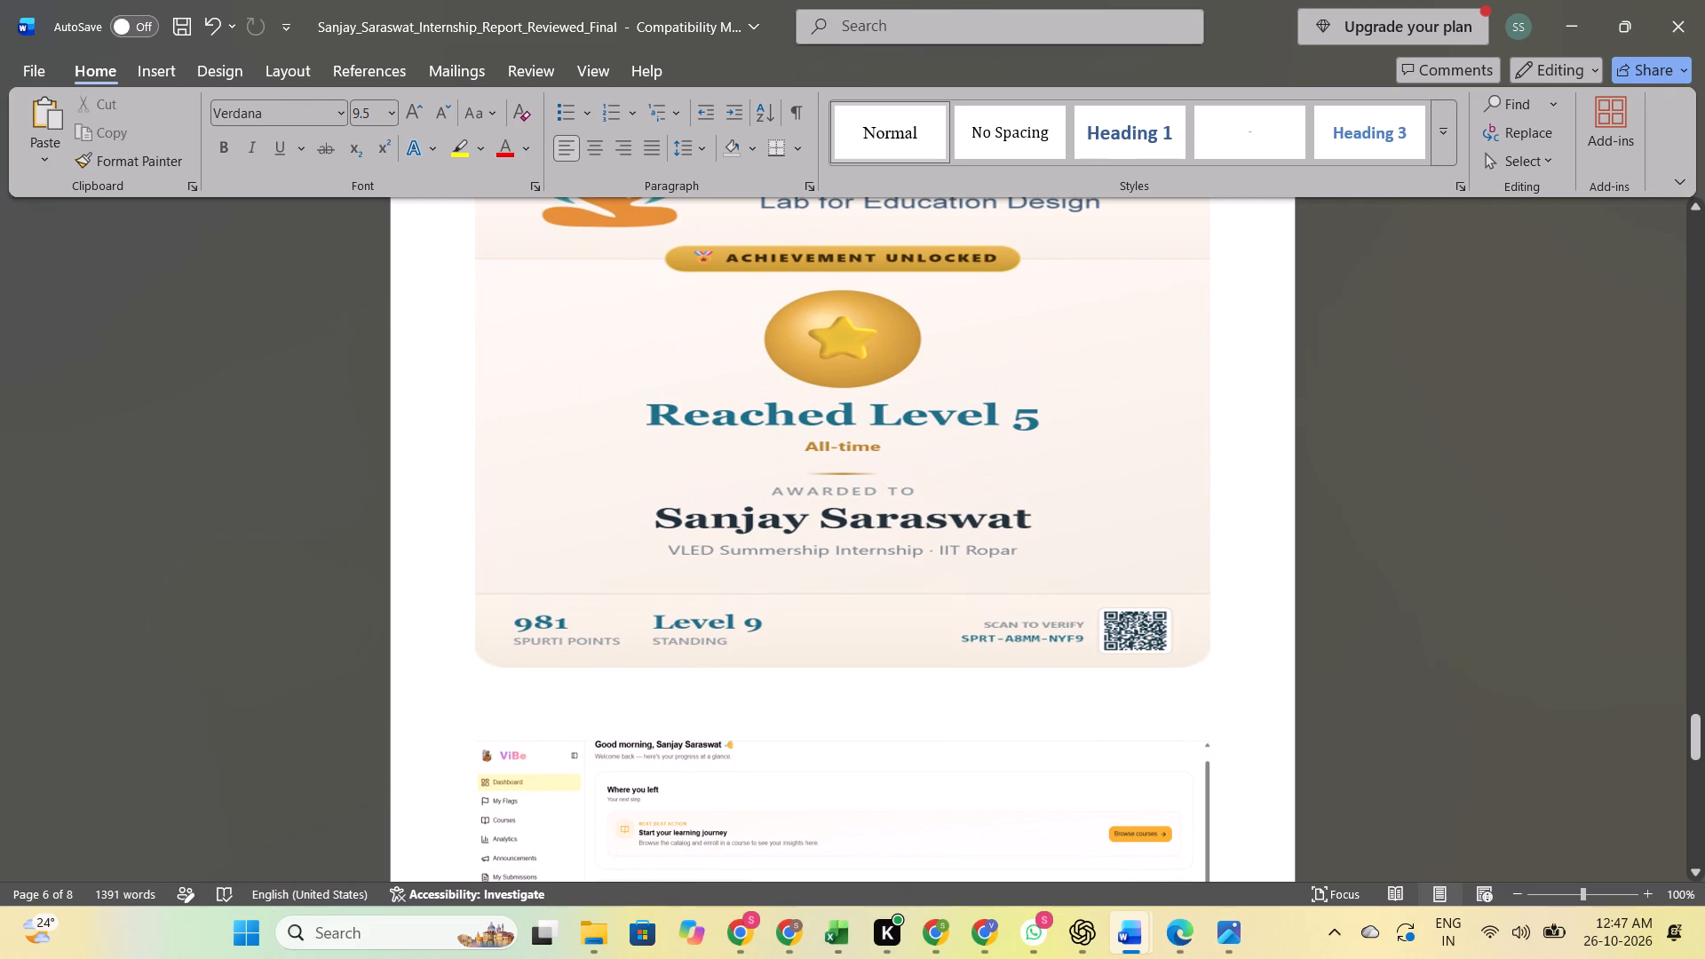
click(1201, 388)
drag(1209, 384, 1129, 384)
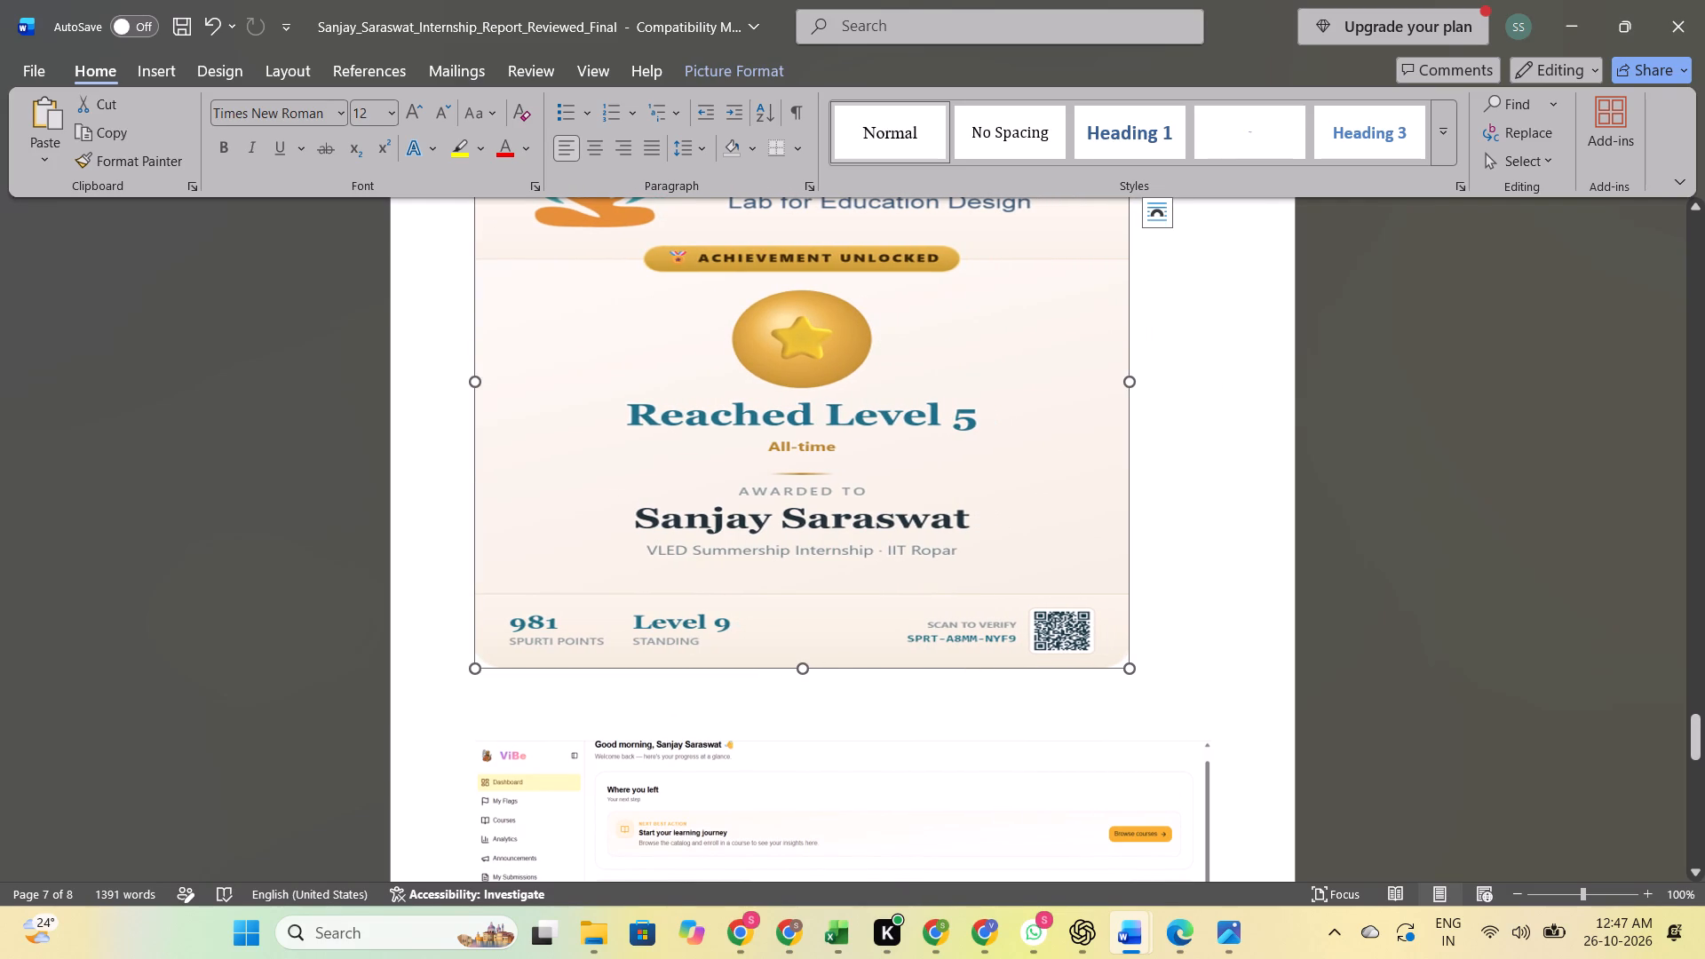
drag(805, 664, 801, 693)
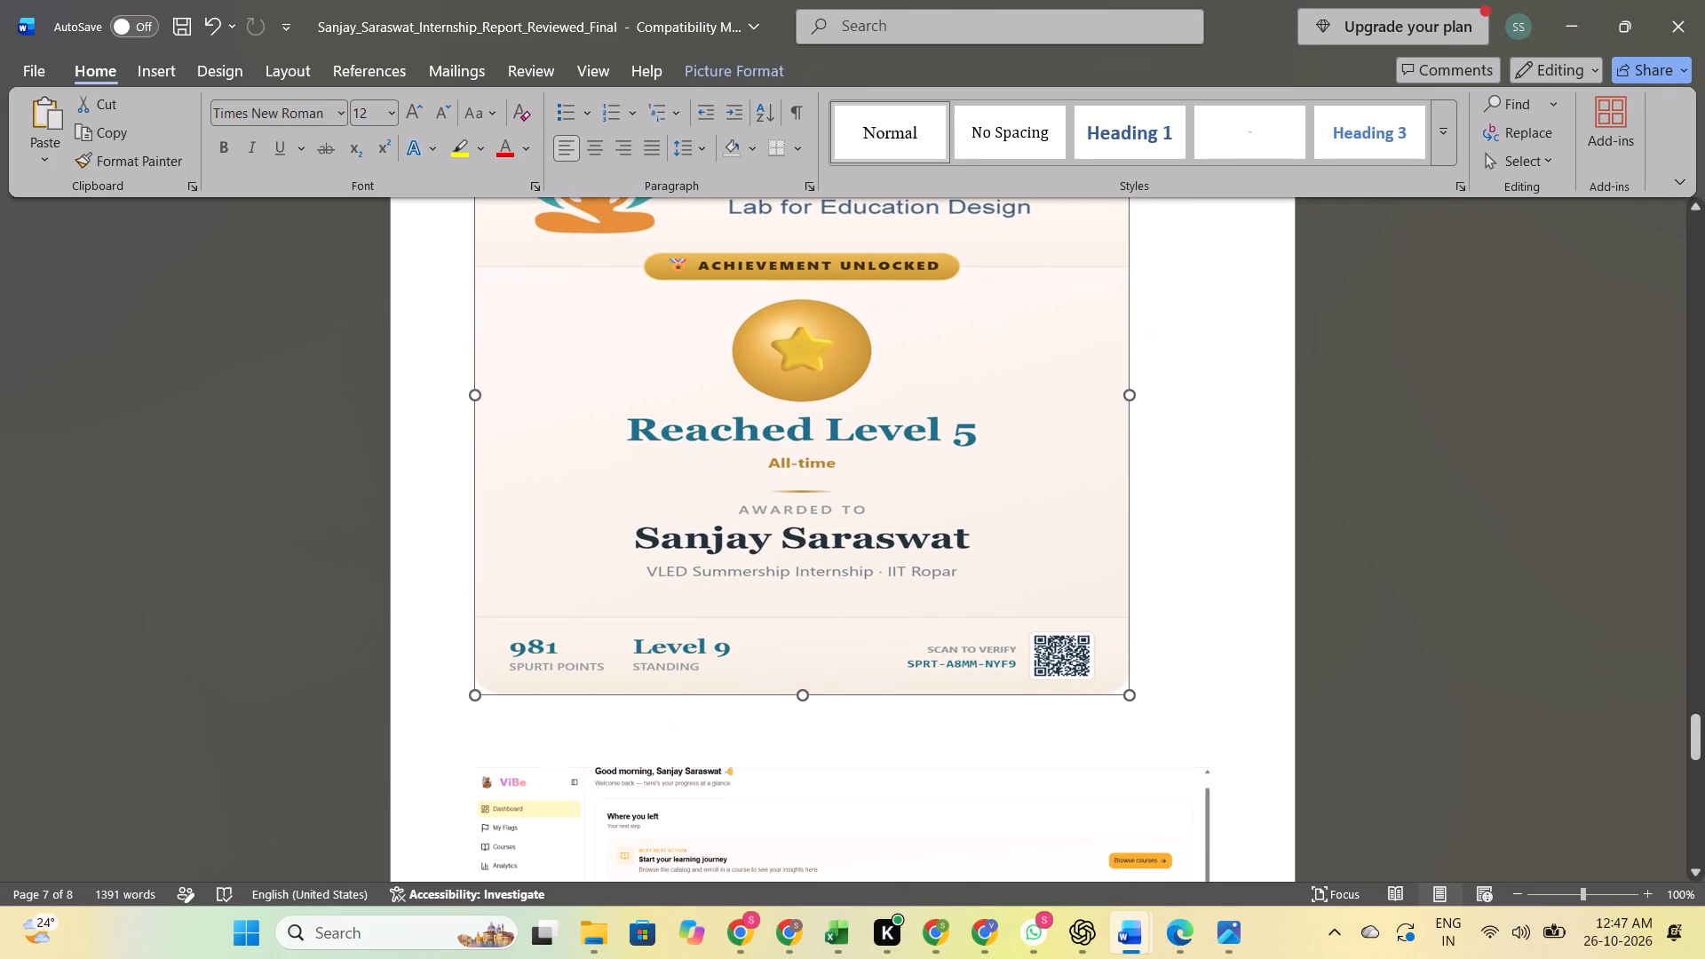
drag(801, 693, 801, 692)
click(877, 520)
Review the report's page layout from the course progress screenshots back to the title page.
scroll(877, 520, down, 1)
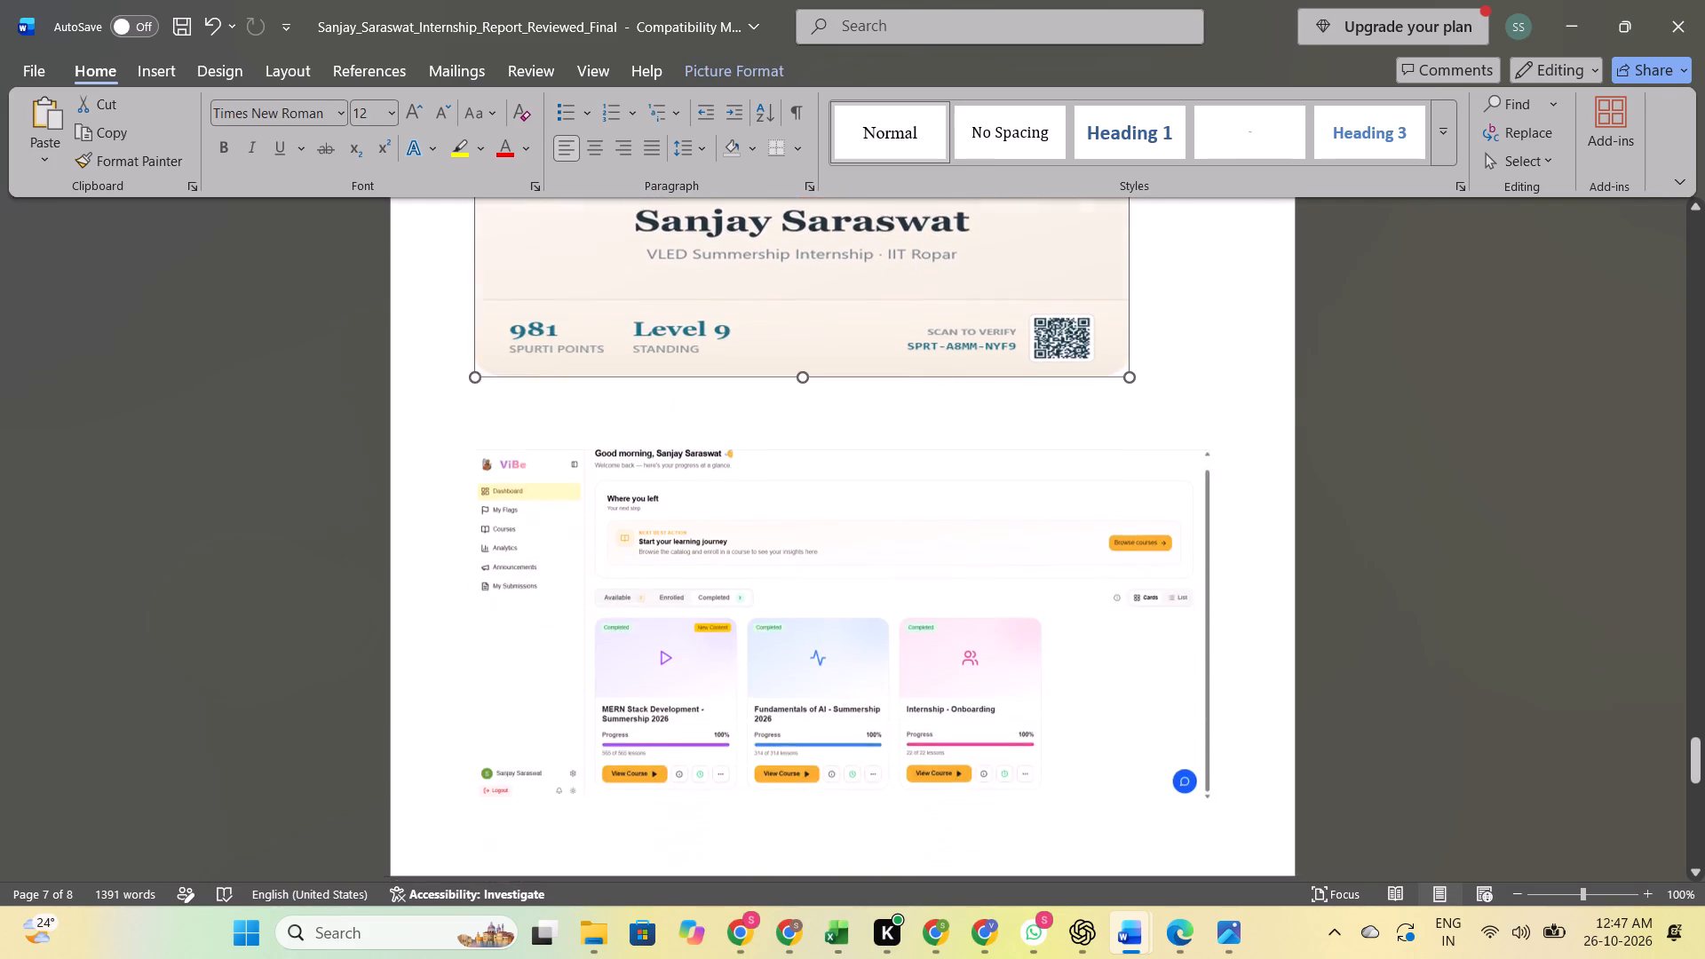
scroll(877, 520, down, 5)
scroll(877, 520, up, 3)
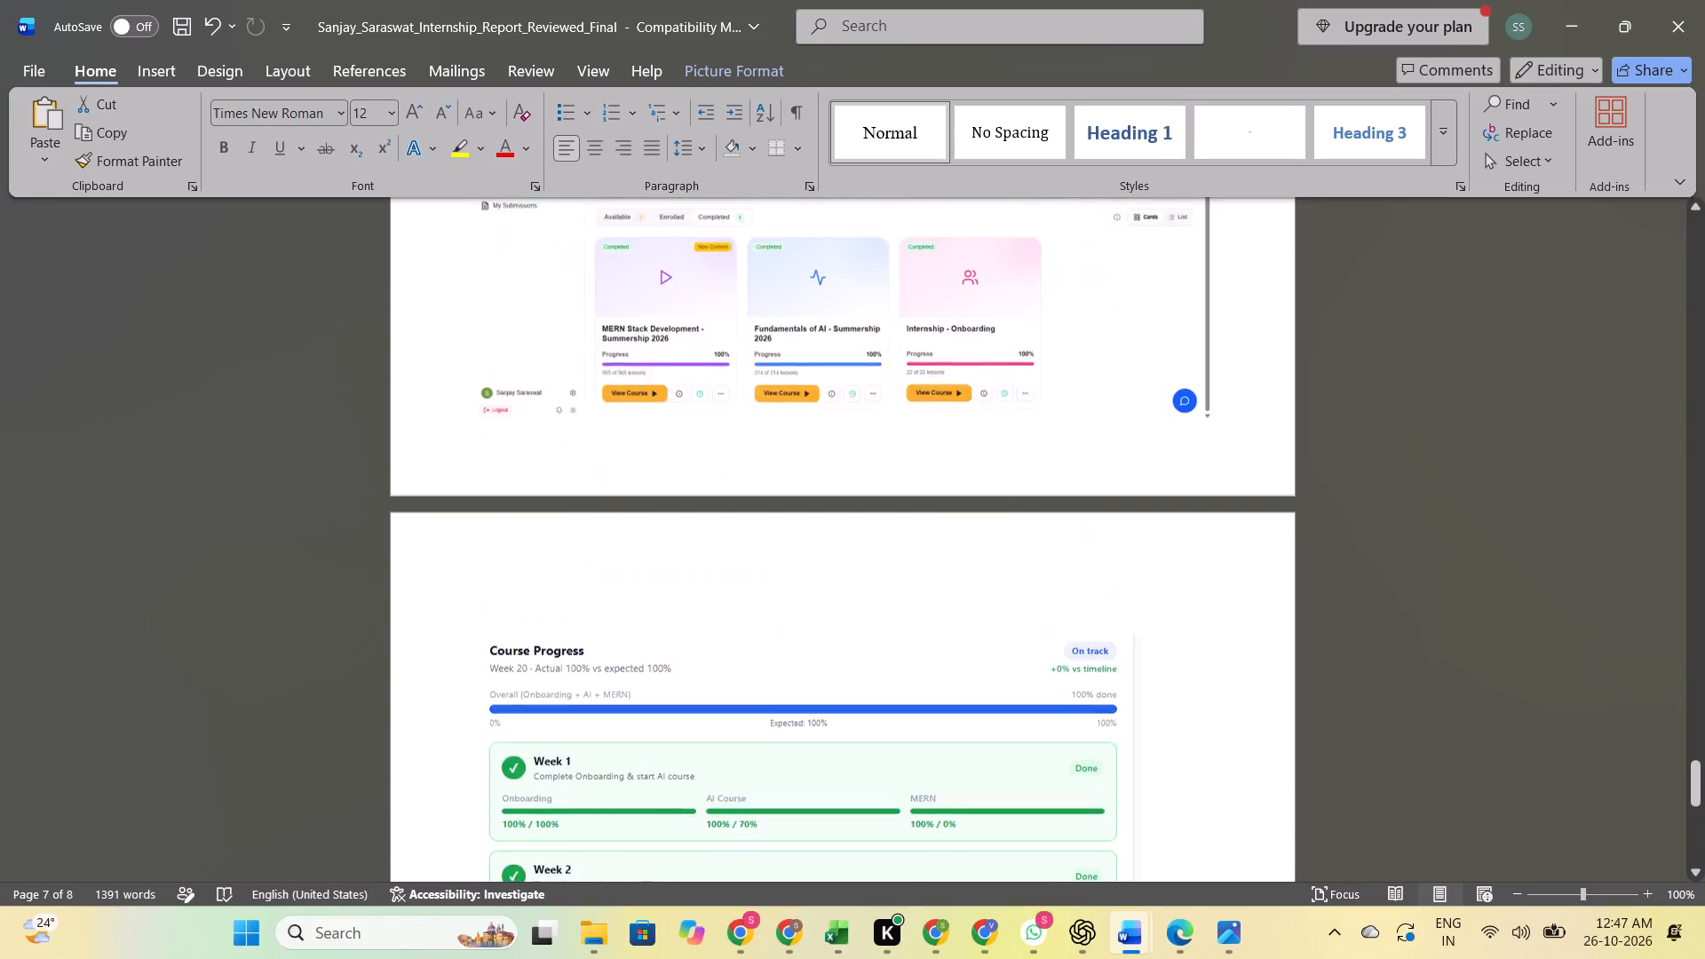
scroll(877, 520, up, 4)
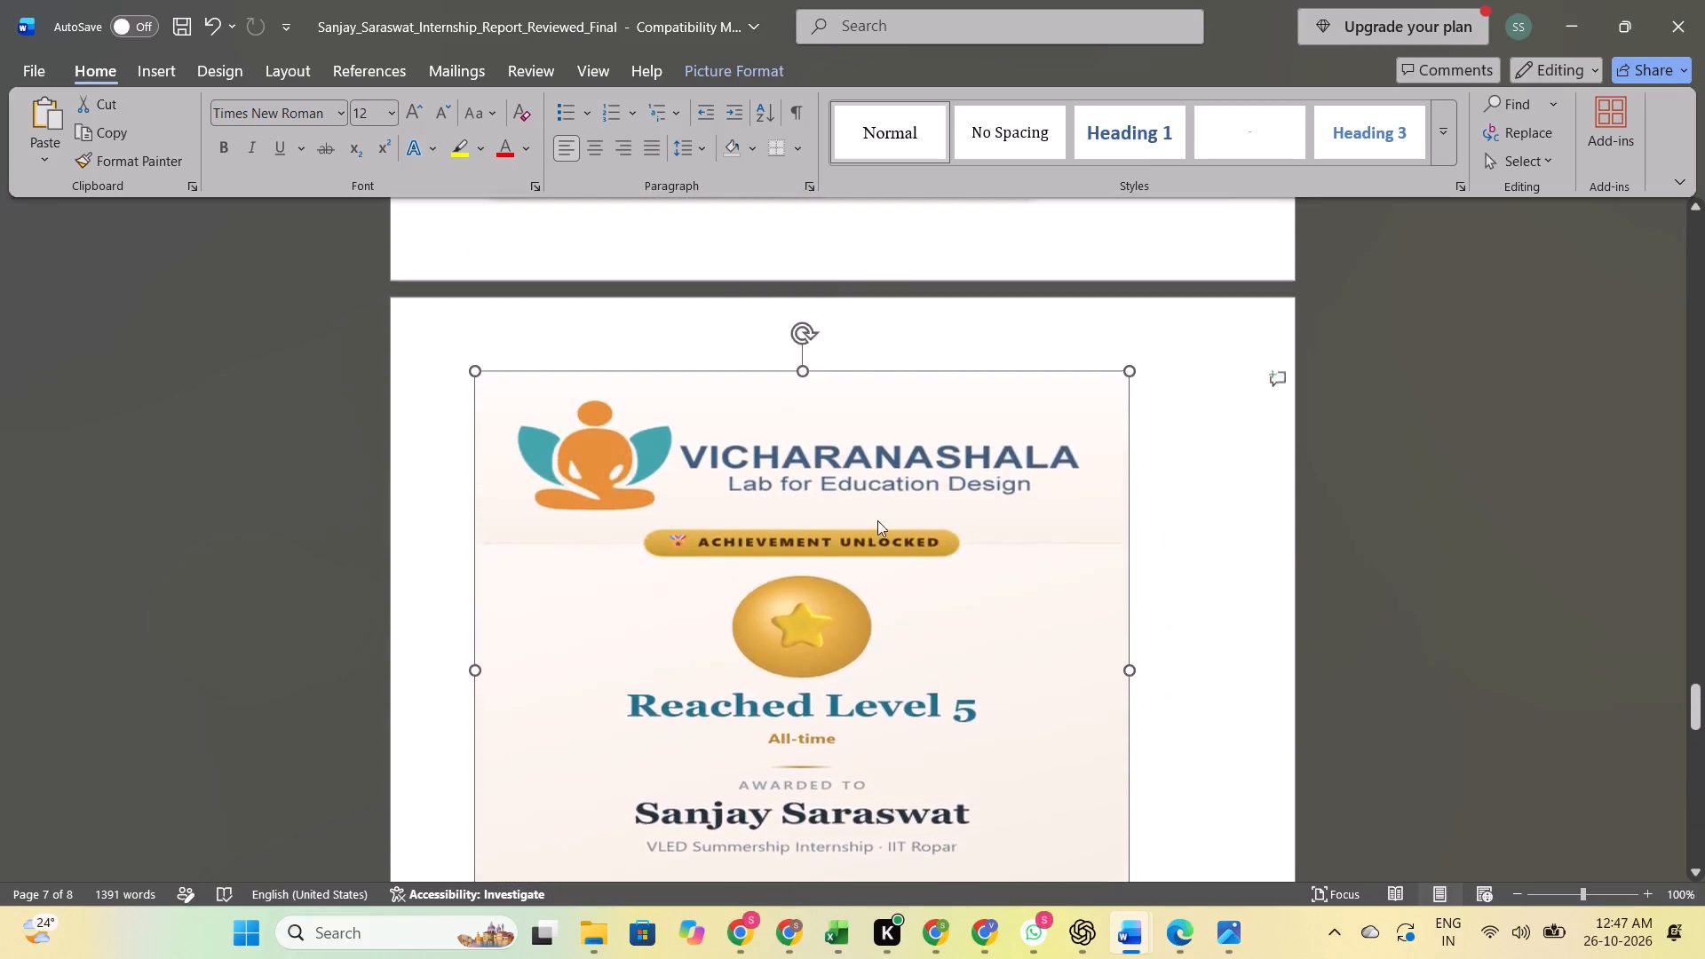
scroll(877, 520, up, 5)
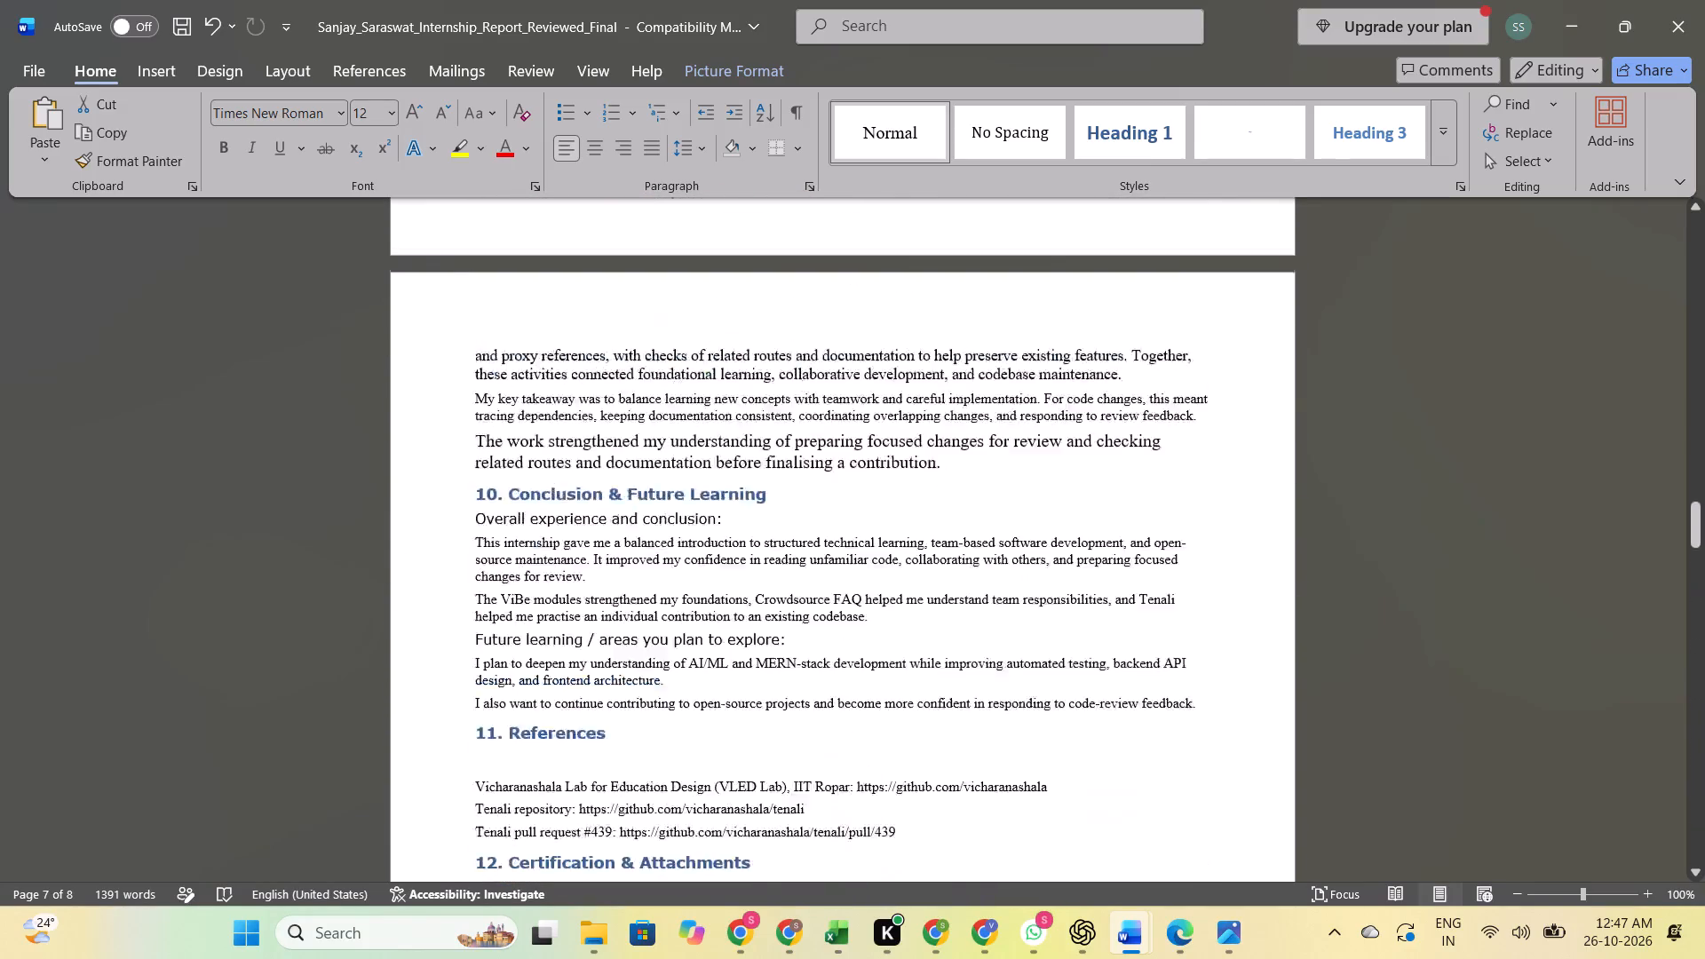
scroll(877, 520, up, 3)
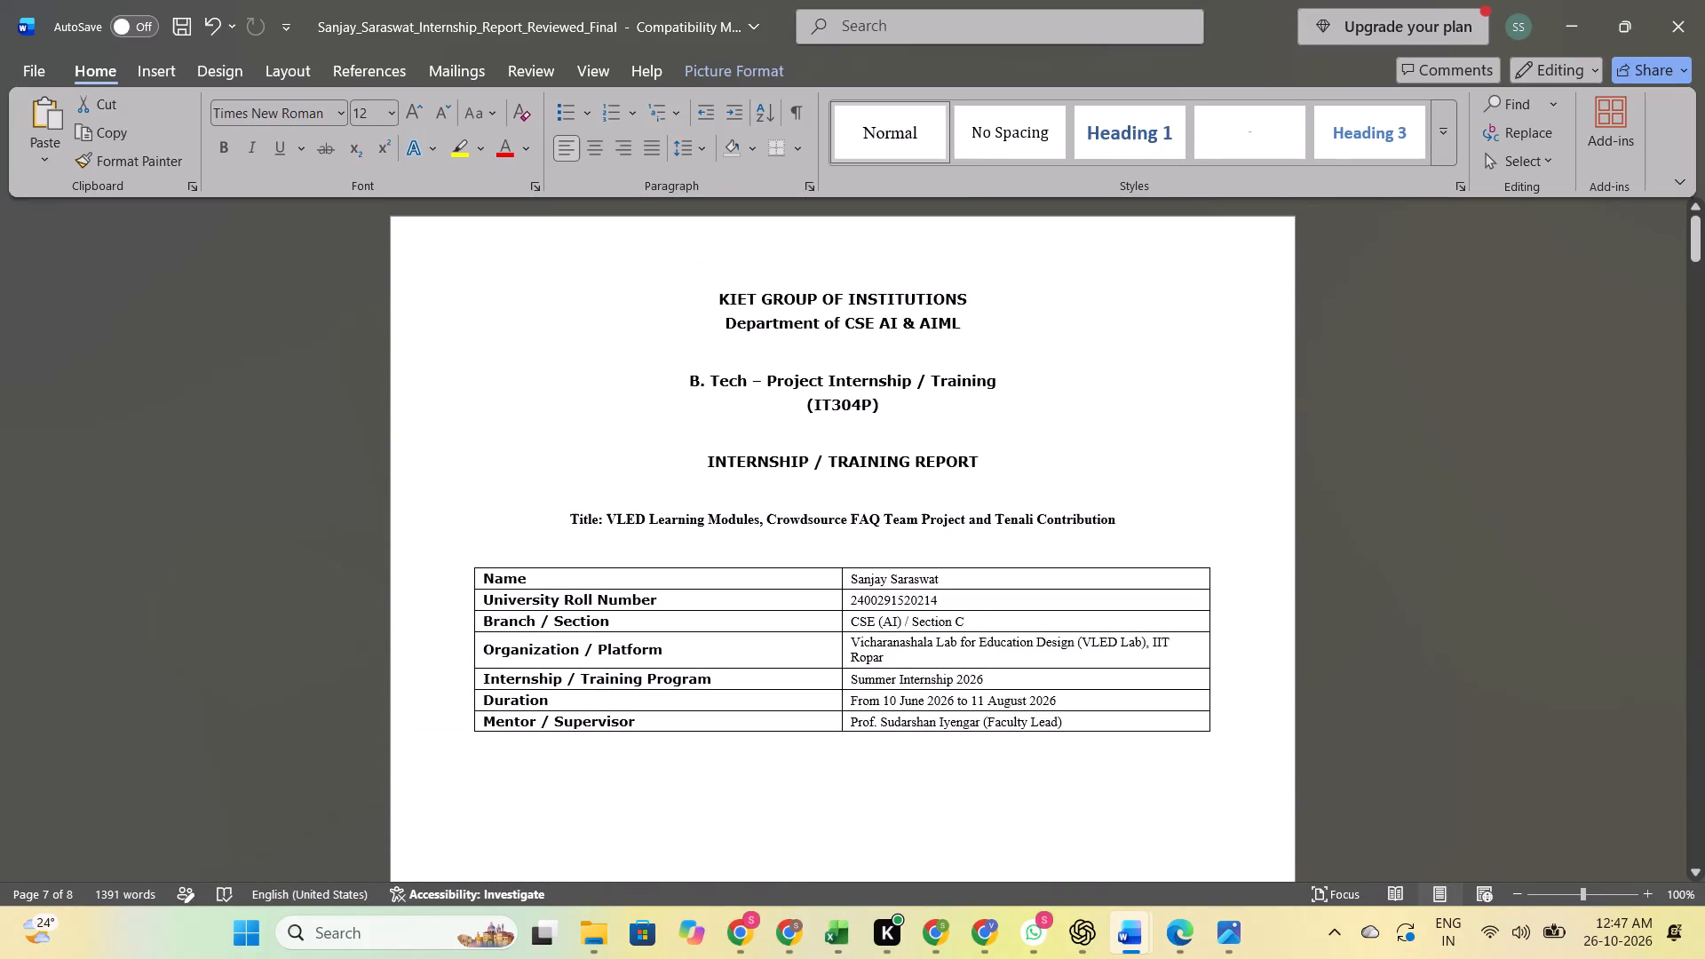
scroll(877, 520, up, 1)
Save the internship report.
key(ctrl+s)
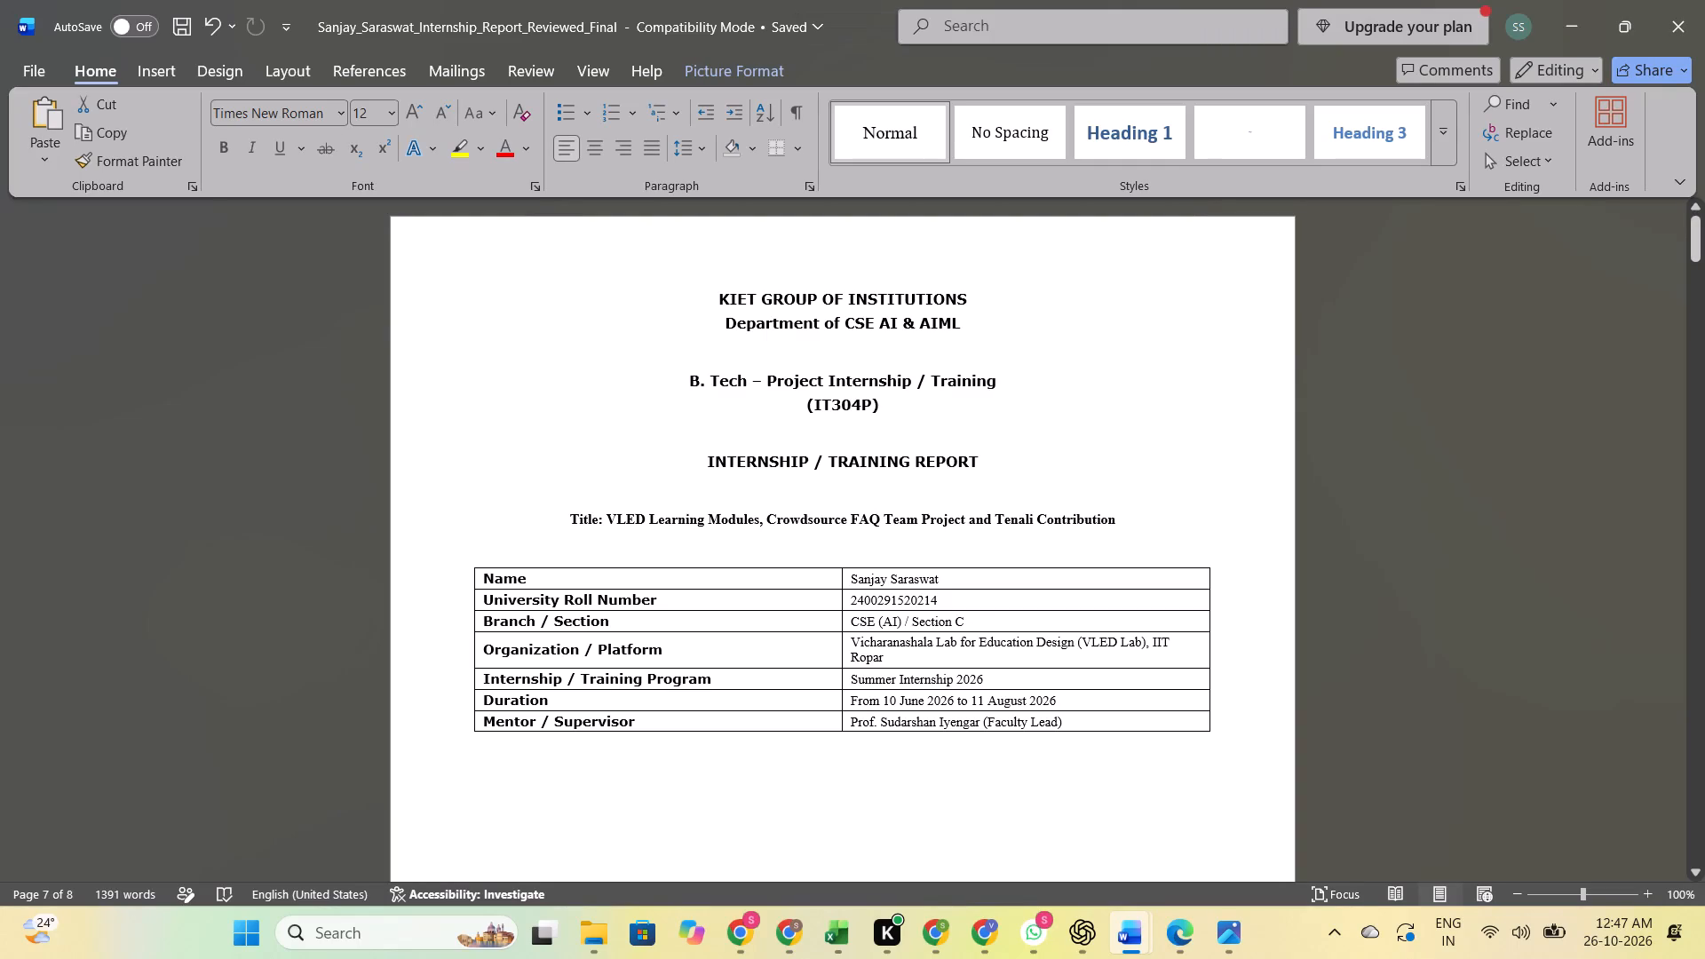
click(1651, 358)
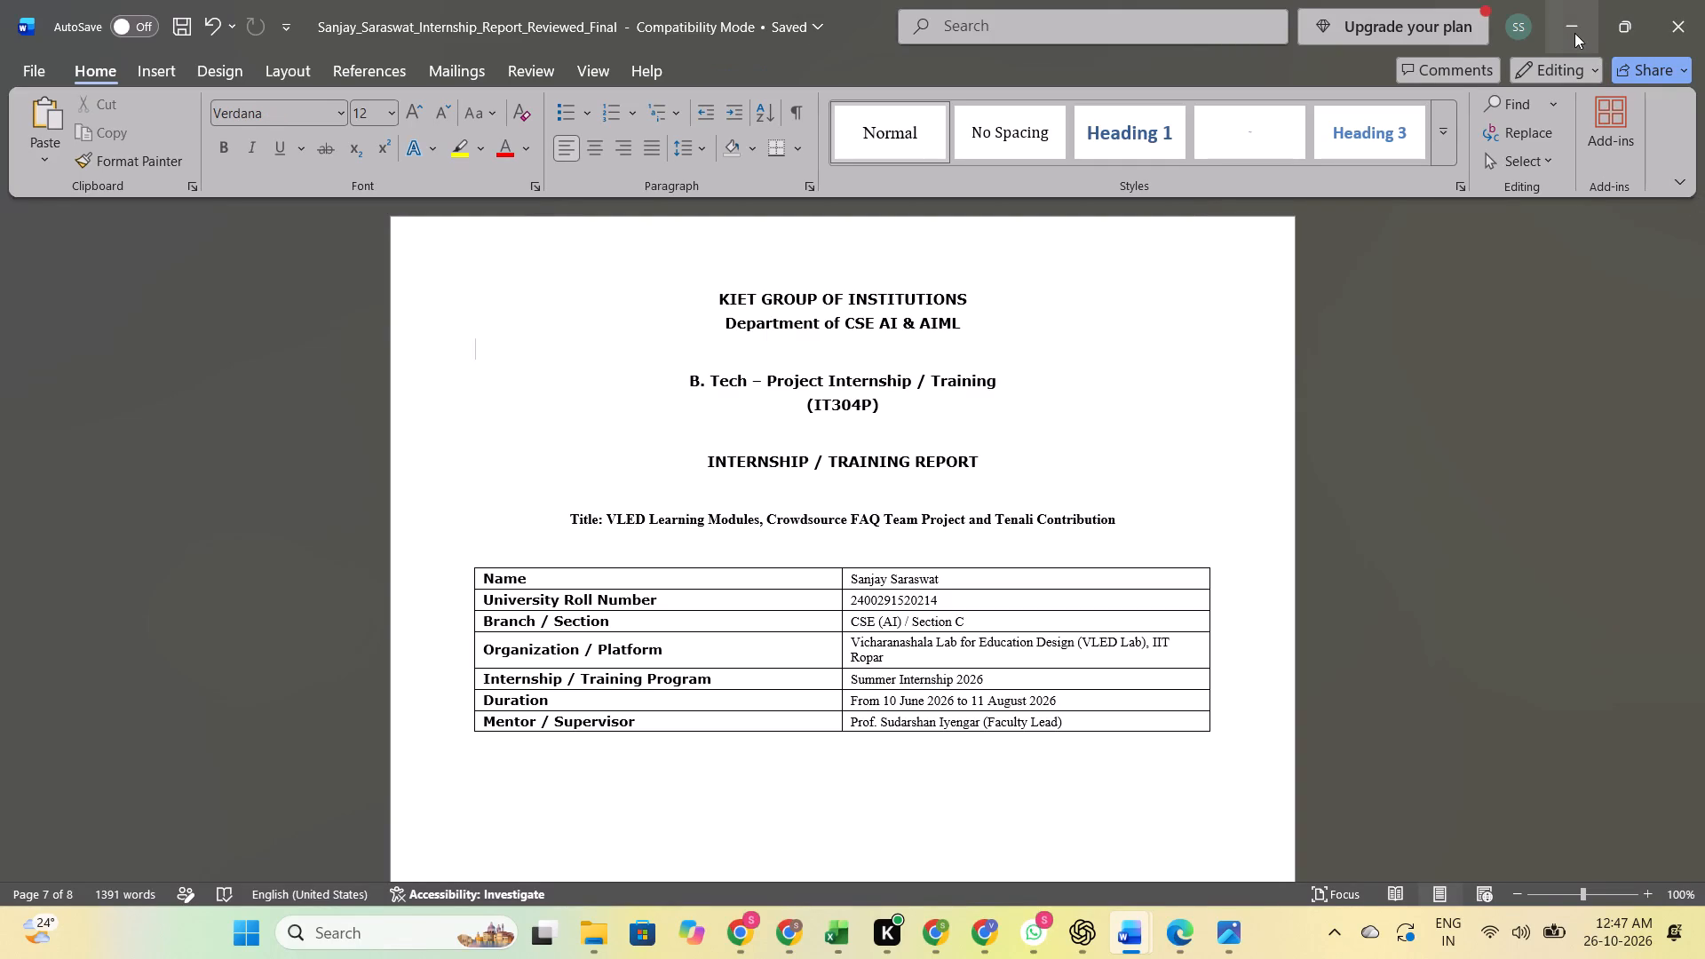
Switch to Chrome and bring up the GitHub page of Tenali pull request #439.
click(1574, 33)
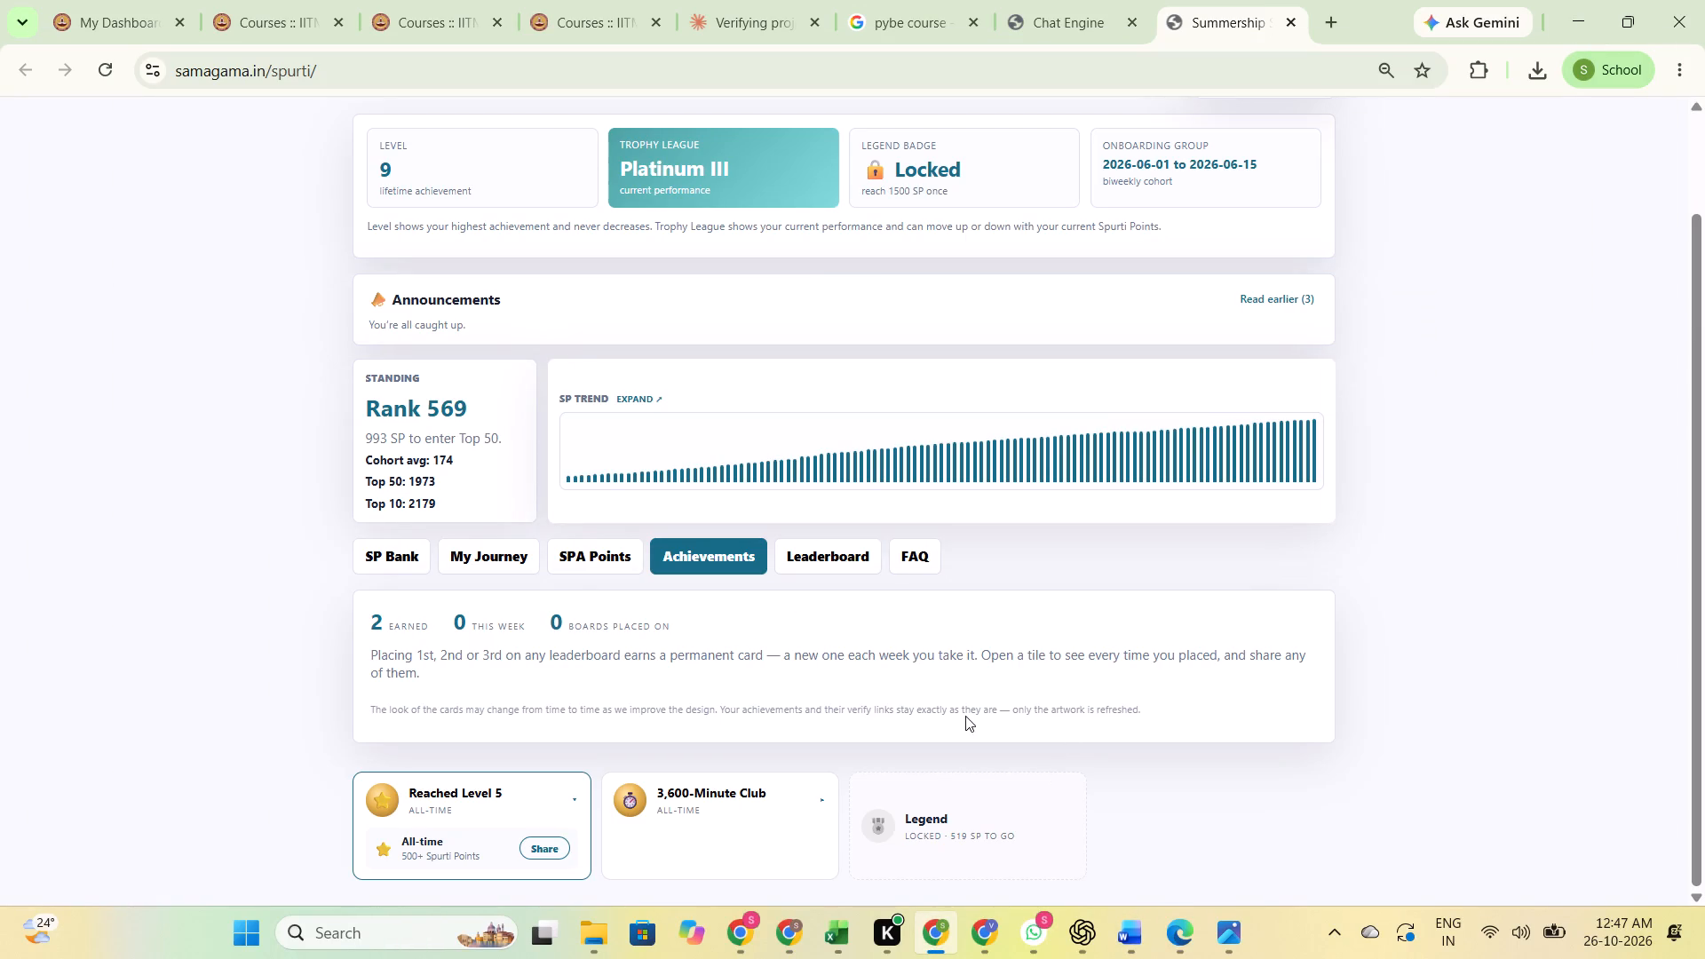
scroll(892, 654, up, 2)
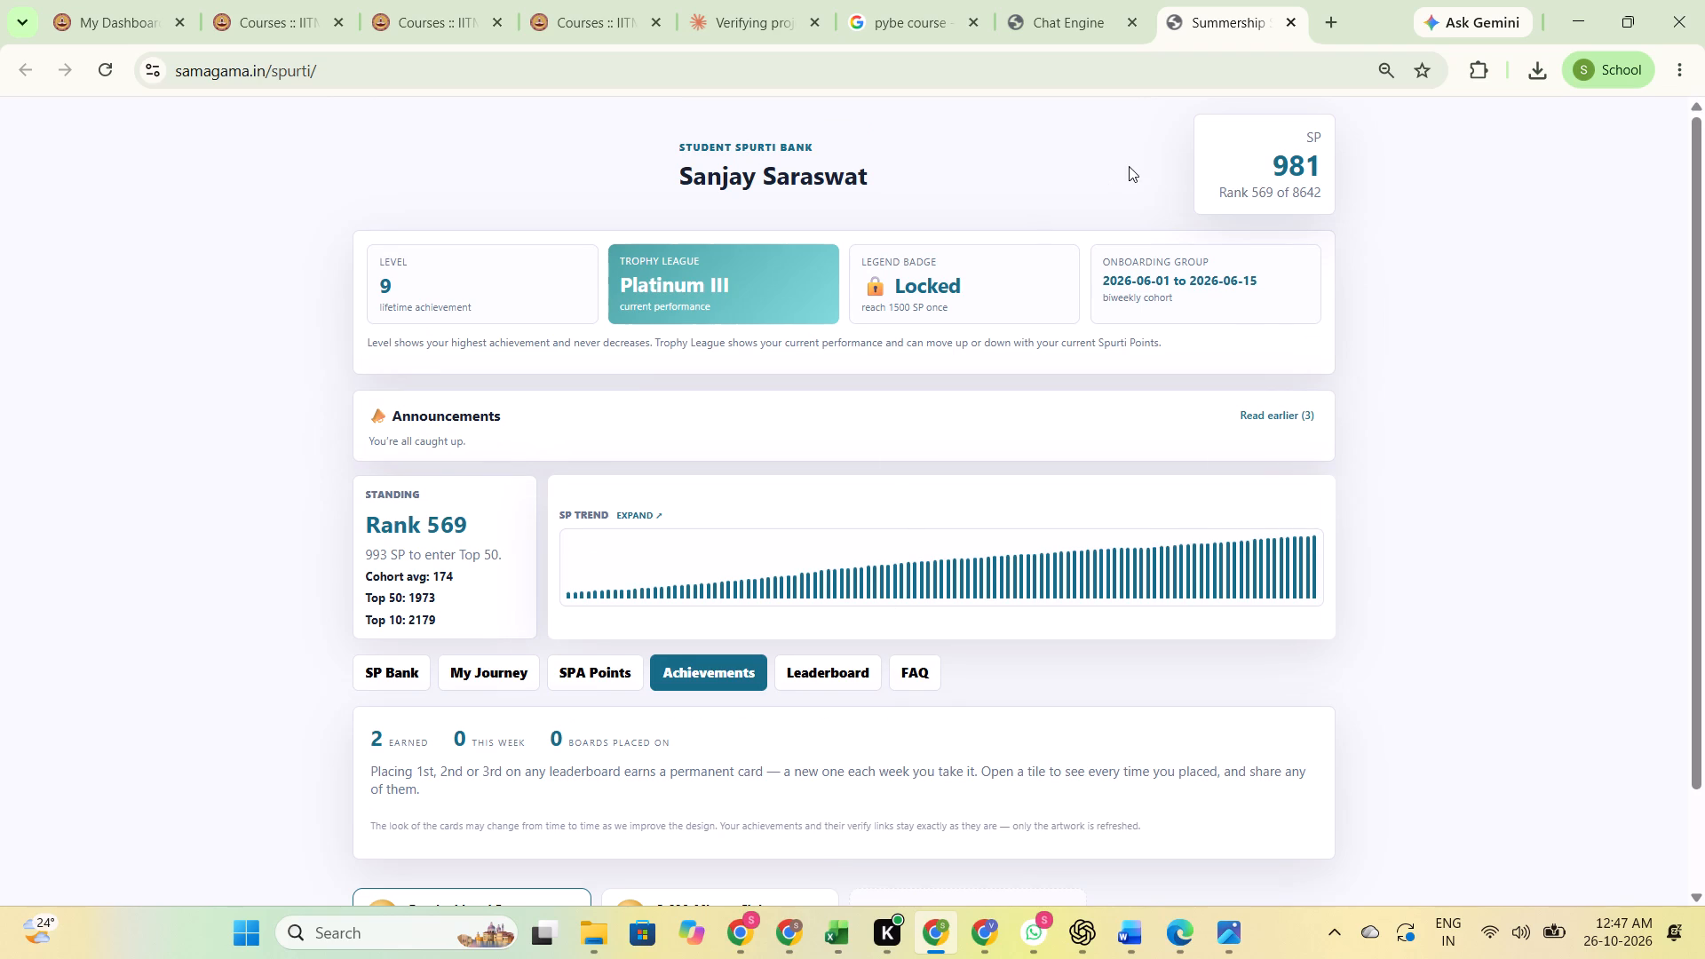
click(1591, 12)
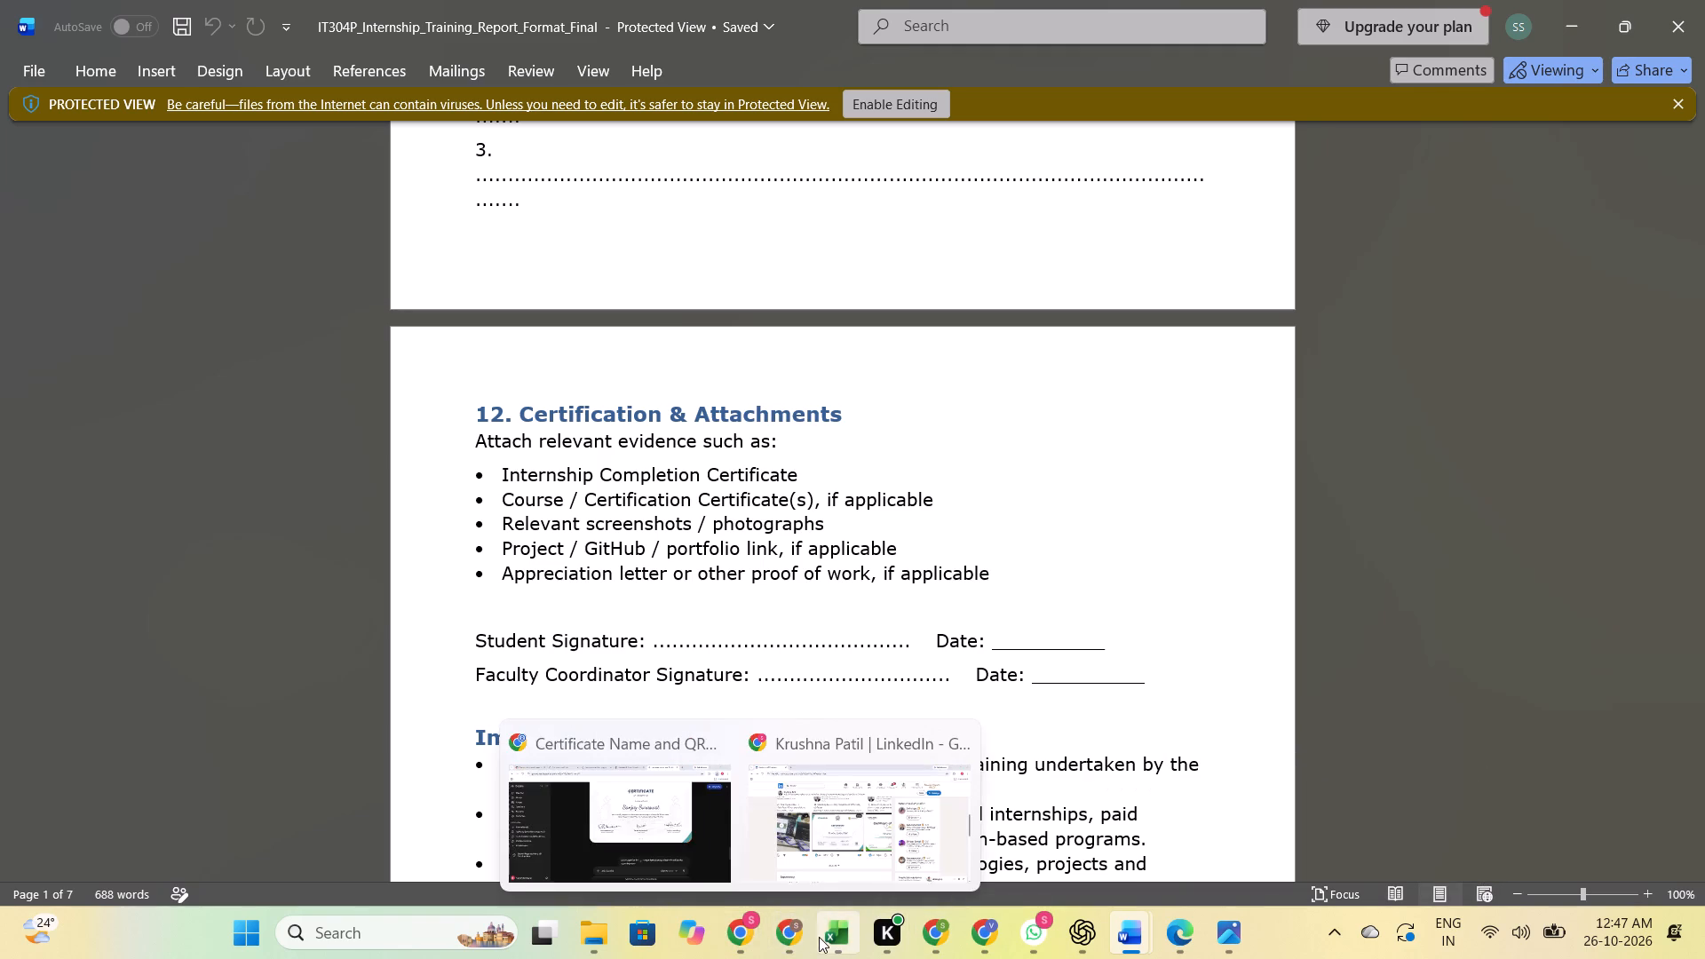
click(753, 929)
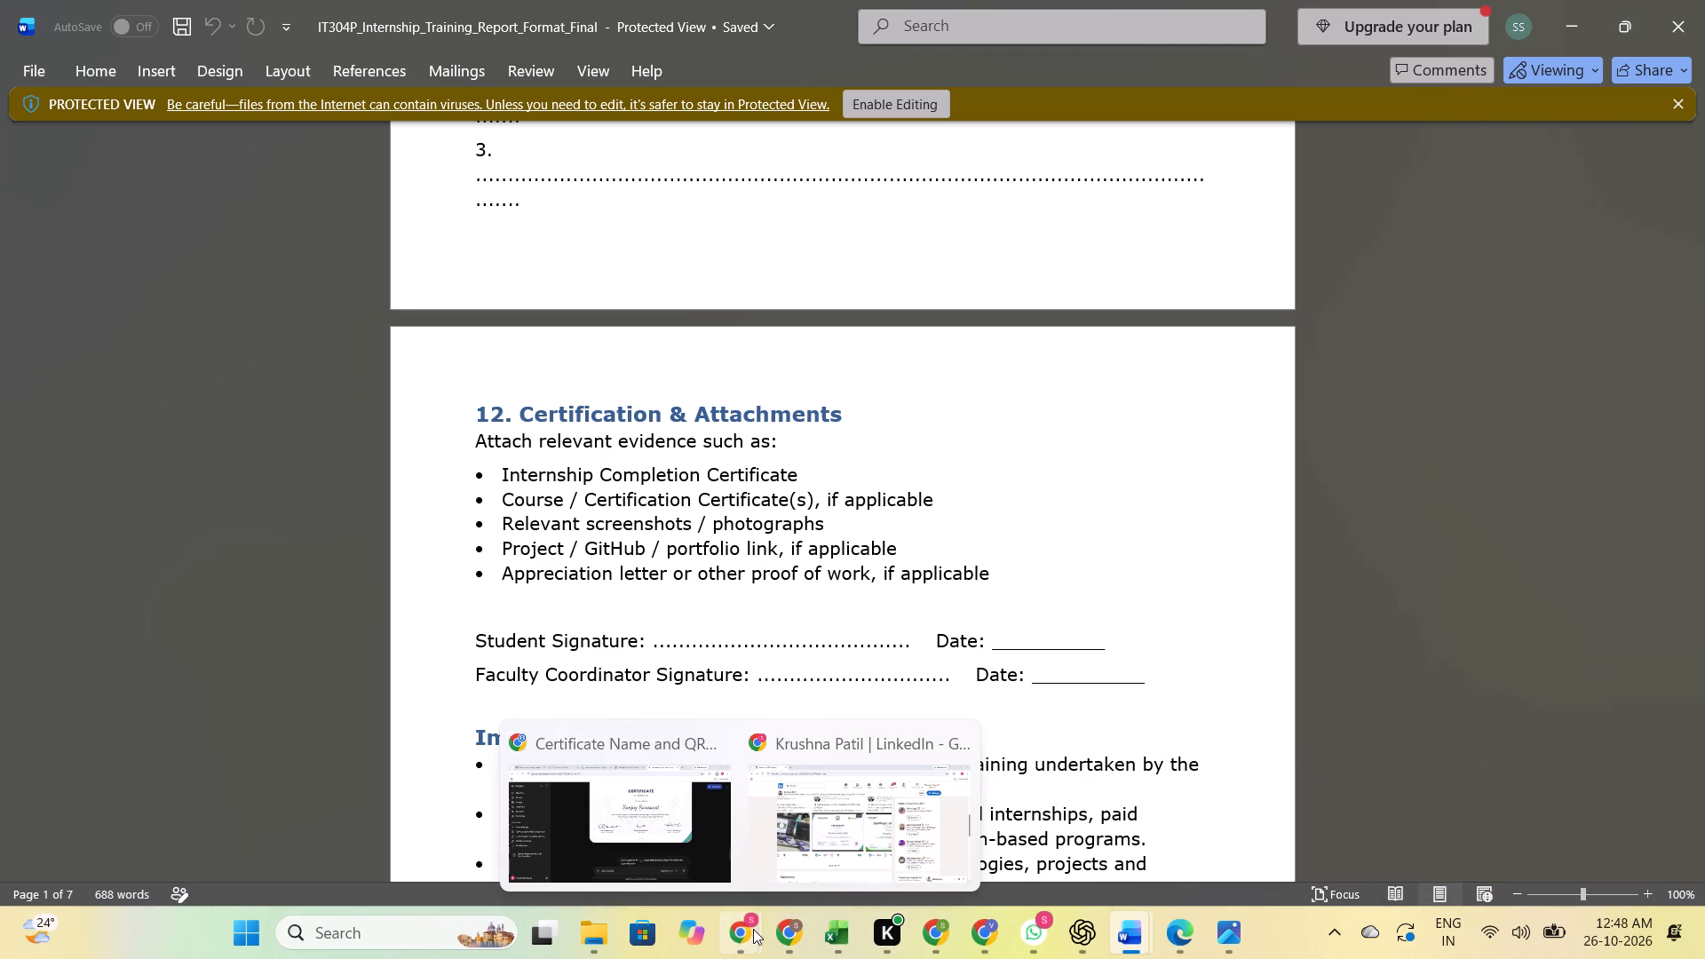
click(797, 823)
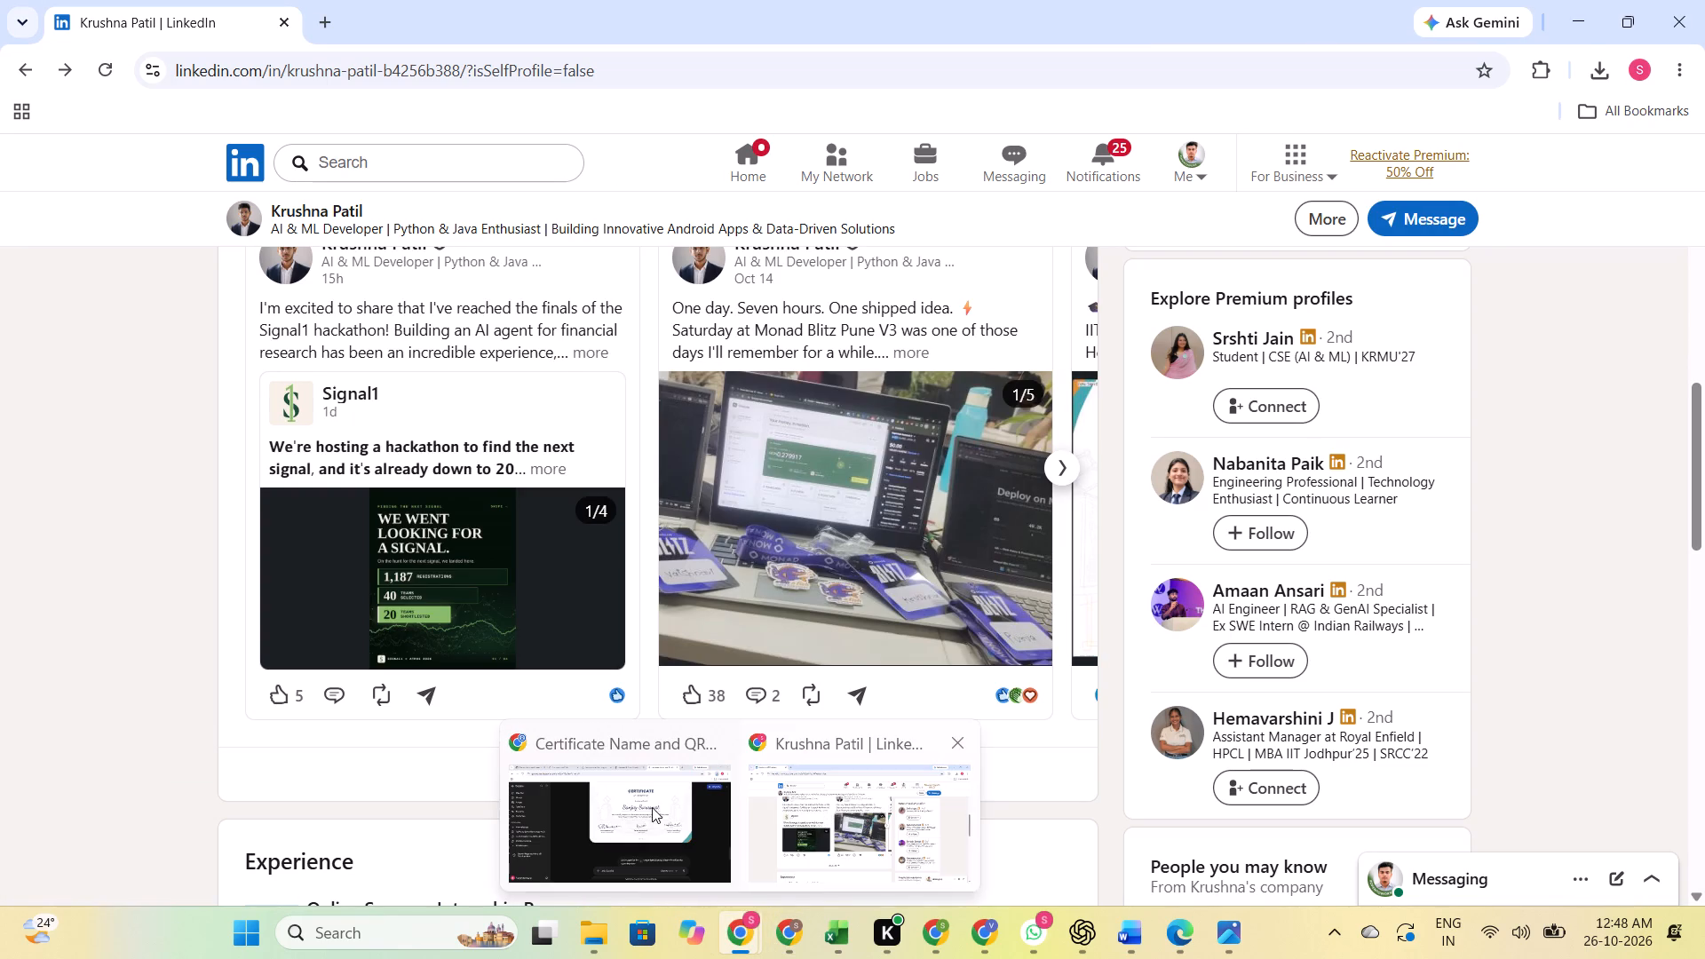
click(651, 807)
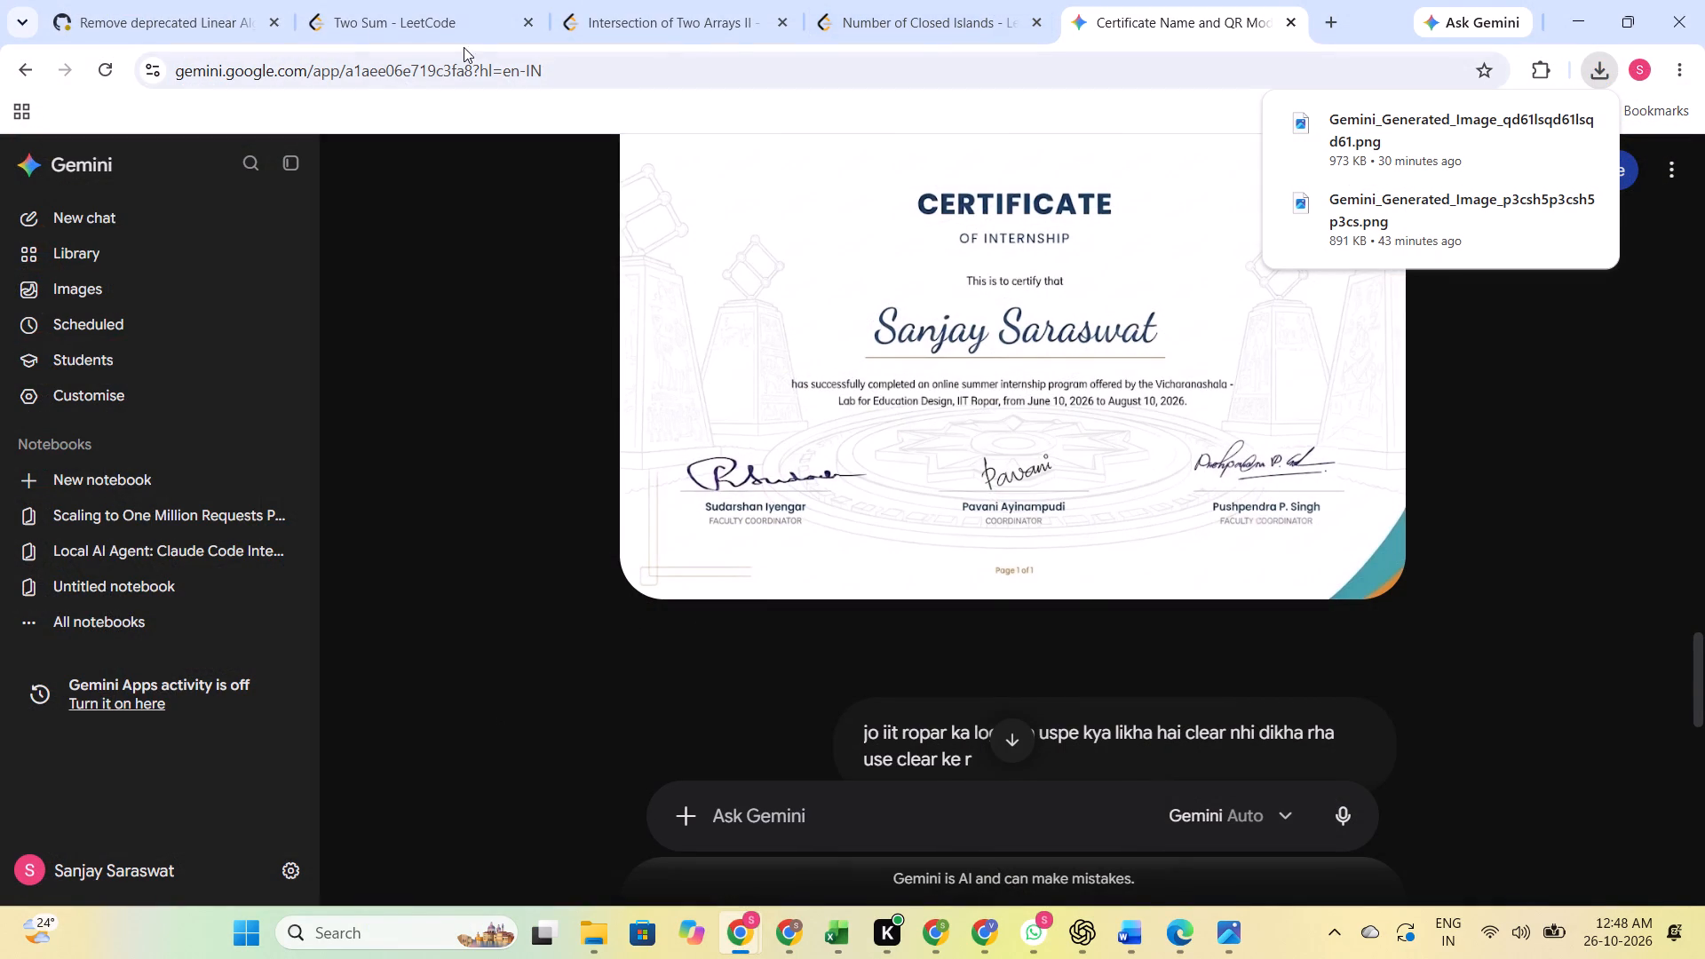
click(187, 26)
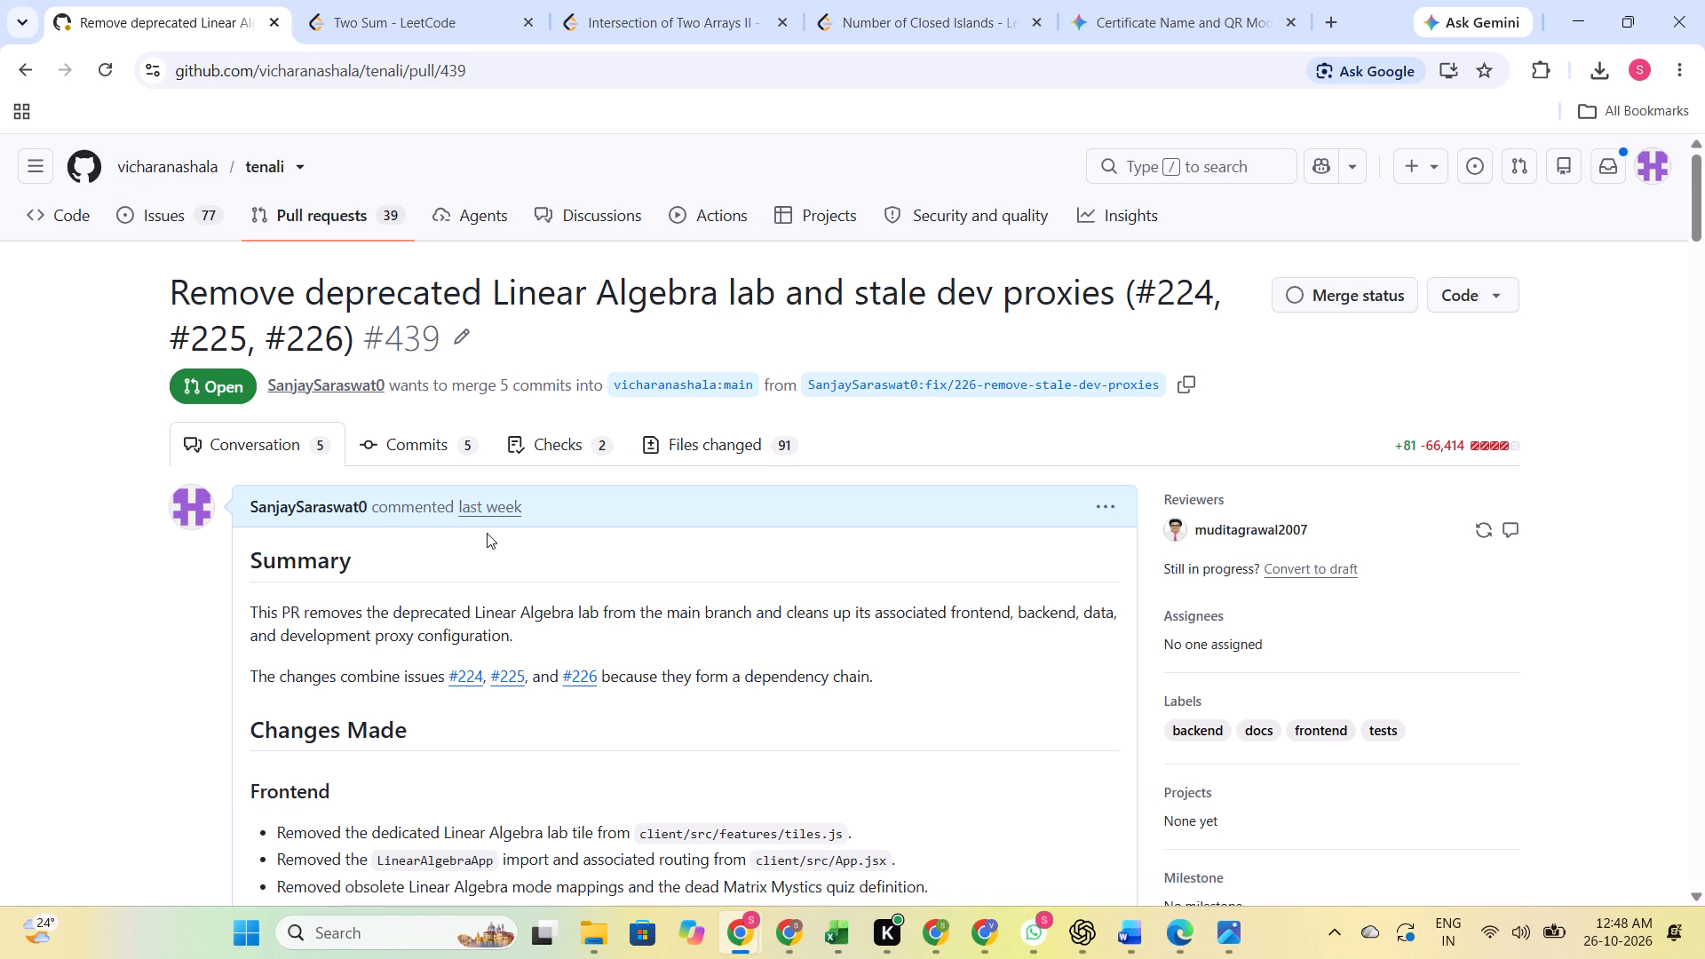
Capture a screenshot of pull request #439 from the address bar down to the full title, cropped just past the title's width.
key(shift+super+s)
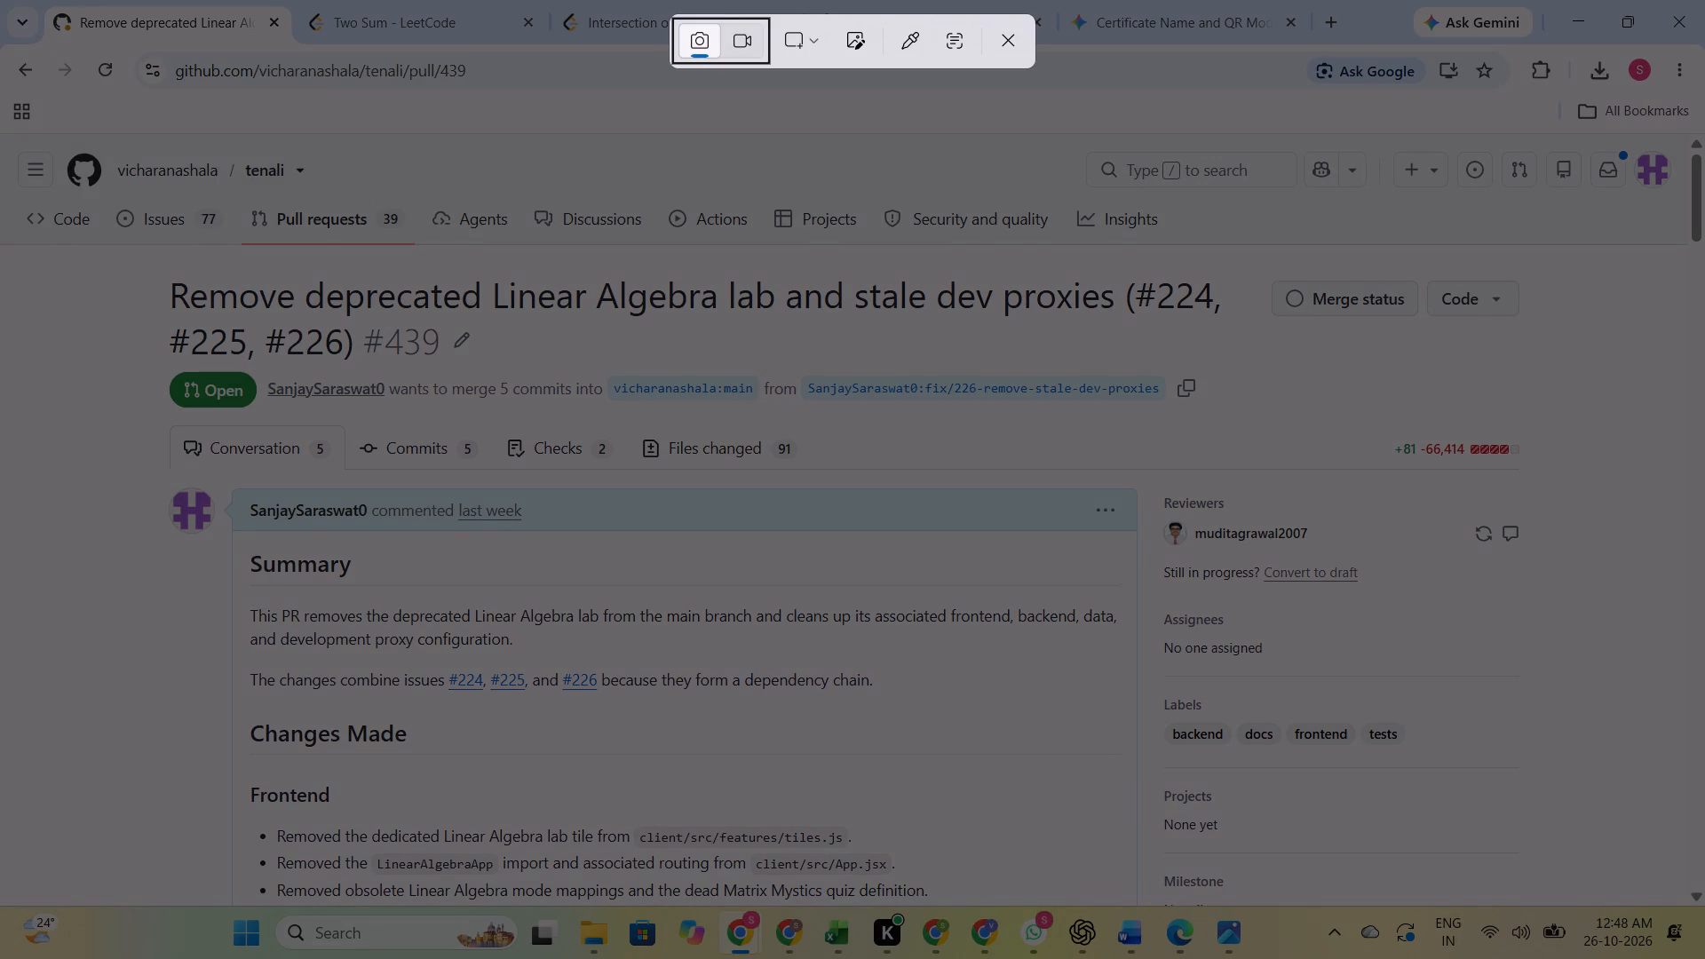
drag(4, 44, 1088, 351)
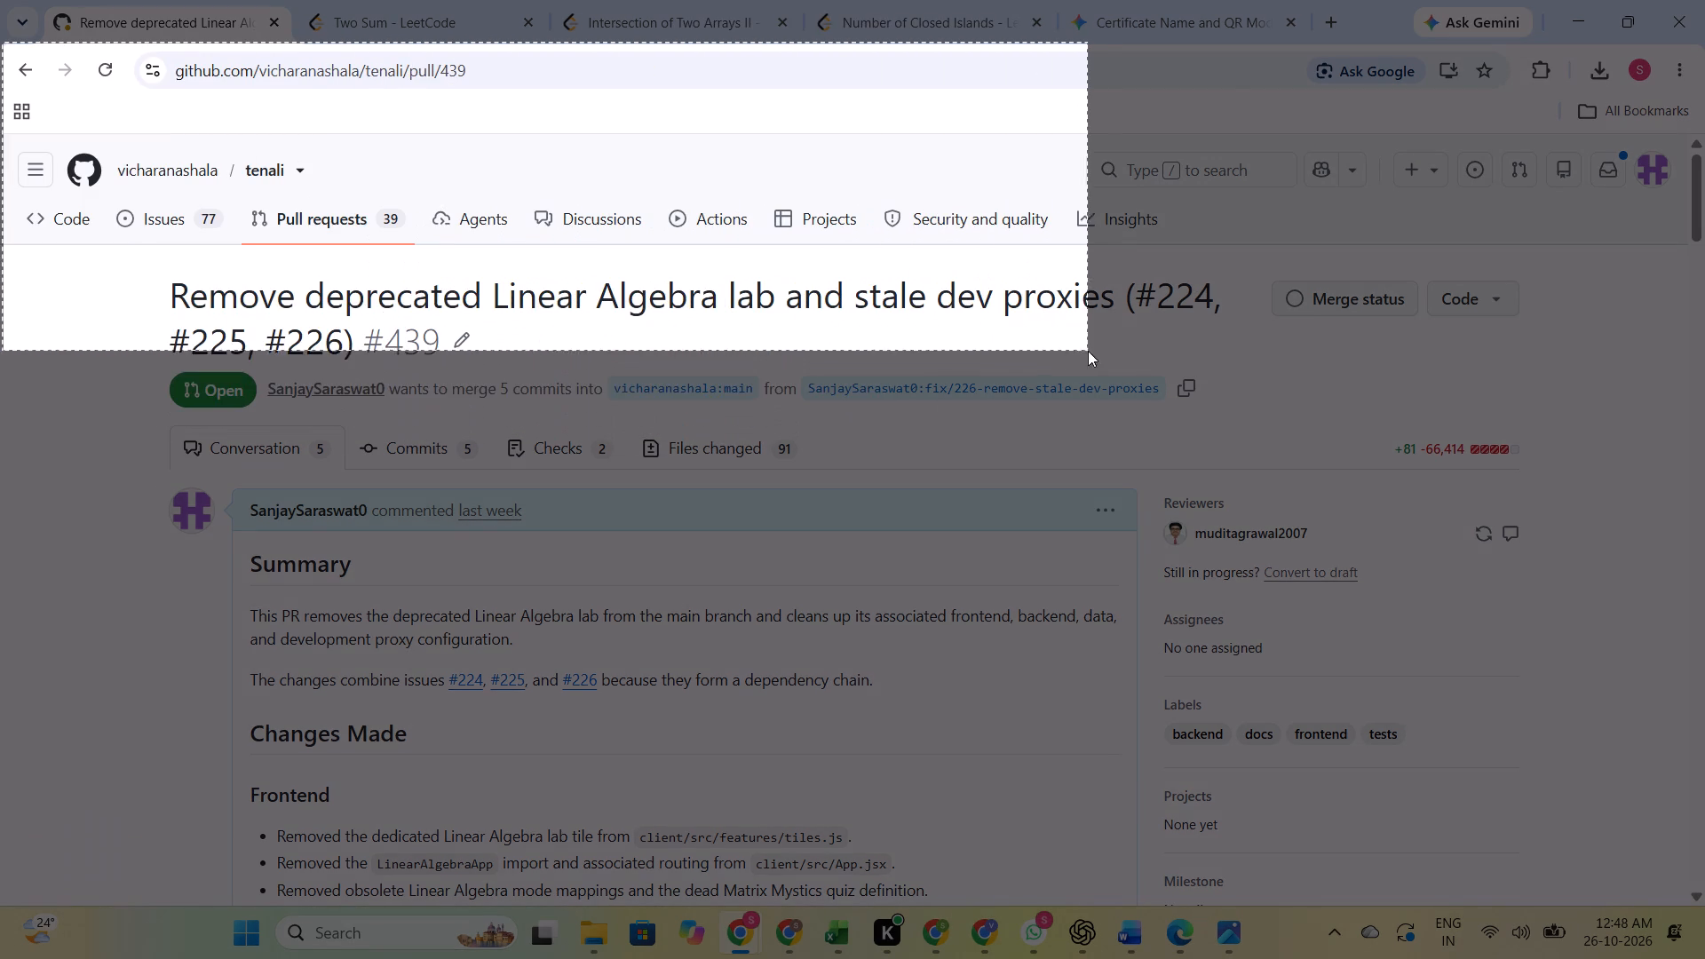
drag(1088, 351, 1279, 371)
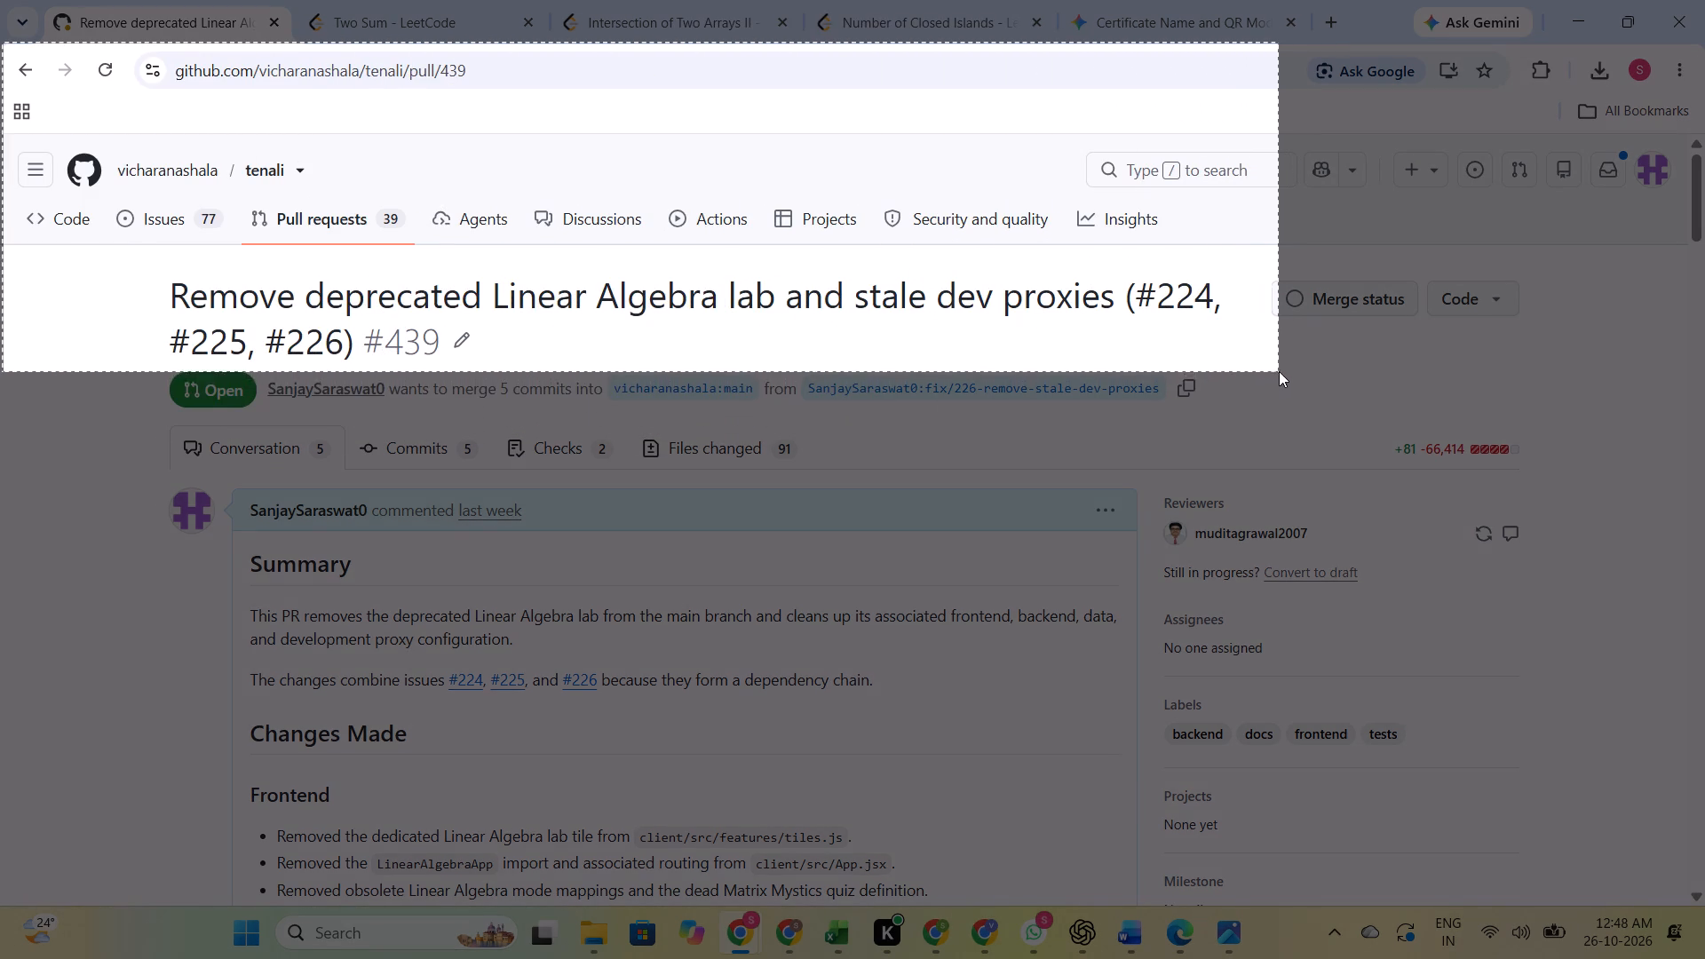
drag(1279, 371, 1265, 367)
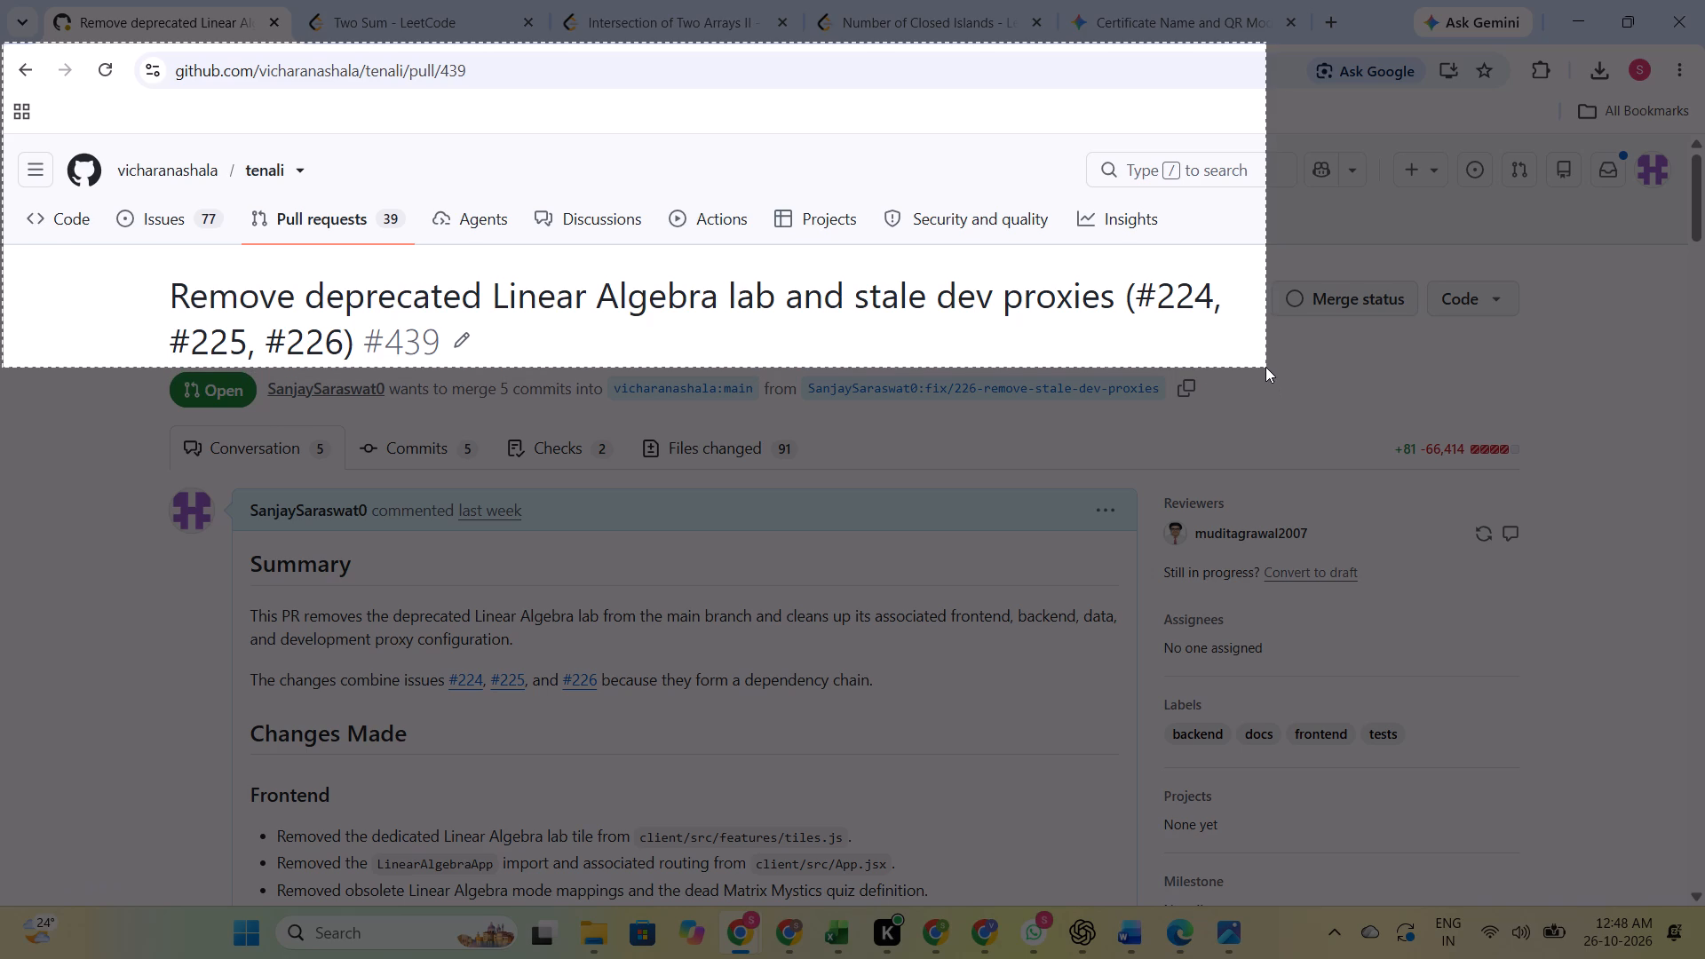
drag(1265, 367, 1265, 369)
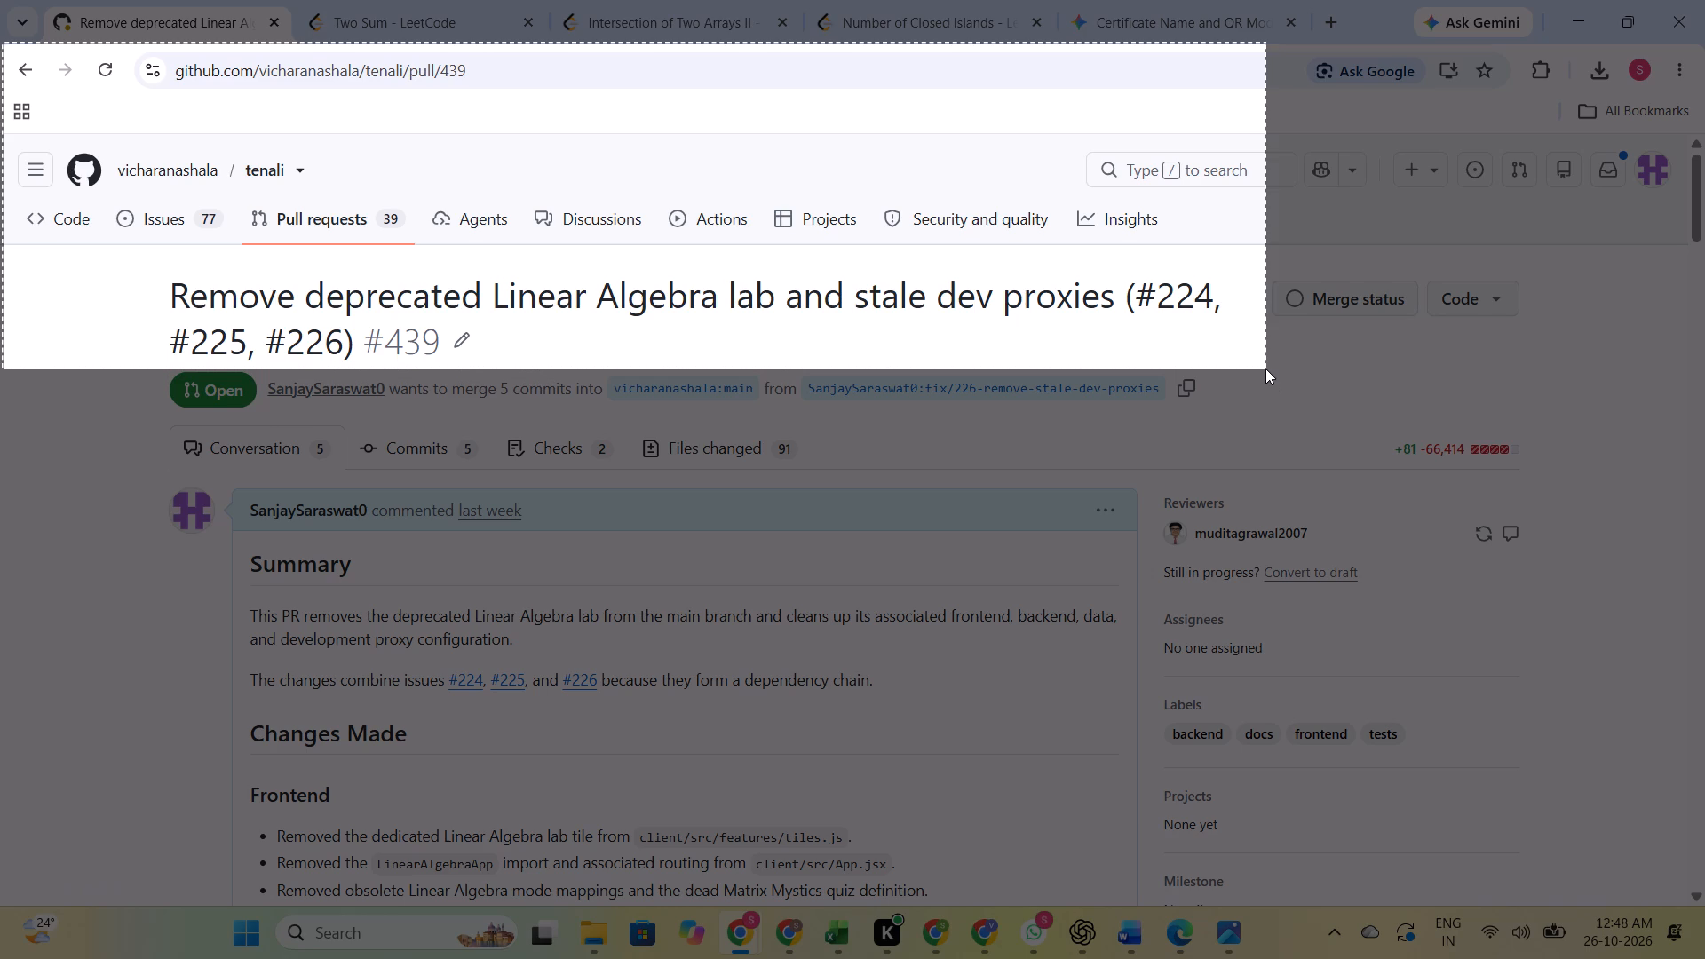
drag(1265, 369, 1268, 368)
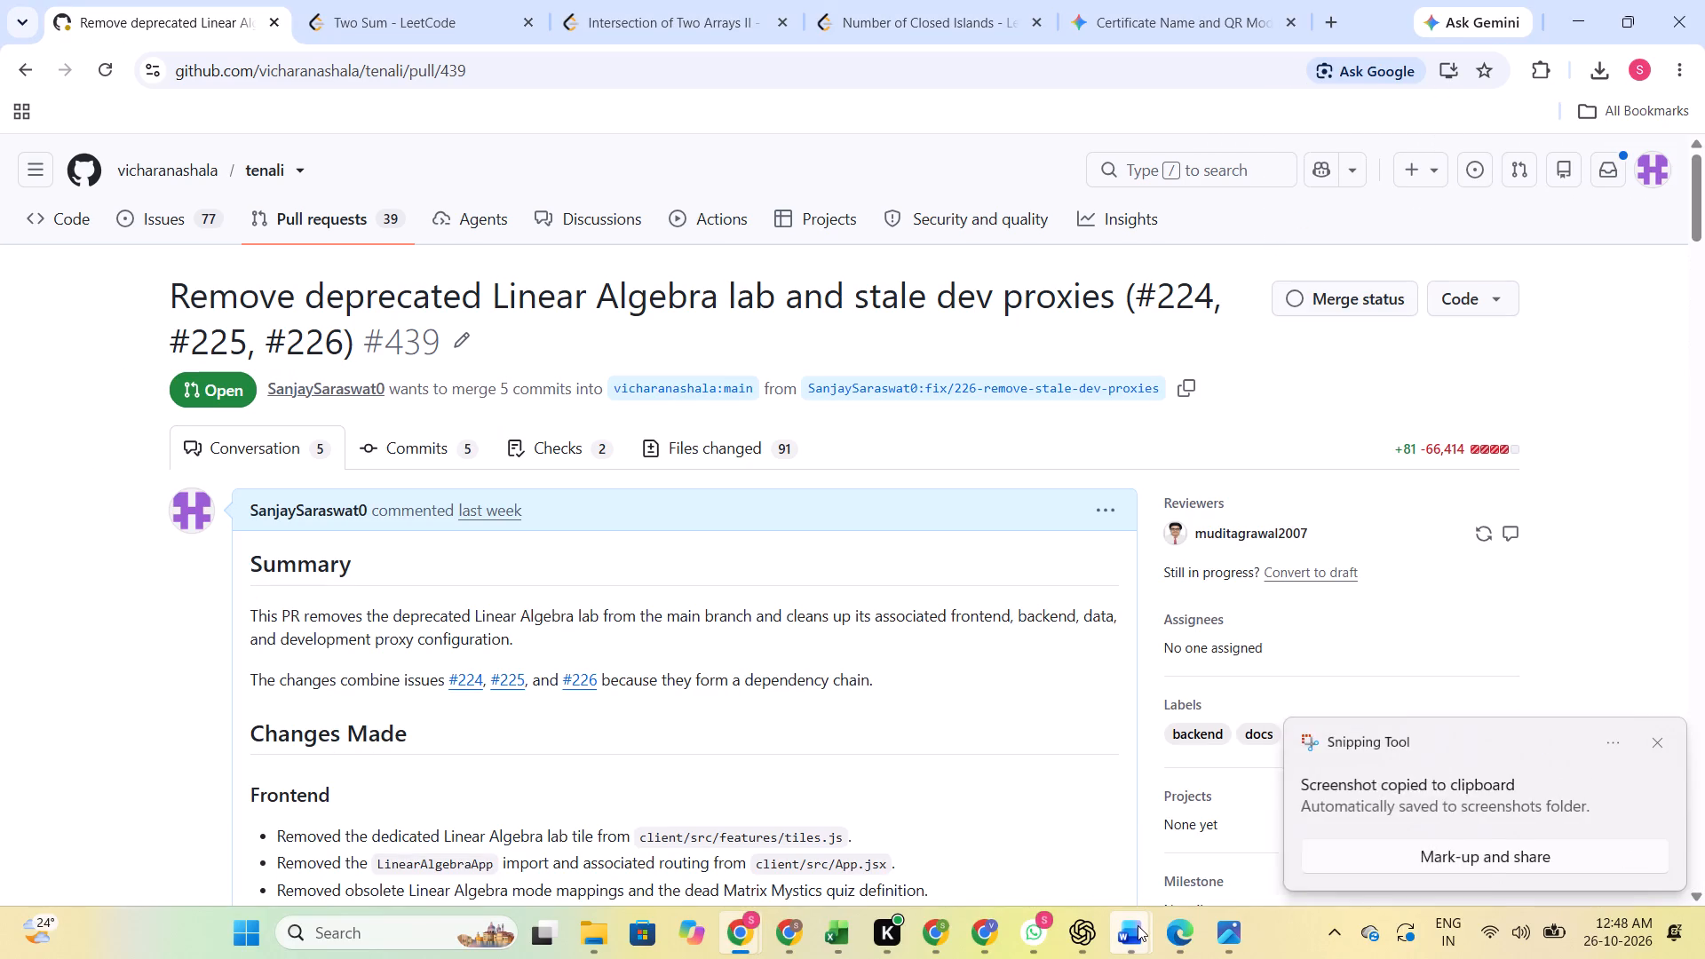
Switch to the reviewed final internship report in Word and paste the pull request capture below the Week 4 course progress screenshot.
click(1138, 925)
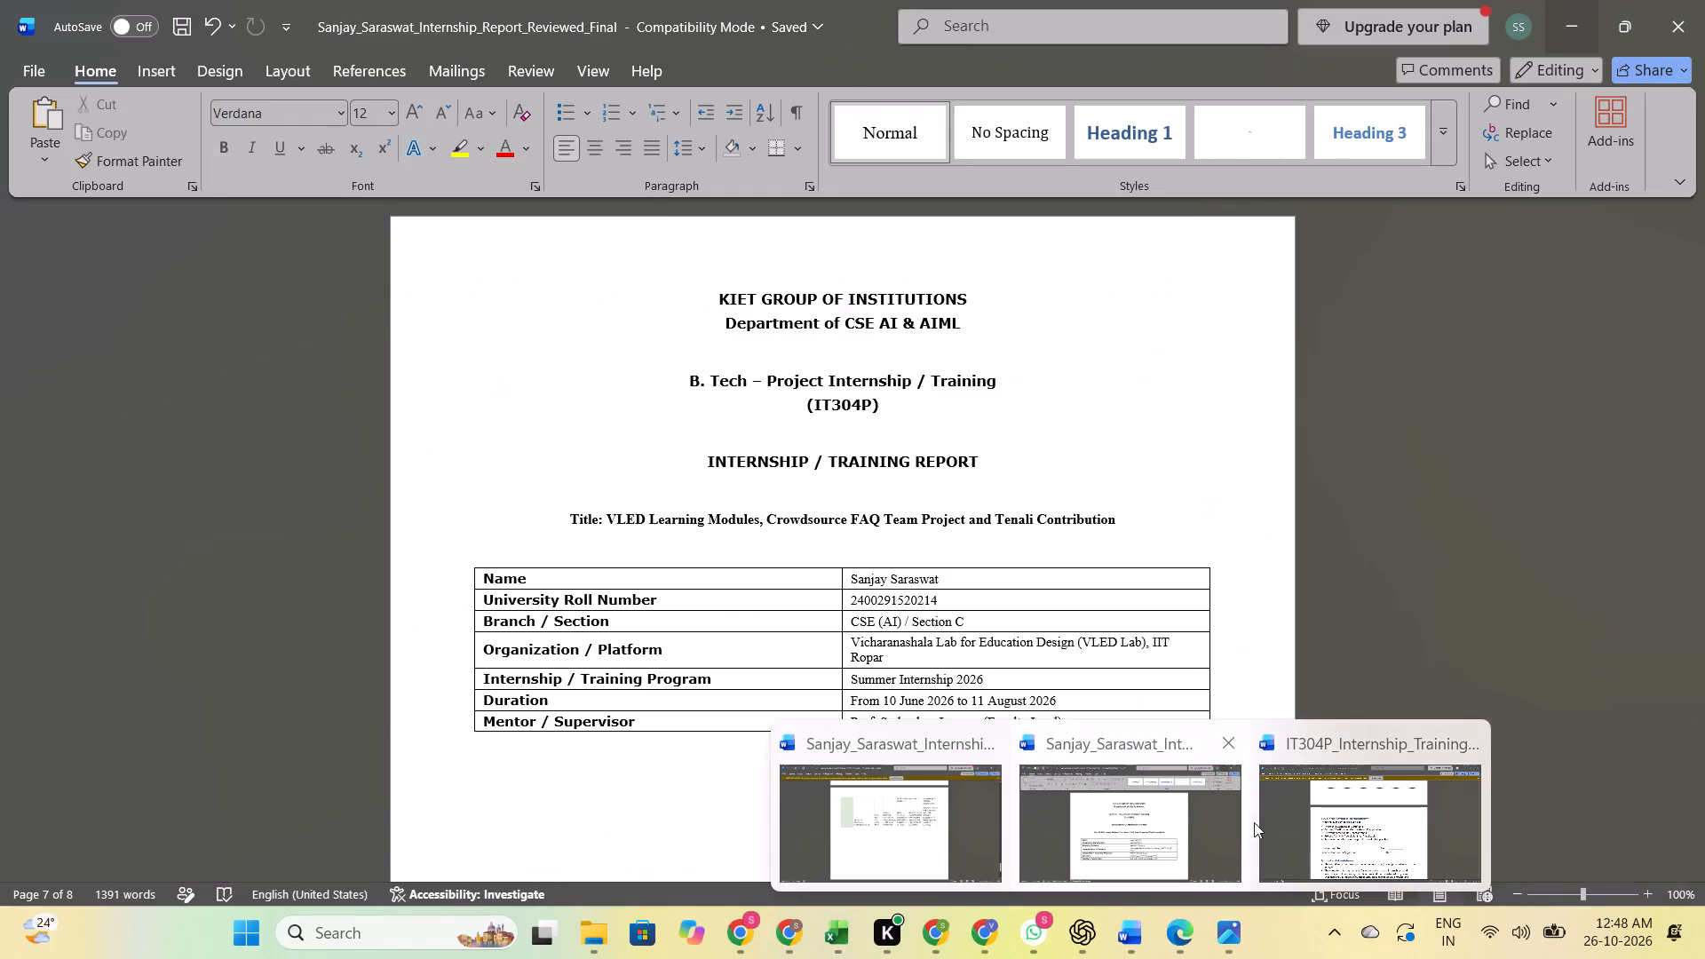
click(1137, 837)
scroll(976, 728, down, 17)
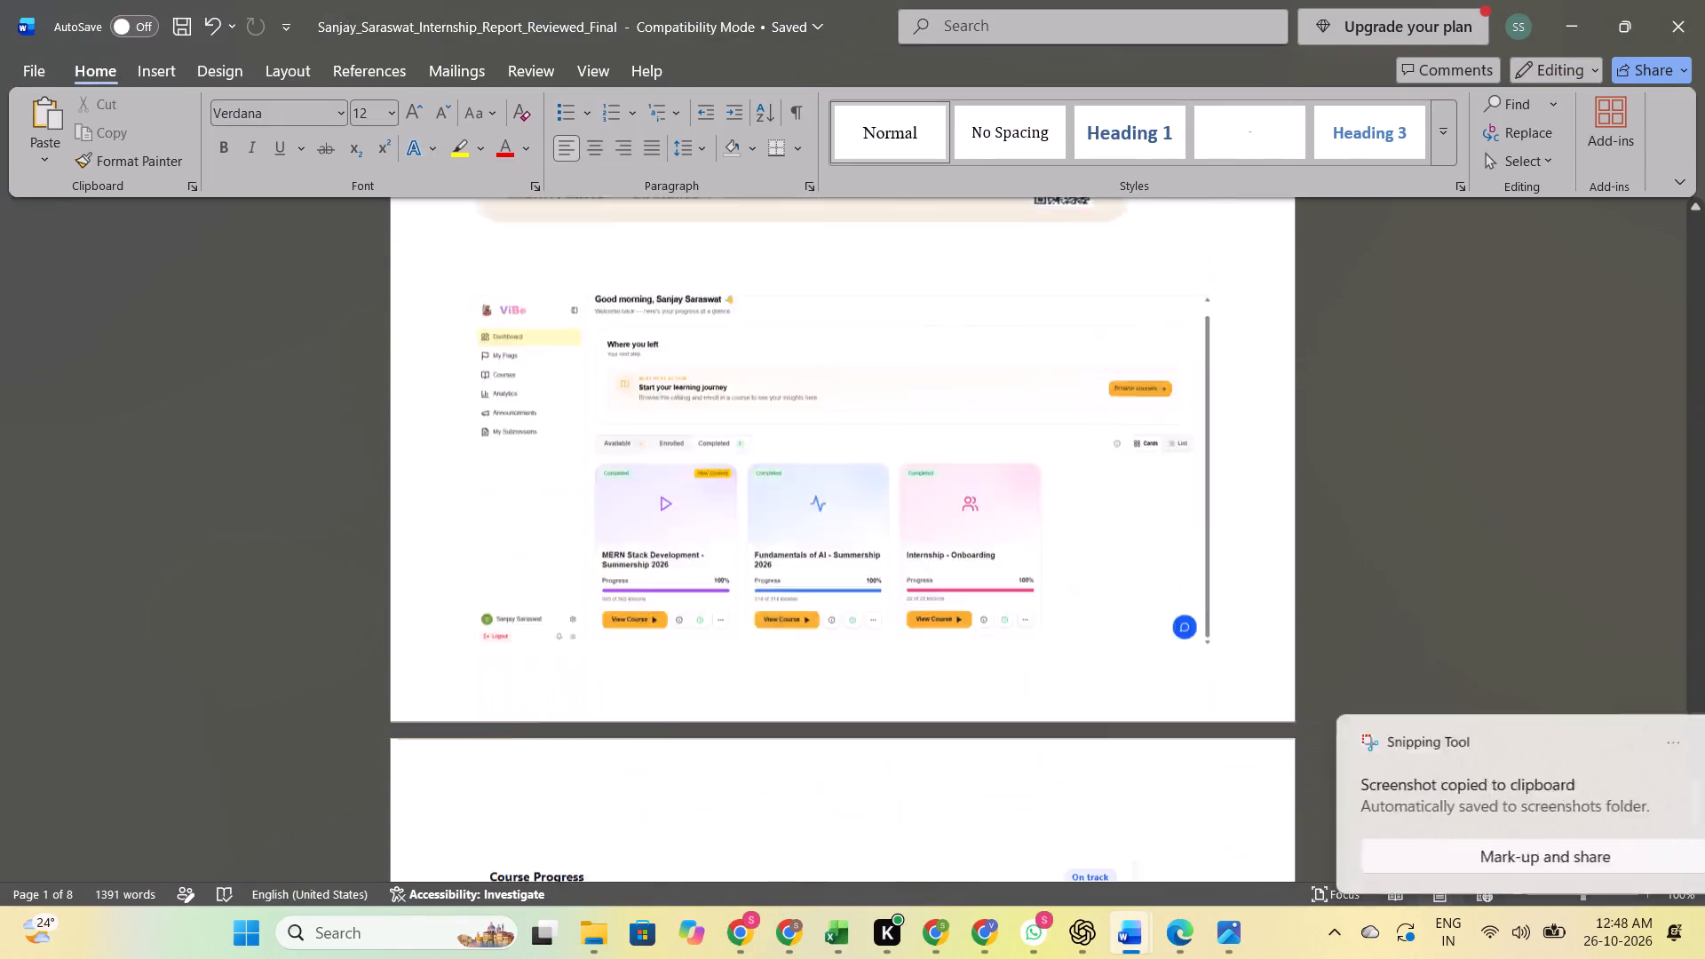
scroll(976, 728, down, 4)
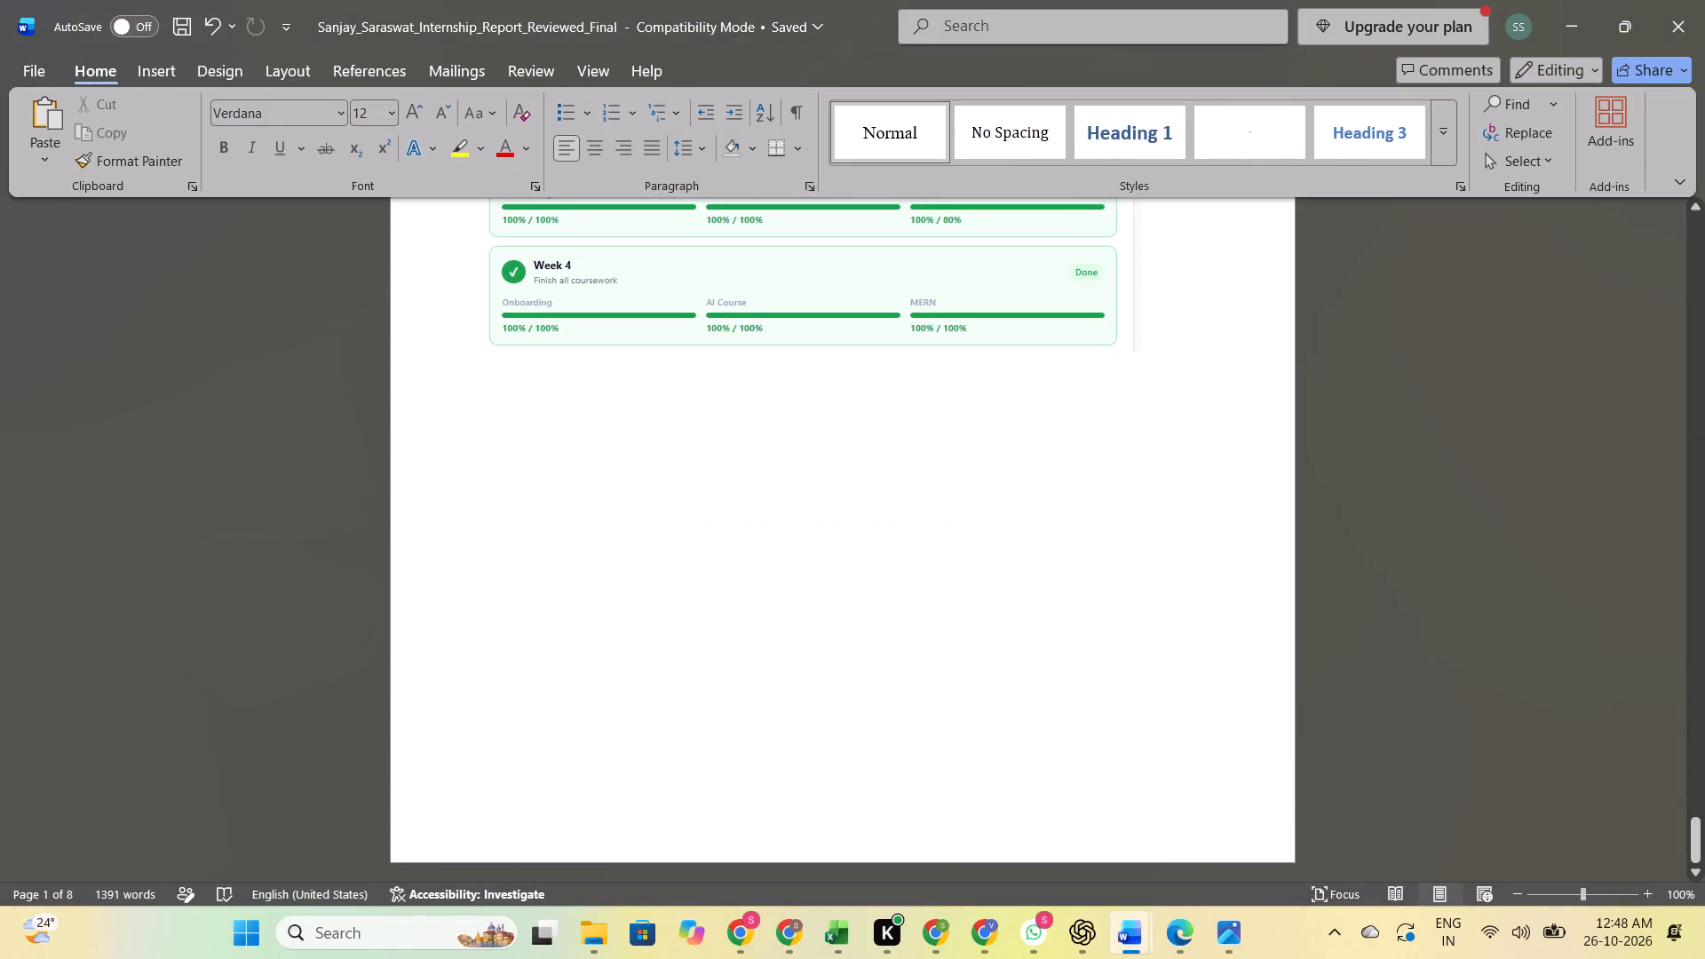
click(560, 380)
key(ctrl+v)
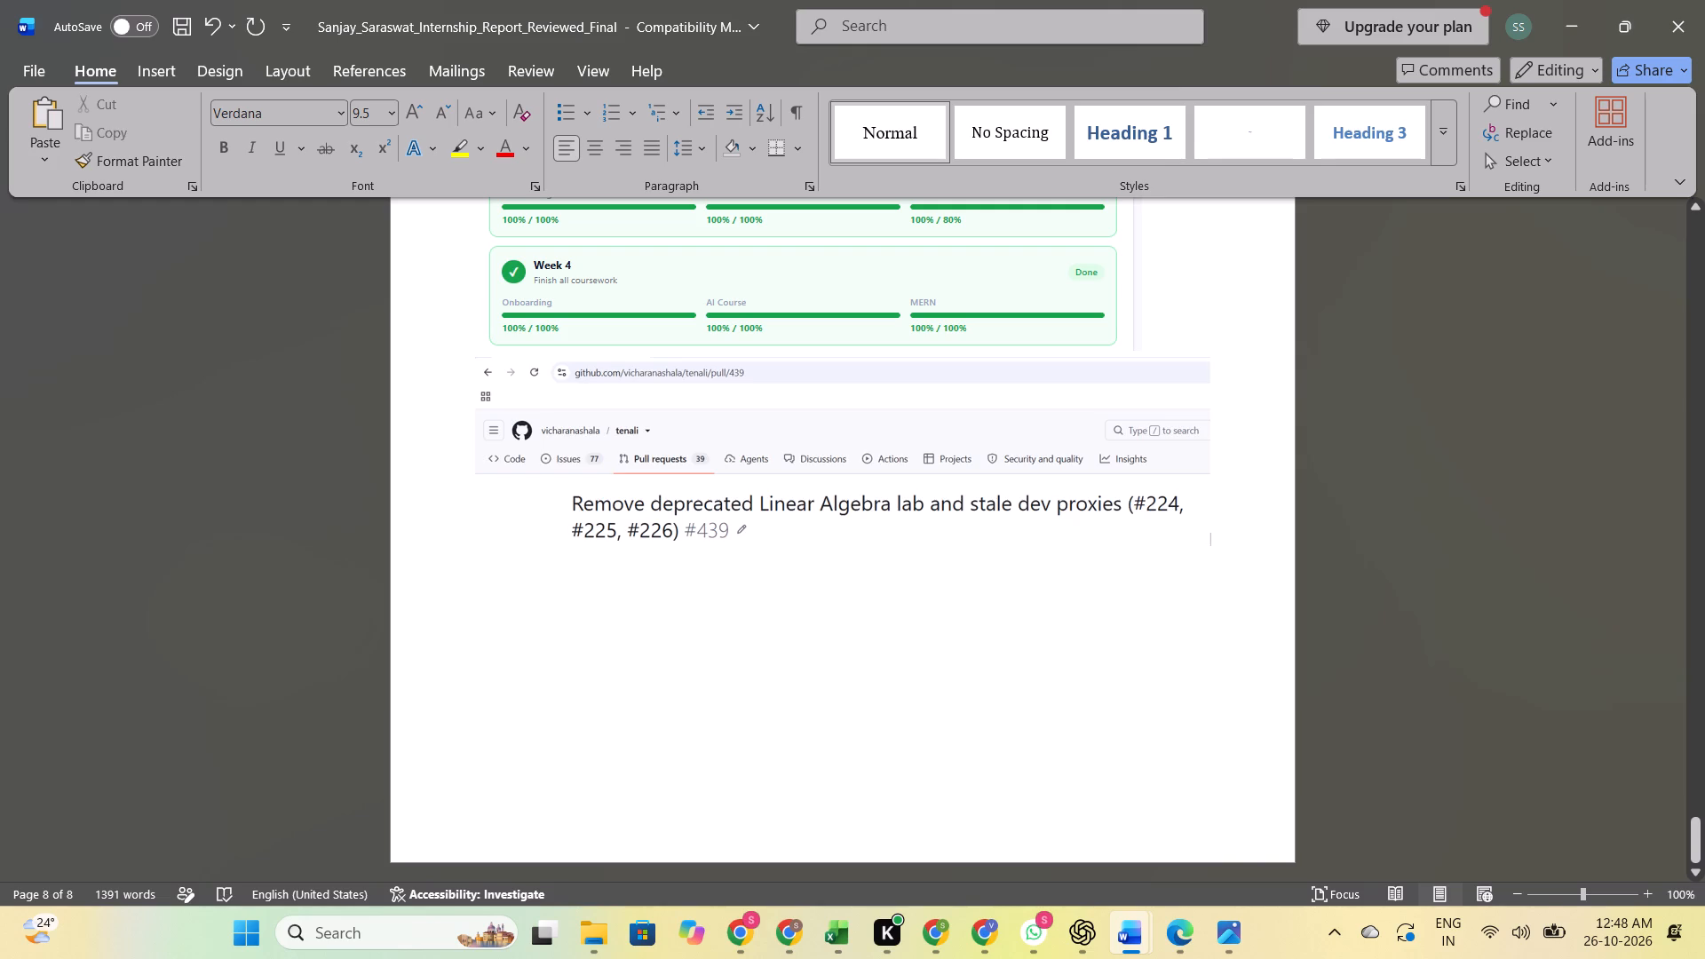
scroll(972, 584, up, 1)
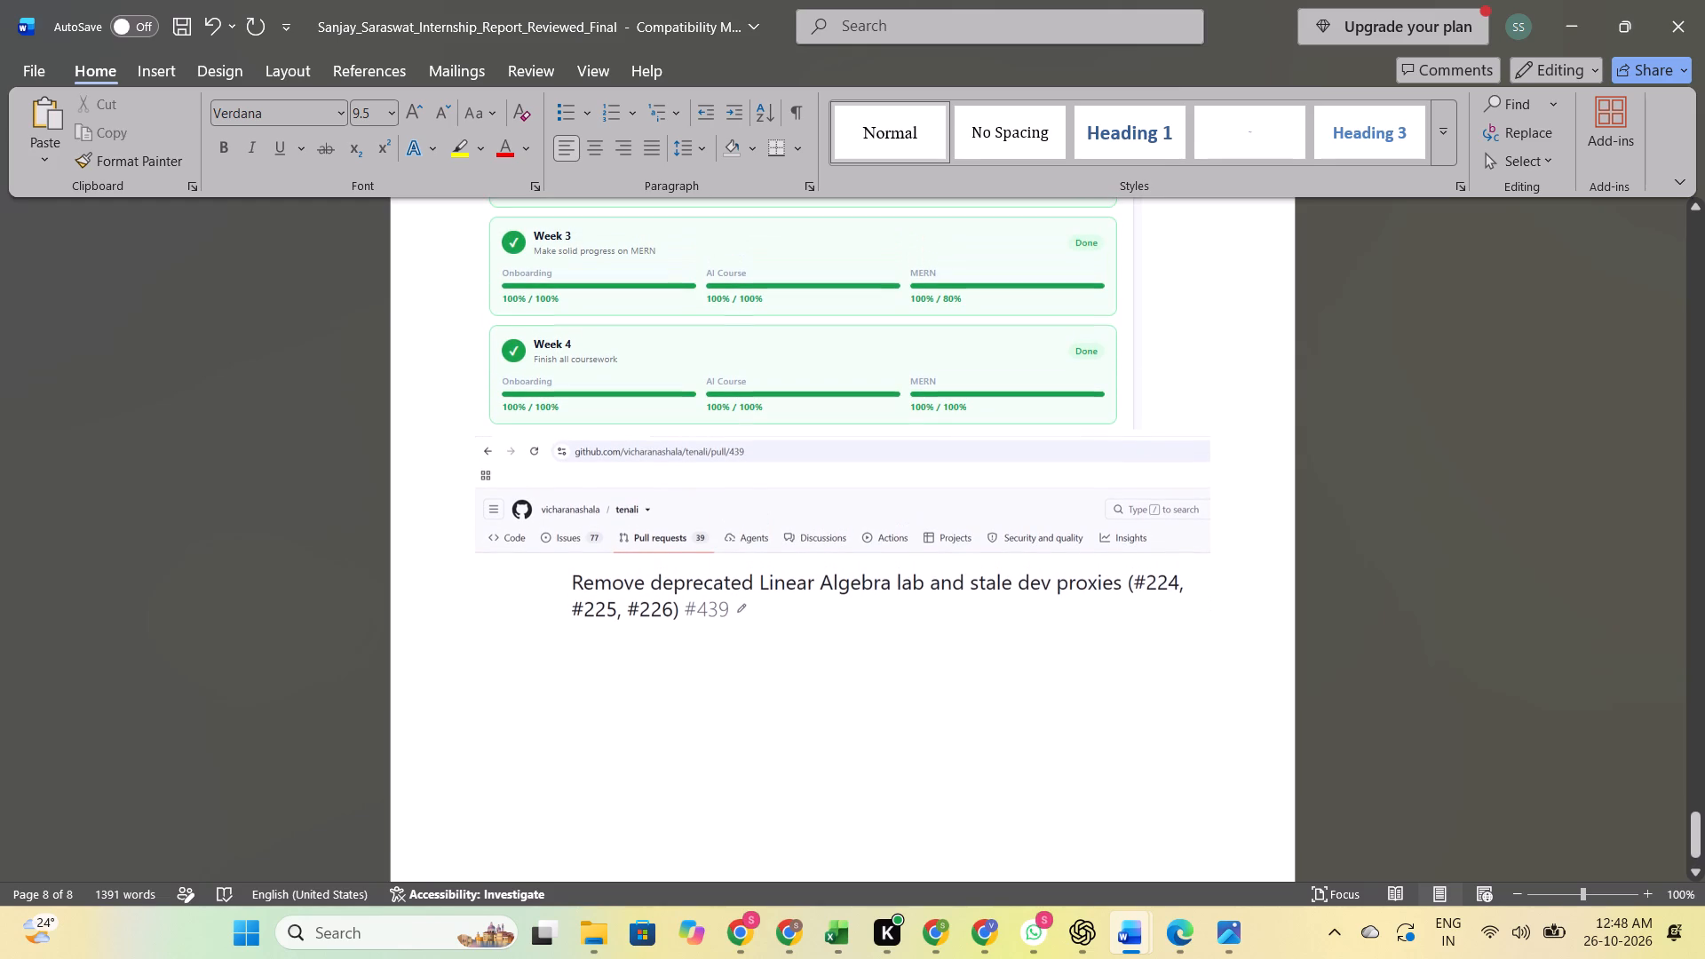
scroll(972, 584, up, 1)
click(986, 654)
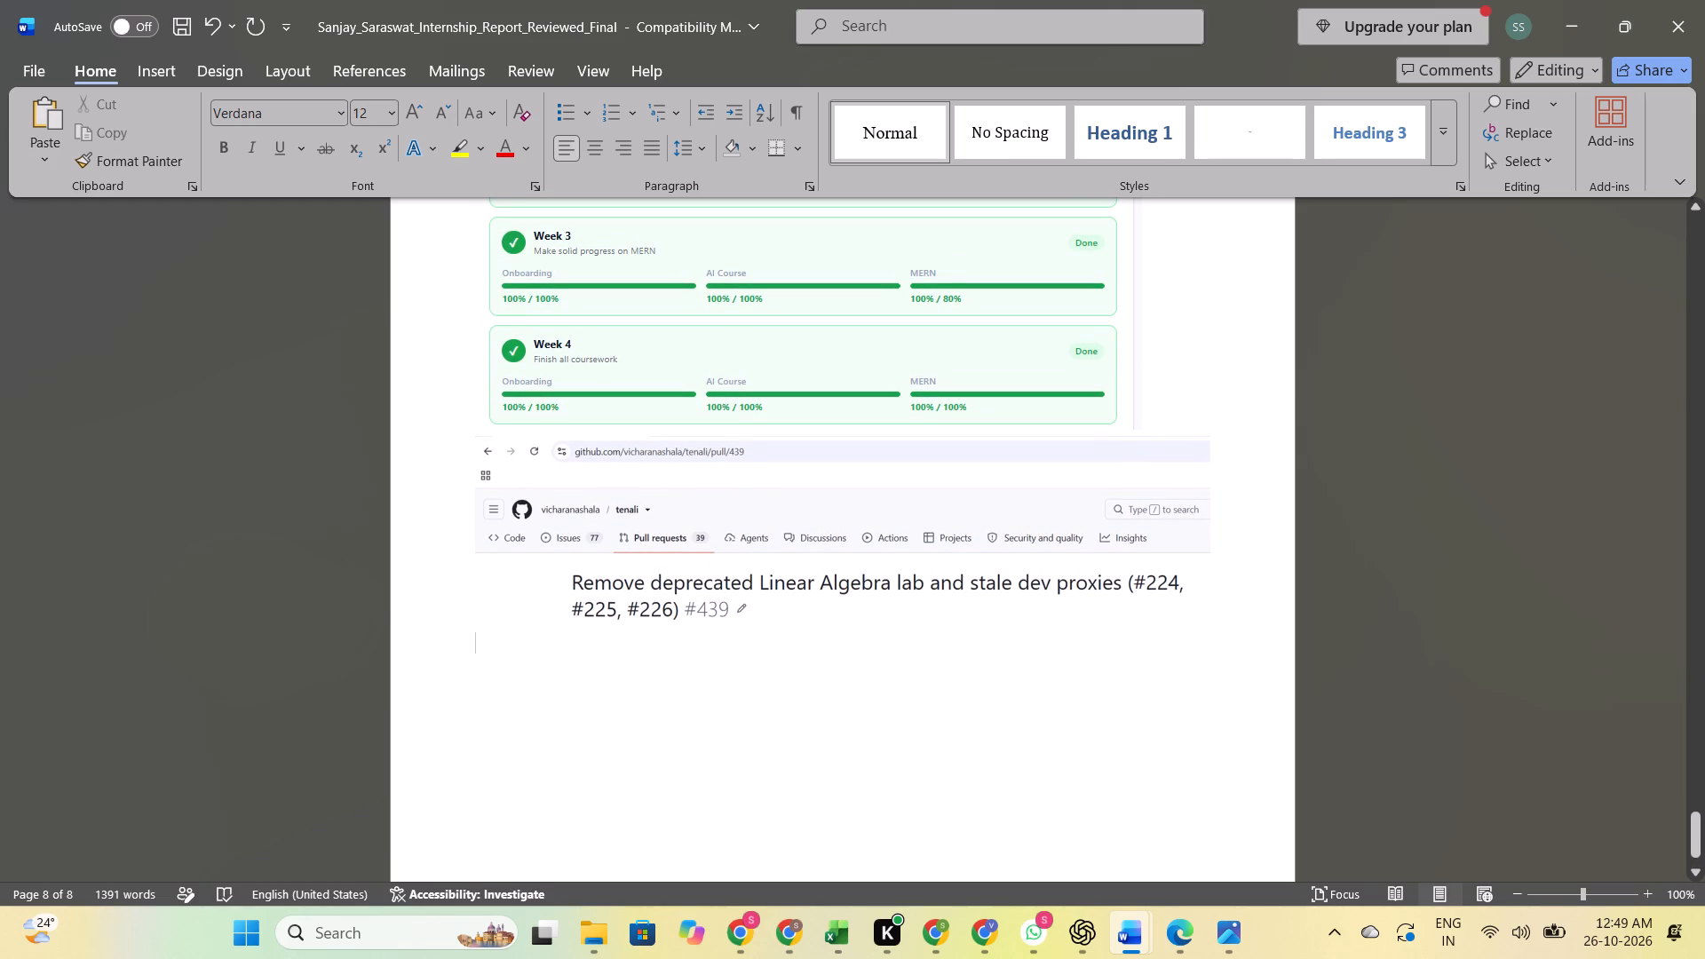
Review the report from the course progress attachments back to the title page and on to the objectives section.
scroll(986, 654, up, 1)
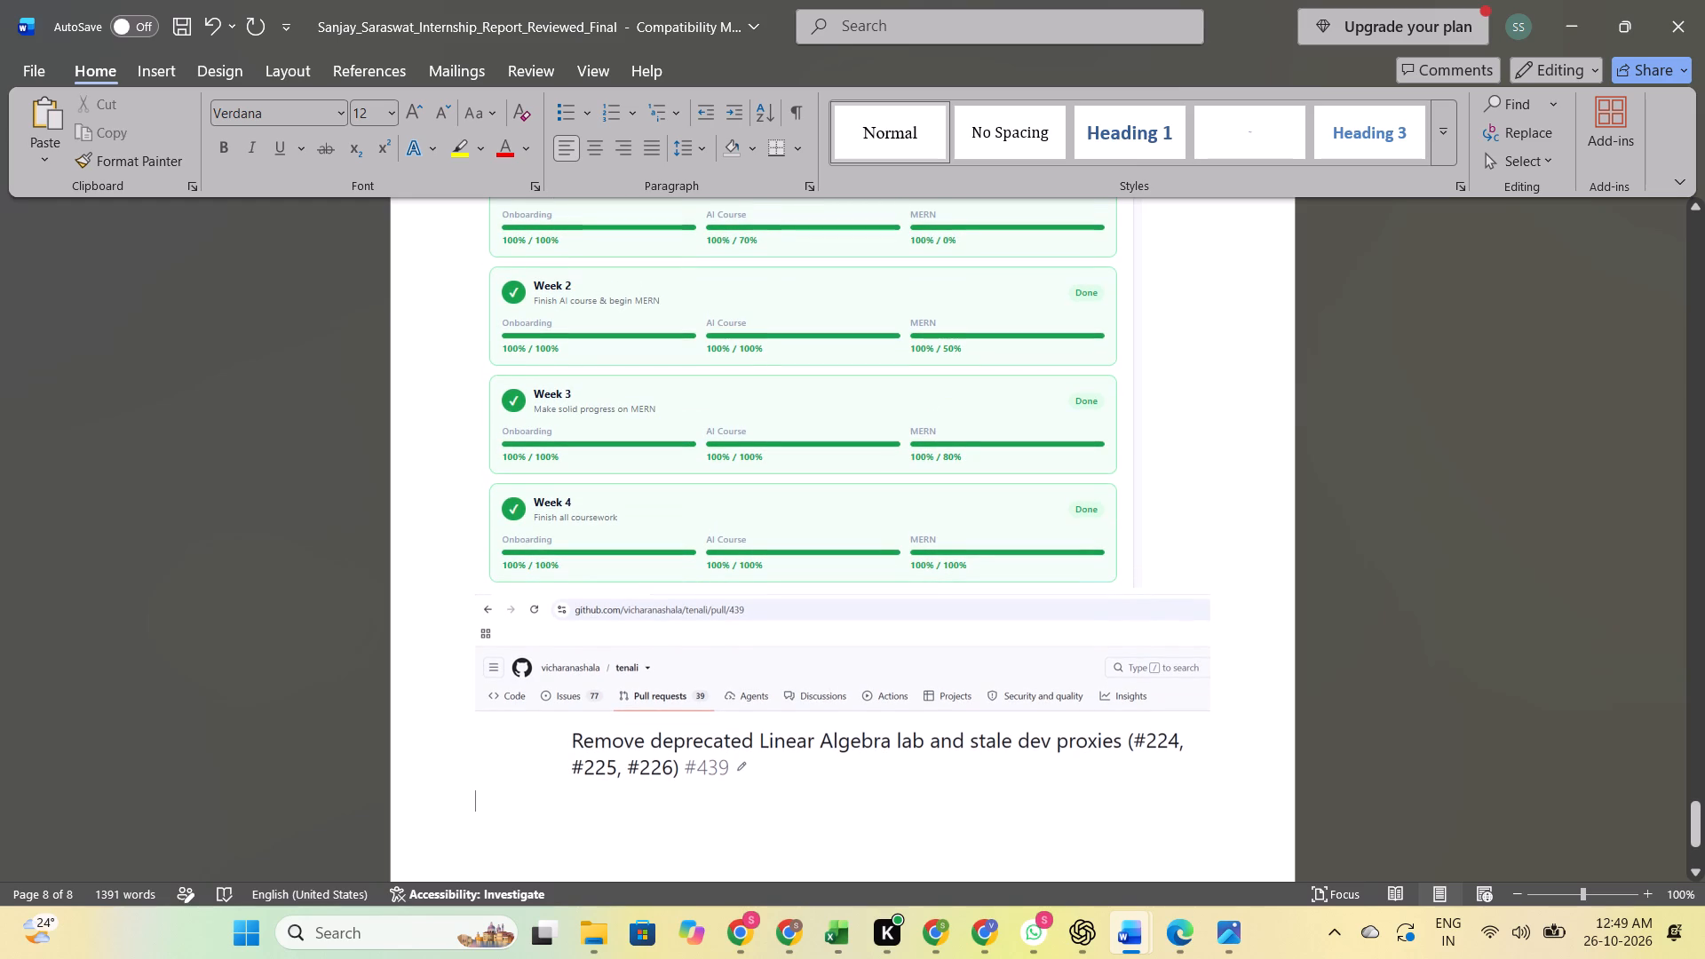
click(1188, 448)
scroll(1188, 448, up, 5)
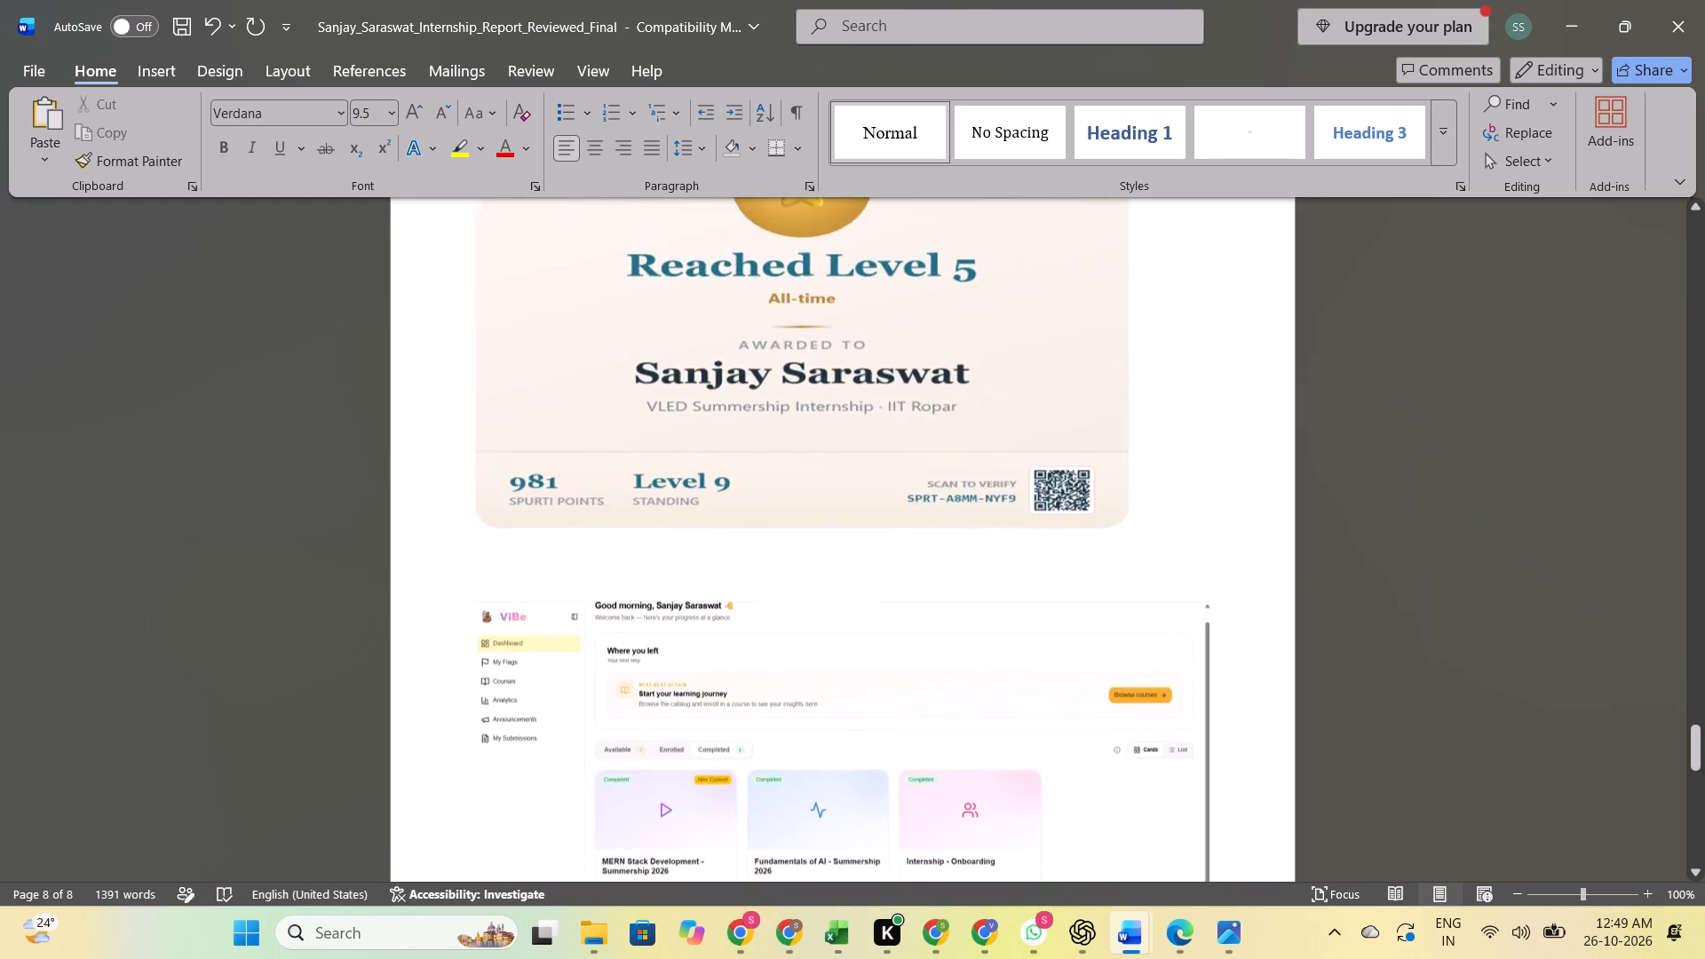
scroll(1188, 448, up, 3)
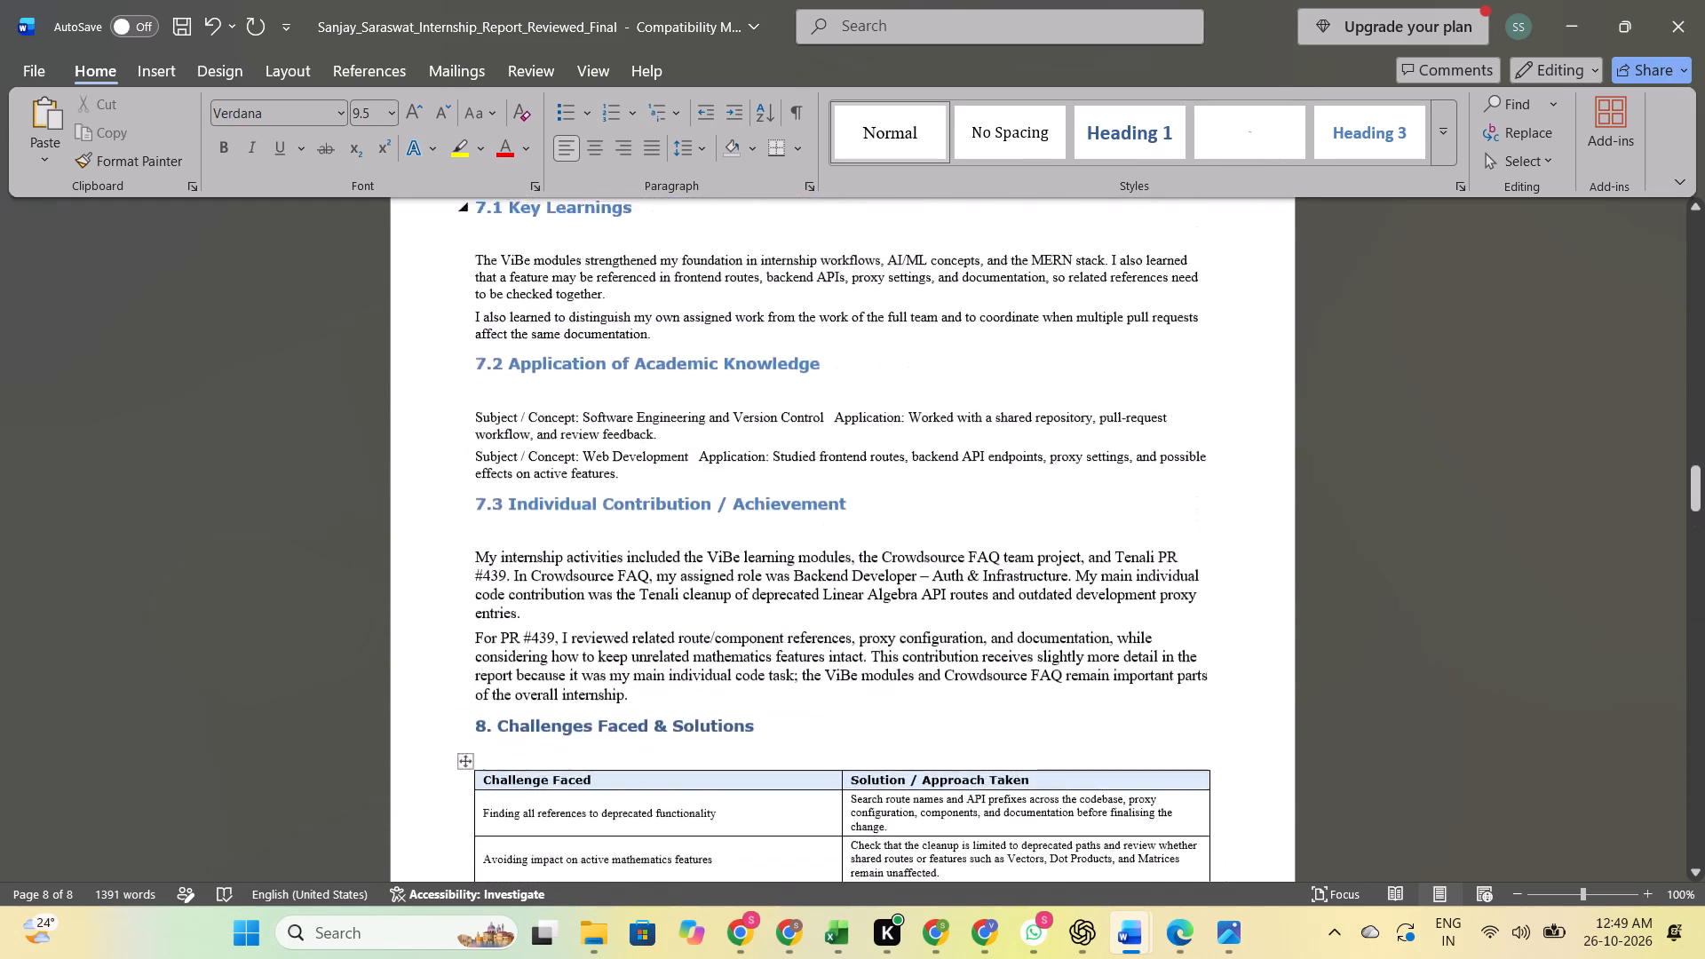
scroll(1188, 448, up, 5)
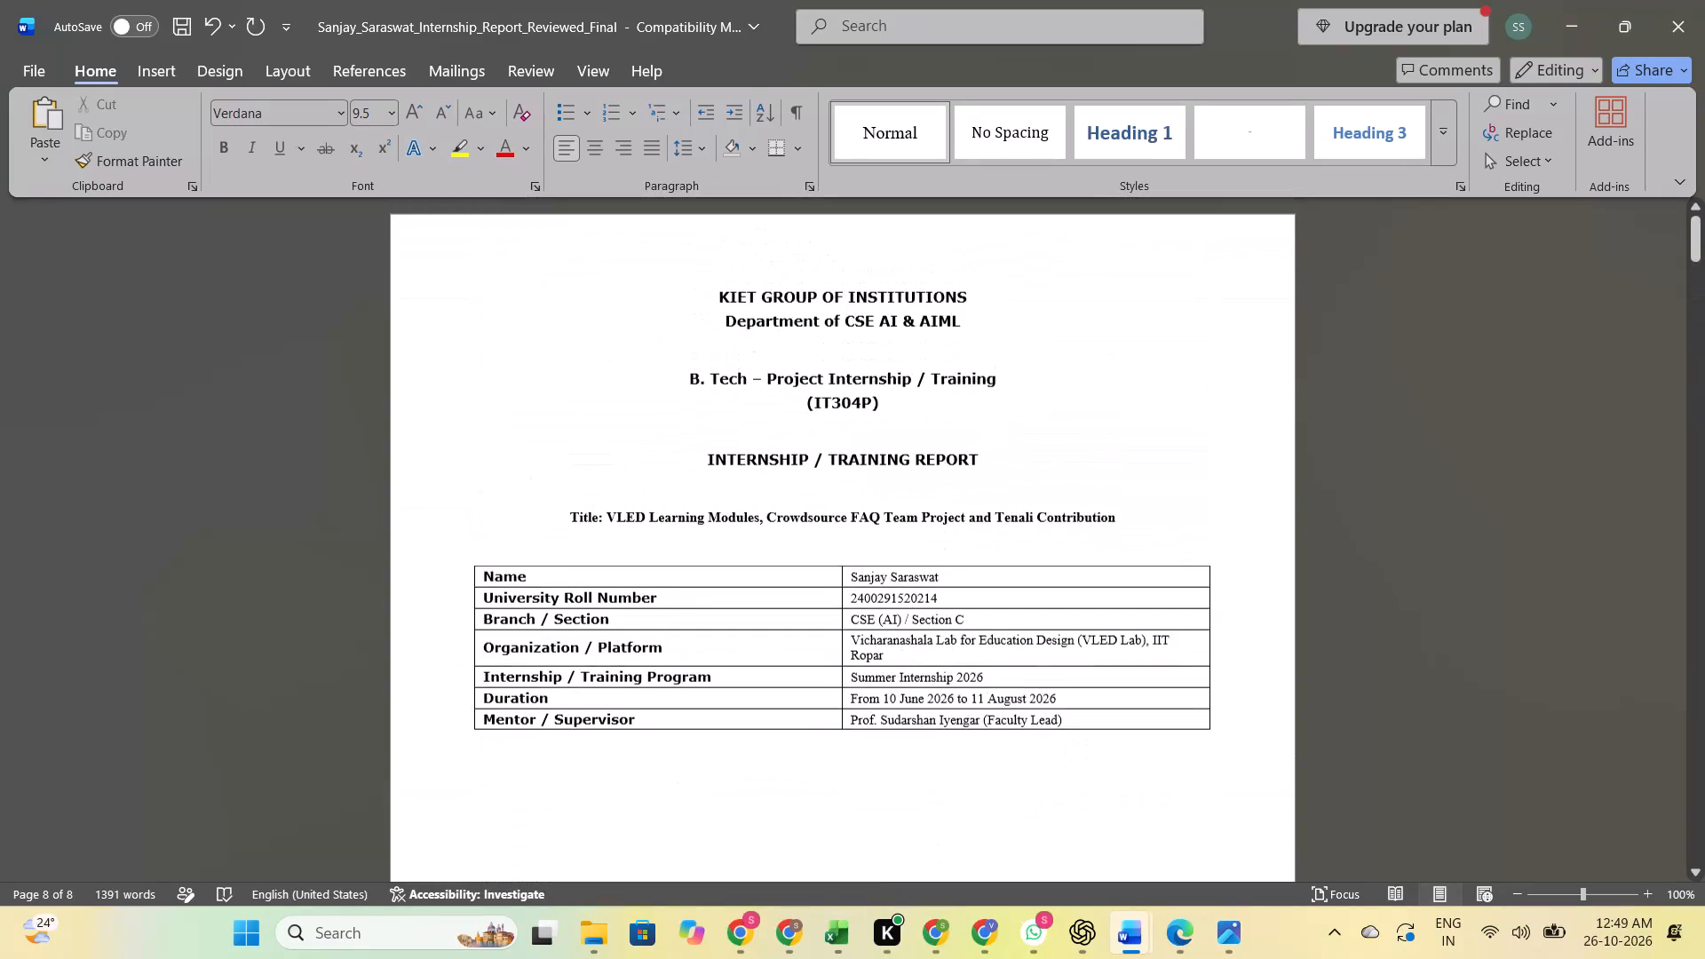
scroll(1188, 448, up, 1)
scroll(1188, 448, down, 2)
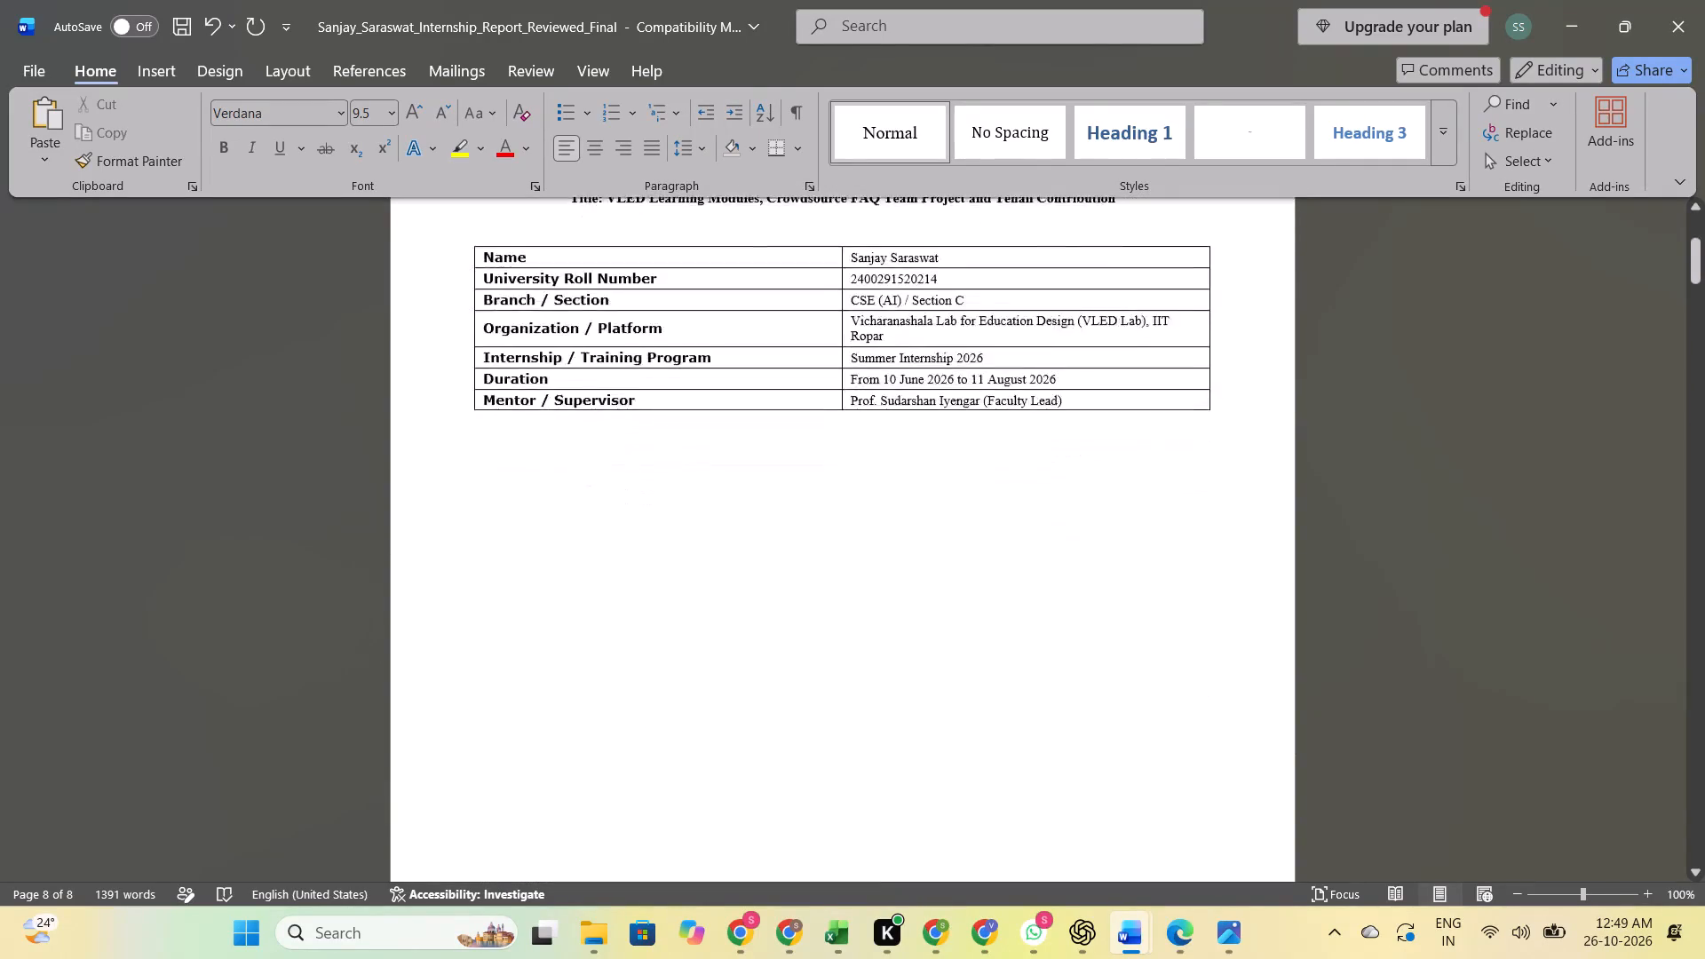
scroll(1188, 448, down, 3)
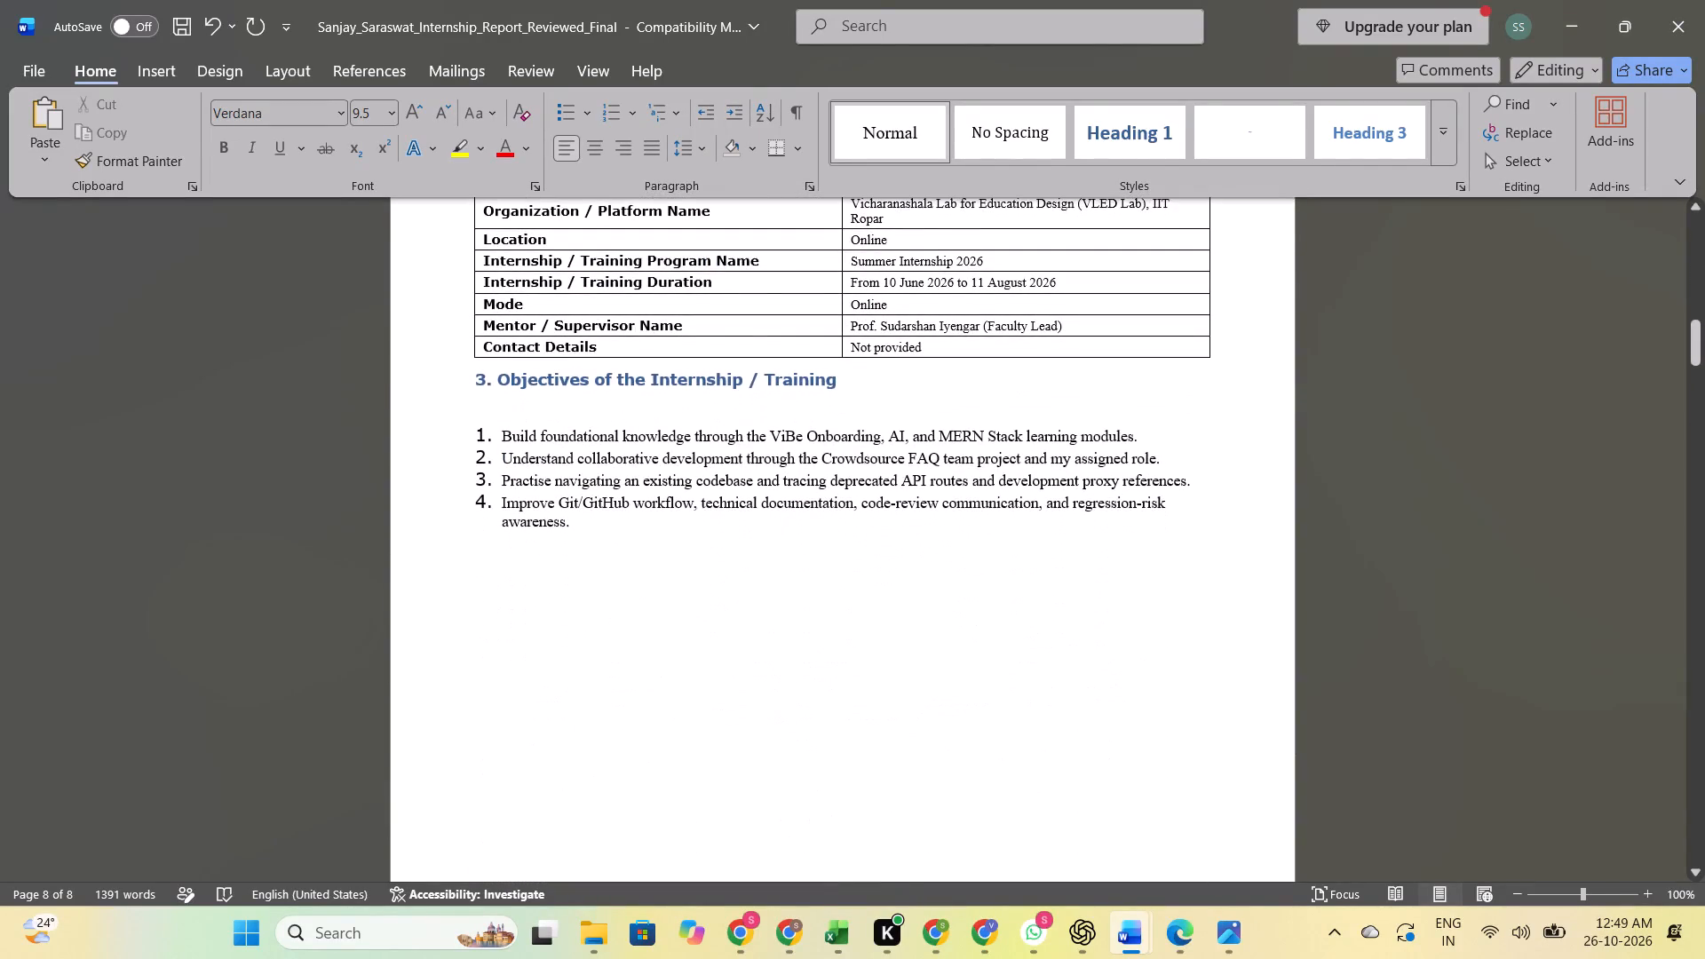
Change the end day in the Internship / Training Duration row of the program details table to 10.
scroll(1188, 448, up, 1)
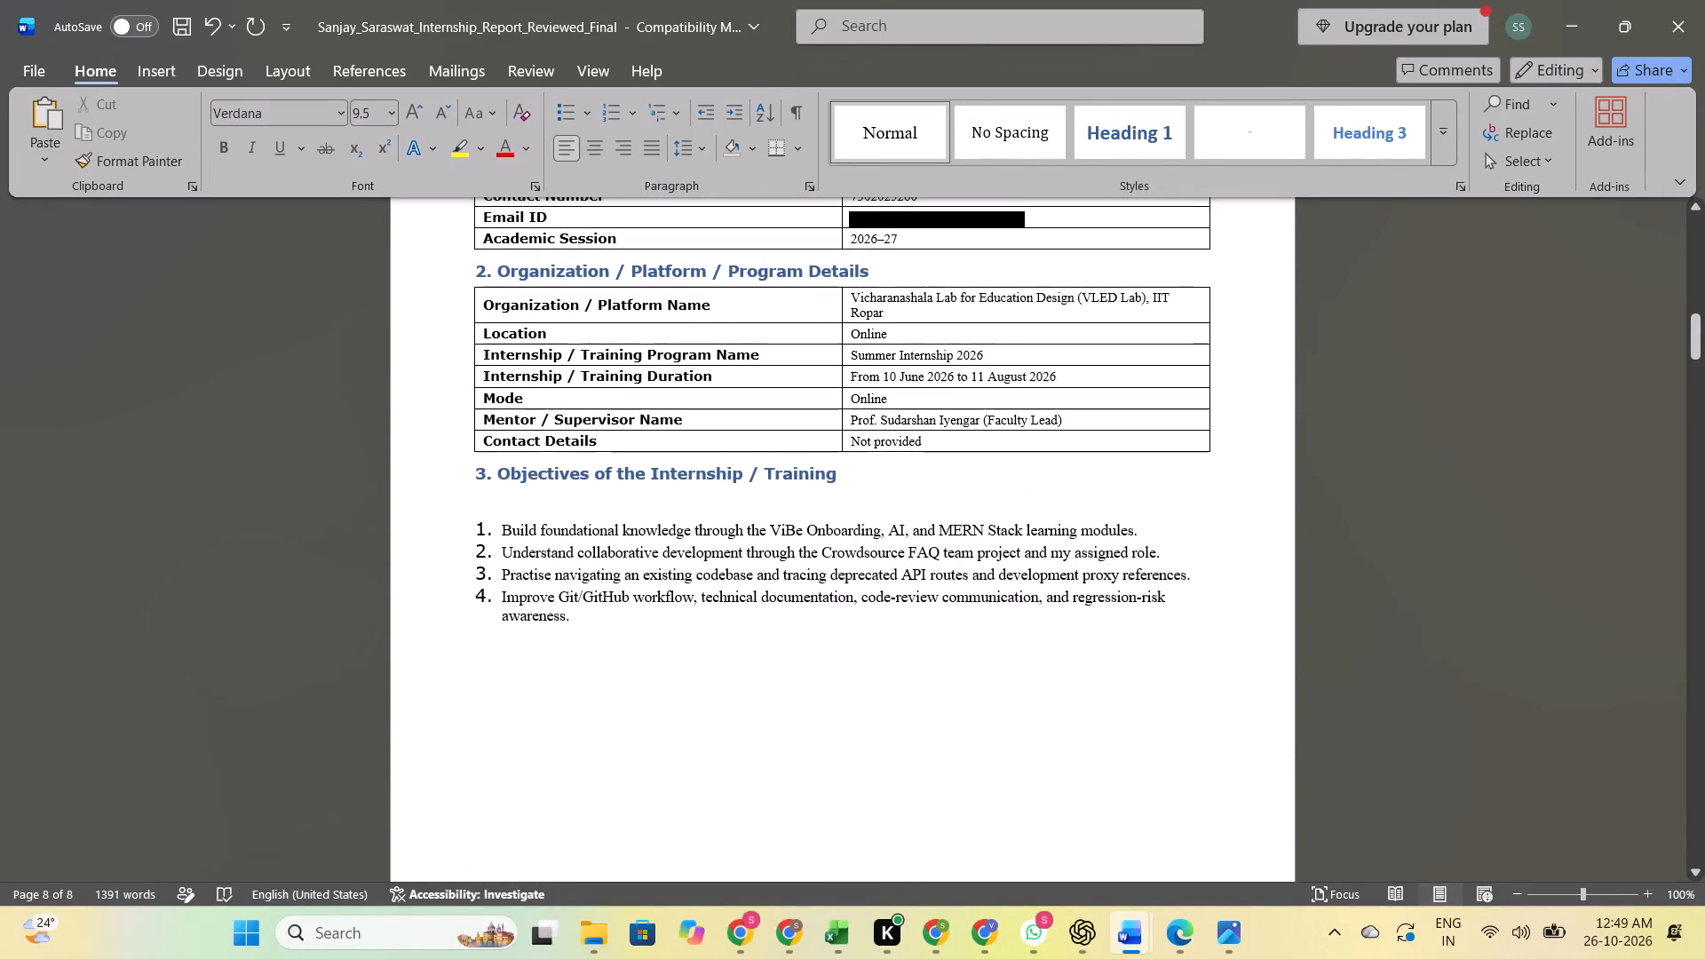
click(986, 375)
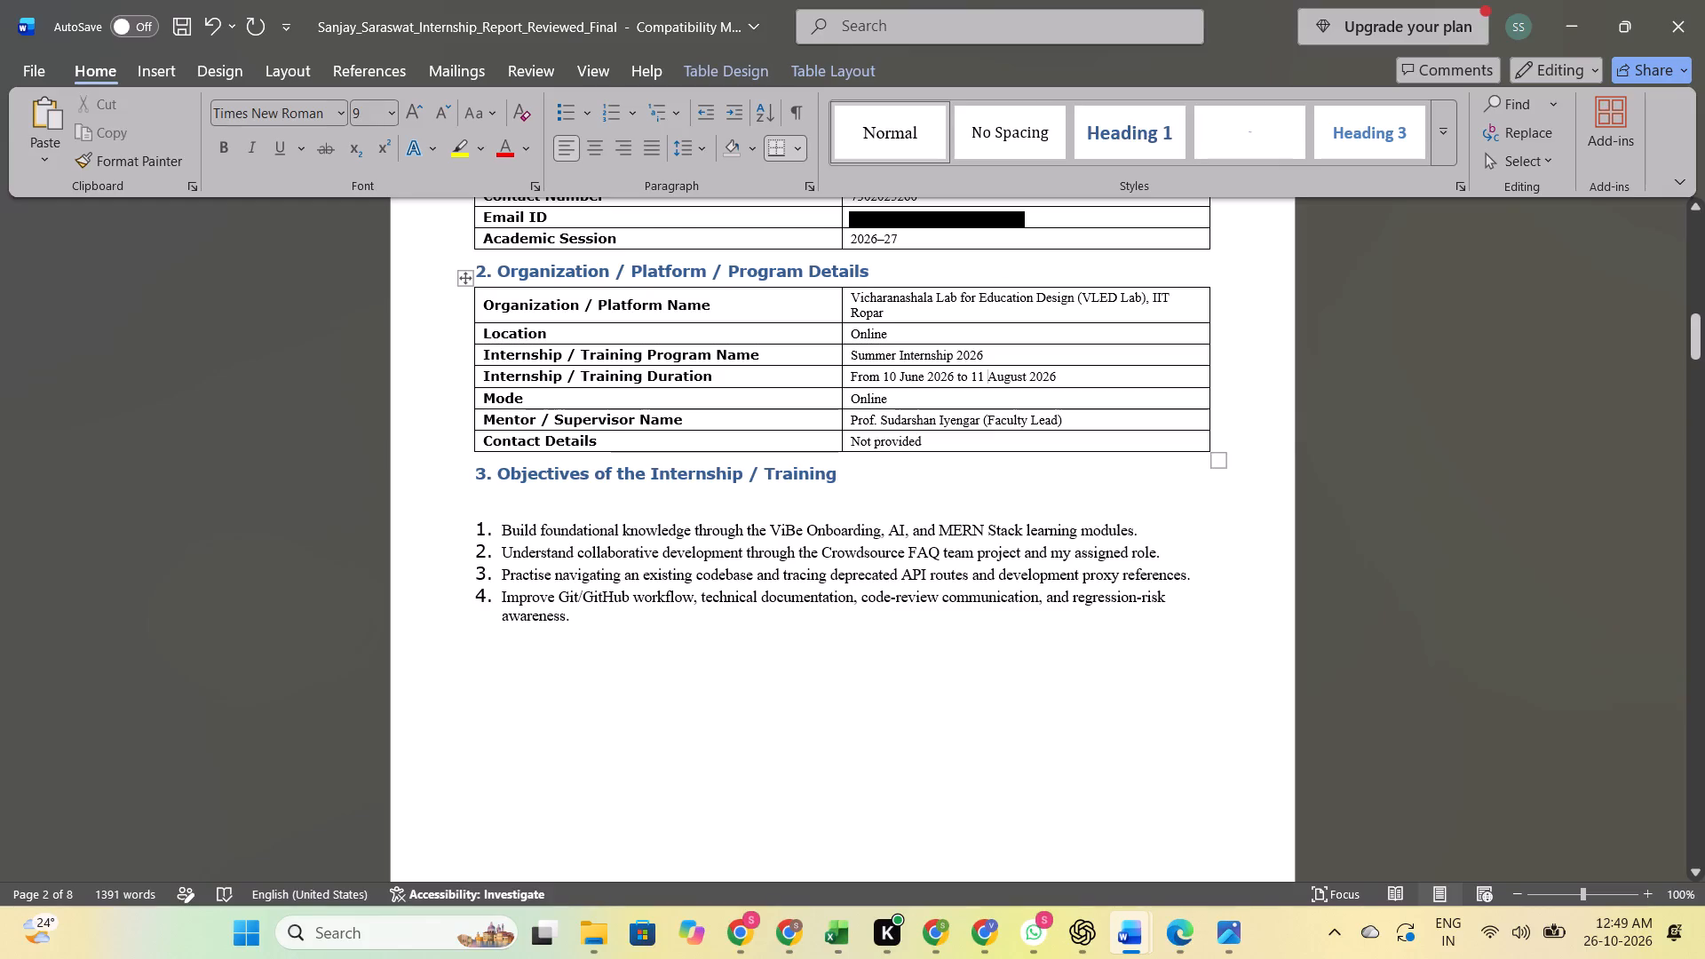
key(BackSpace)
key(BackSpace)
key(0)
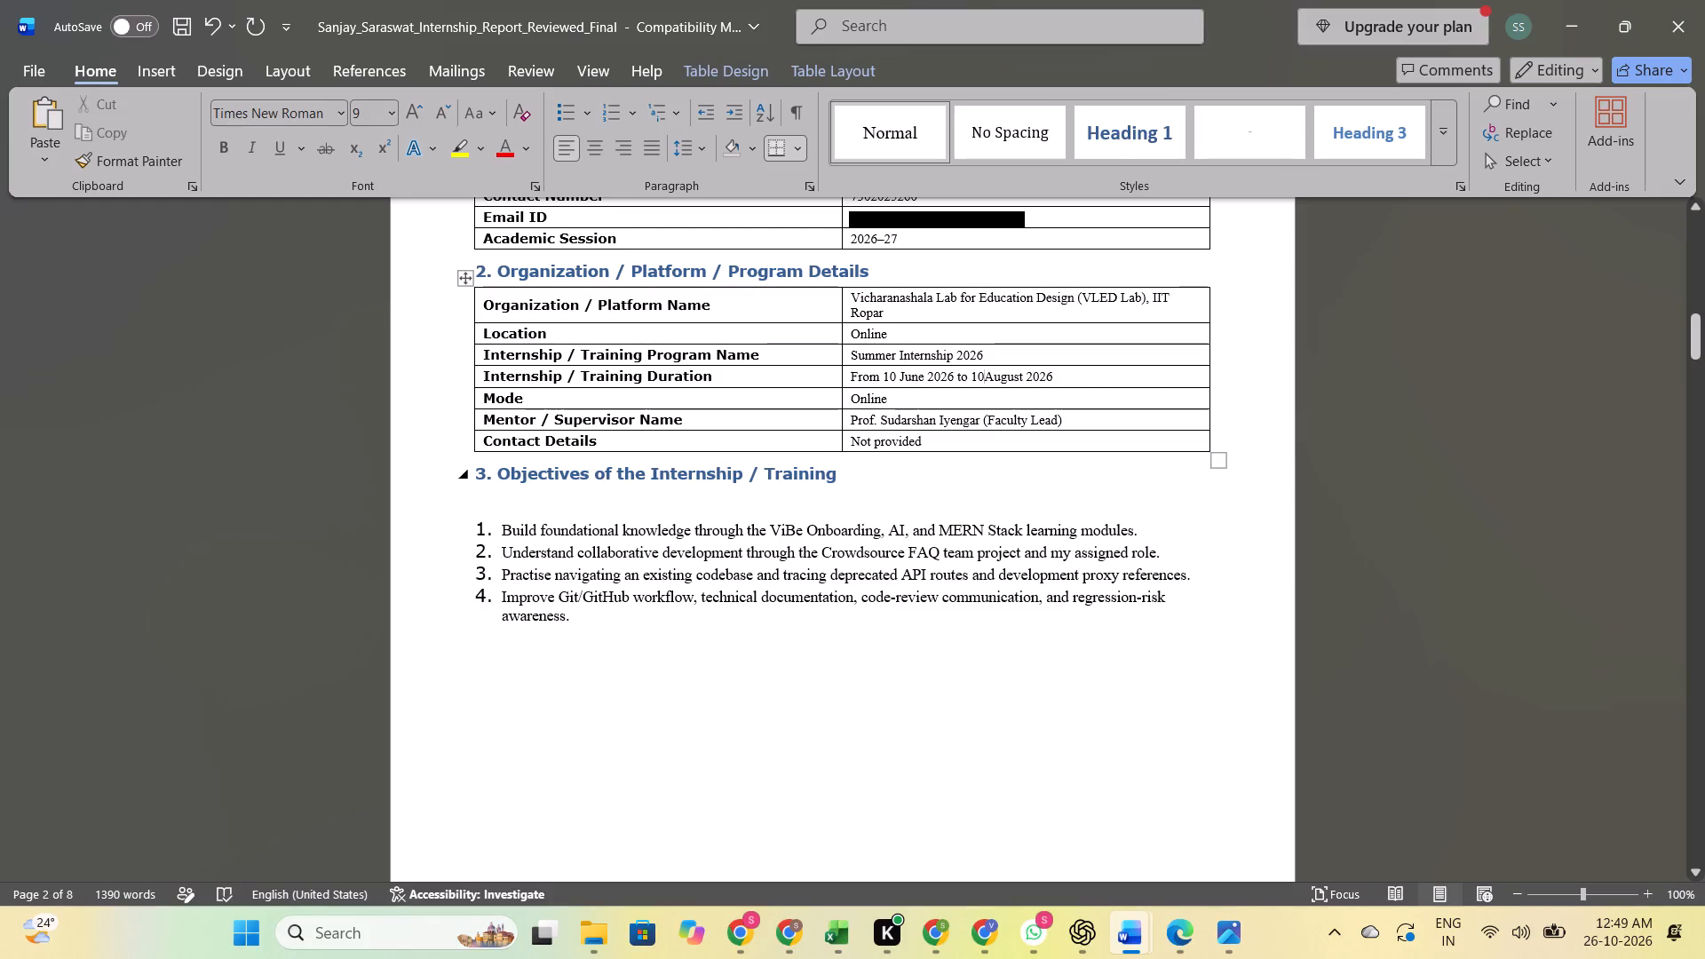
Look through the rest of the report down to the pull request capture on the last page and save the document.
scroll(1061, 464, down, 7)
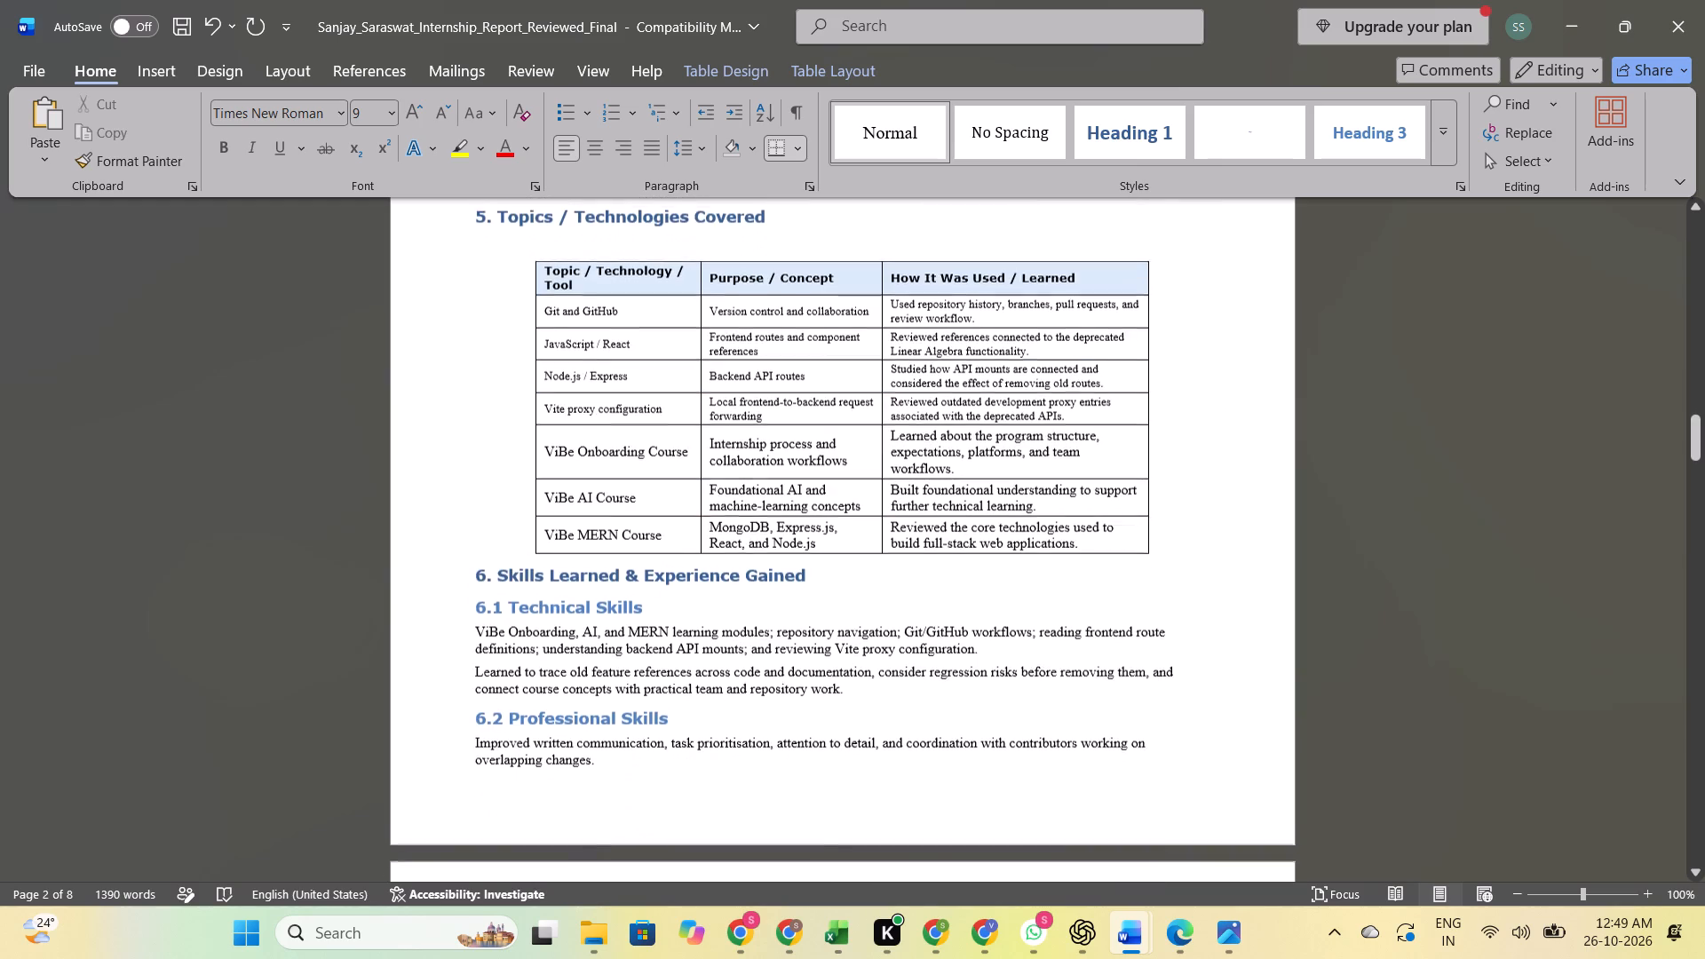
scroll(1061, 464, down, 20)
scroll(1061, 464, down, 1)
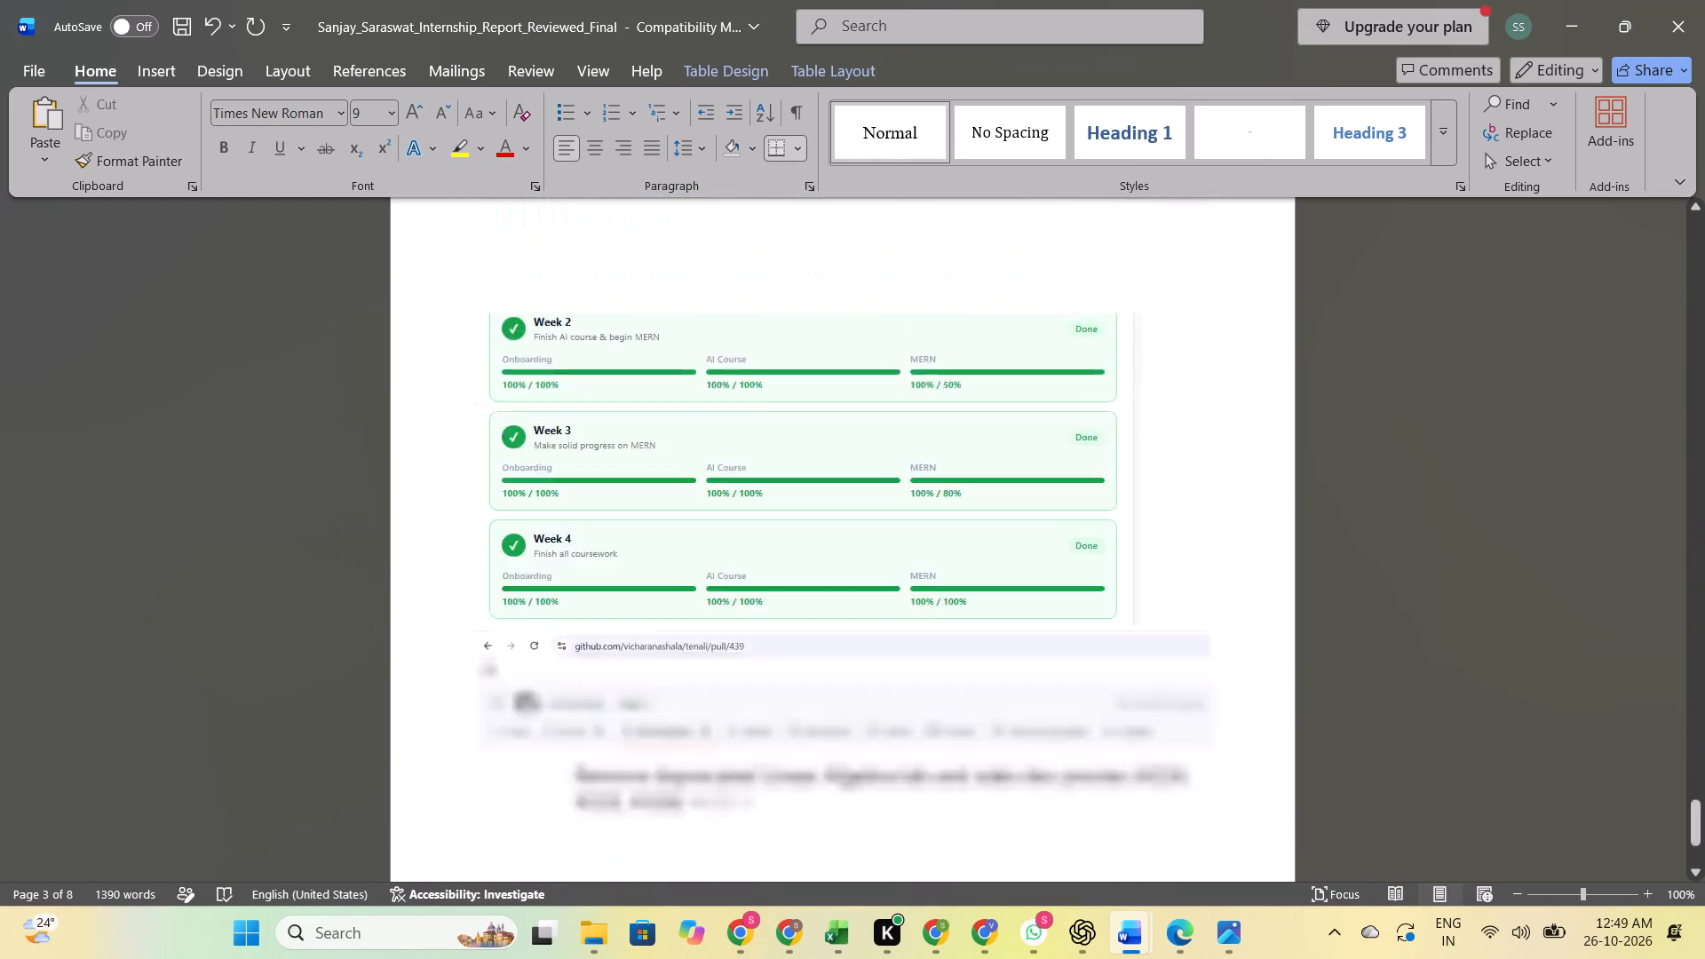
scroll(1061, 464, down, 5)
key(ctrl+s)
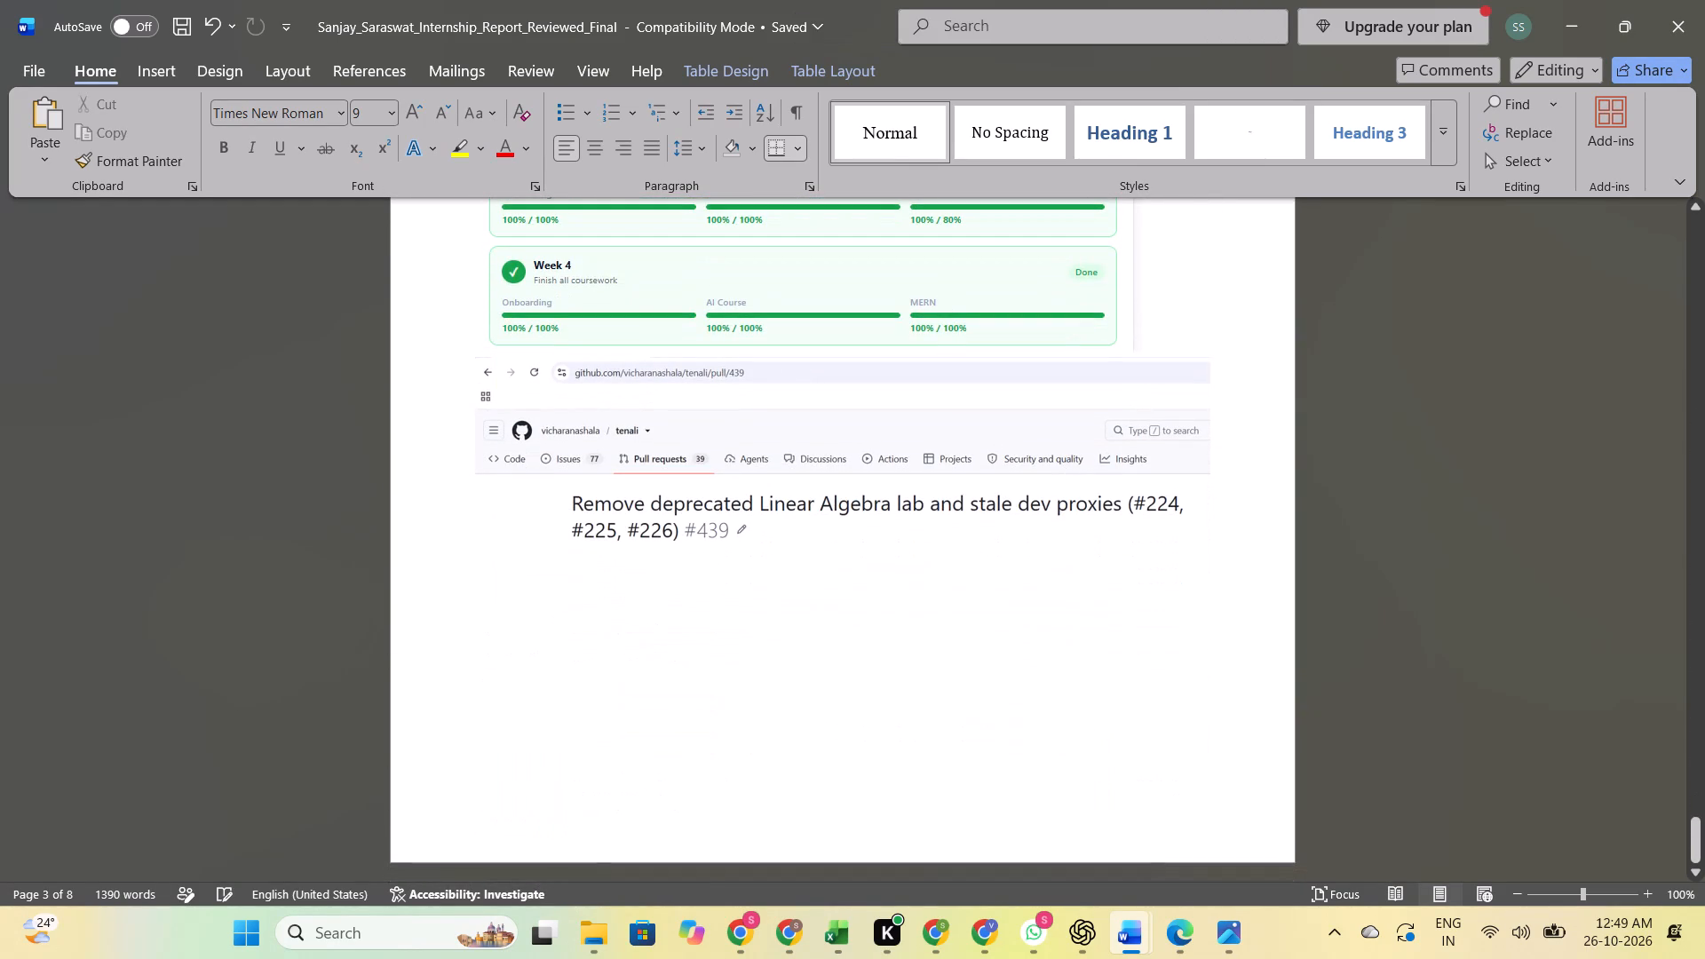
click(1610, 527)
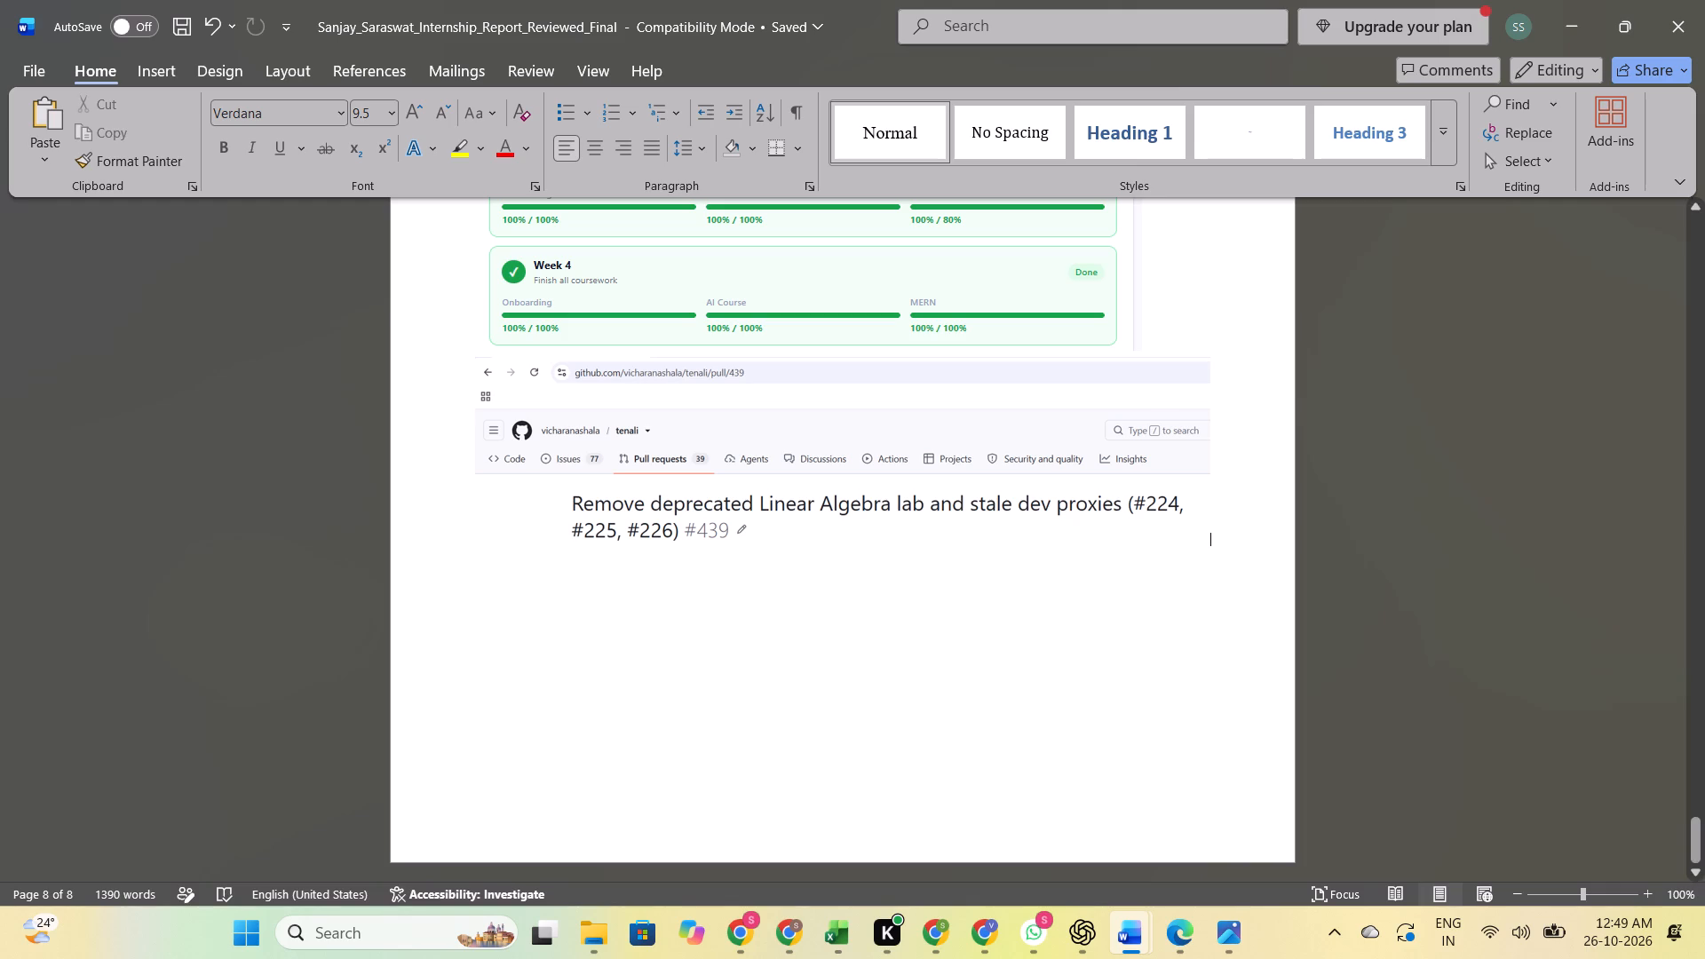
Switch to the Project Internship (IT304P) guidelines email in Chrome and read its schedule and evaluation rubrics.
click(780, 933)
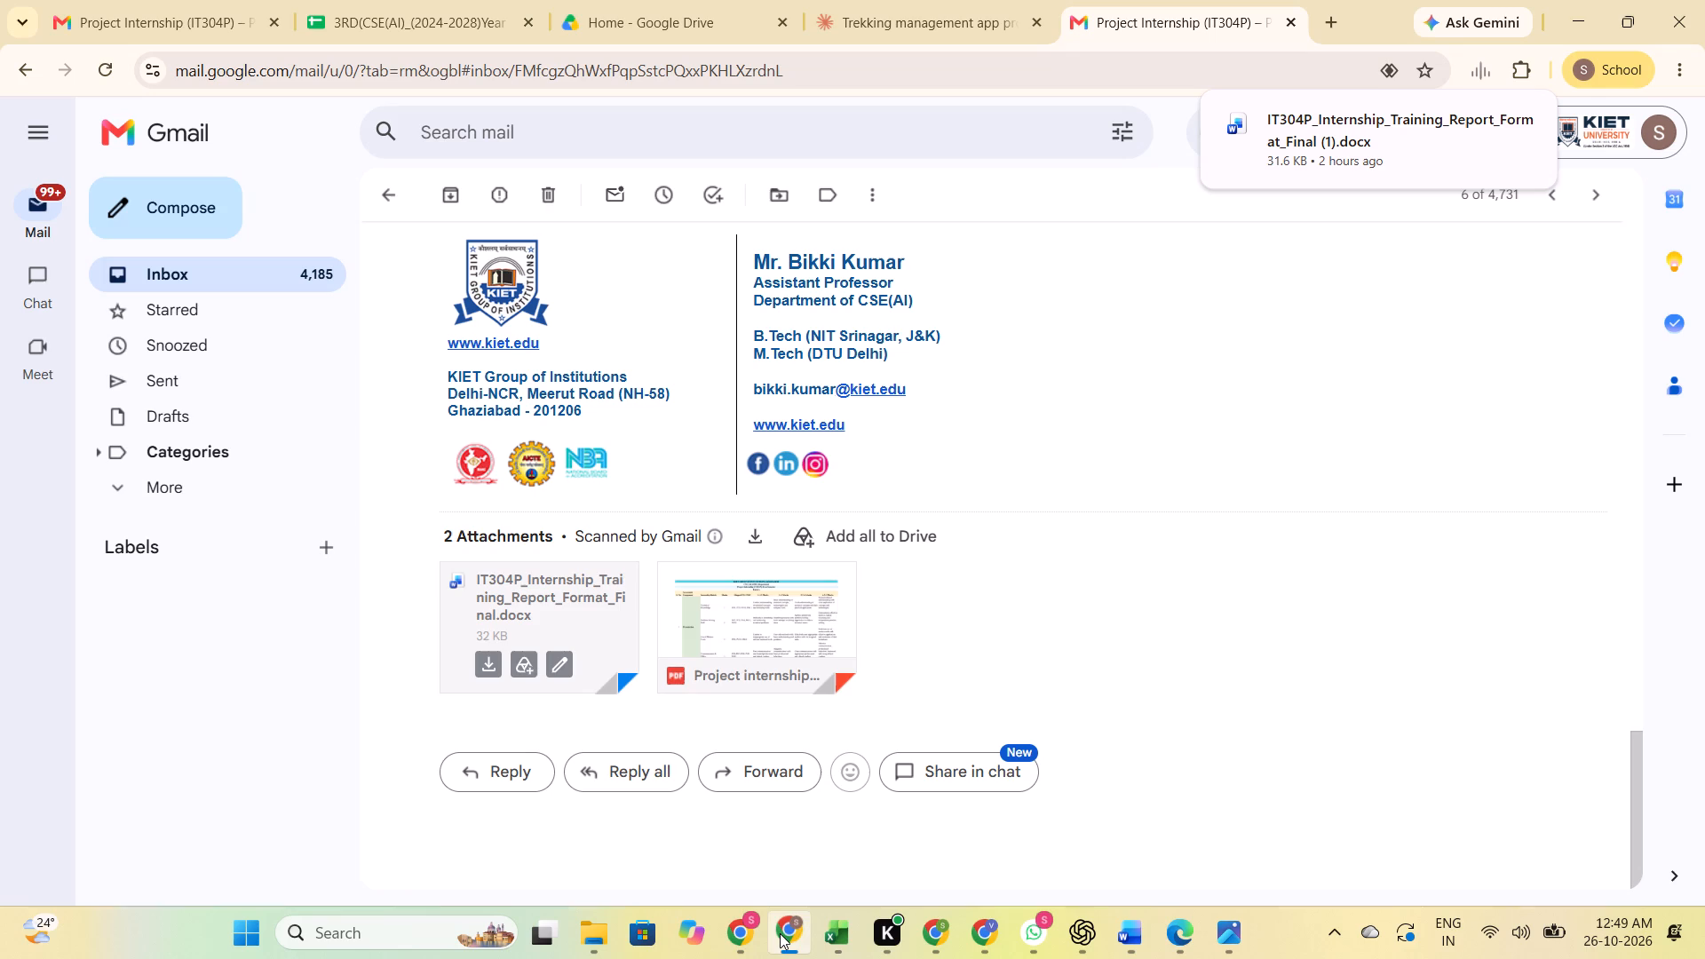
scroll(852, 242, up, 20)
scroll(852, 242, up, 1)
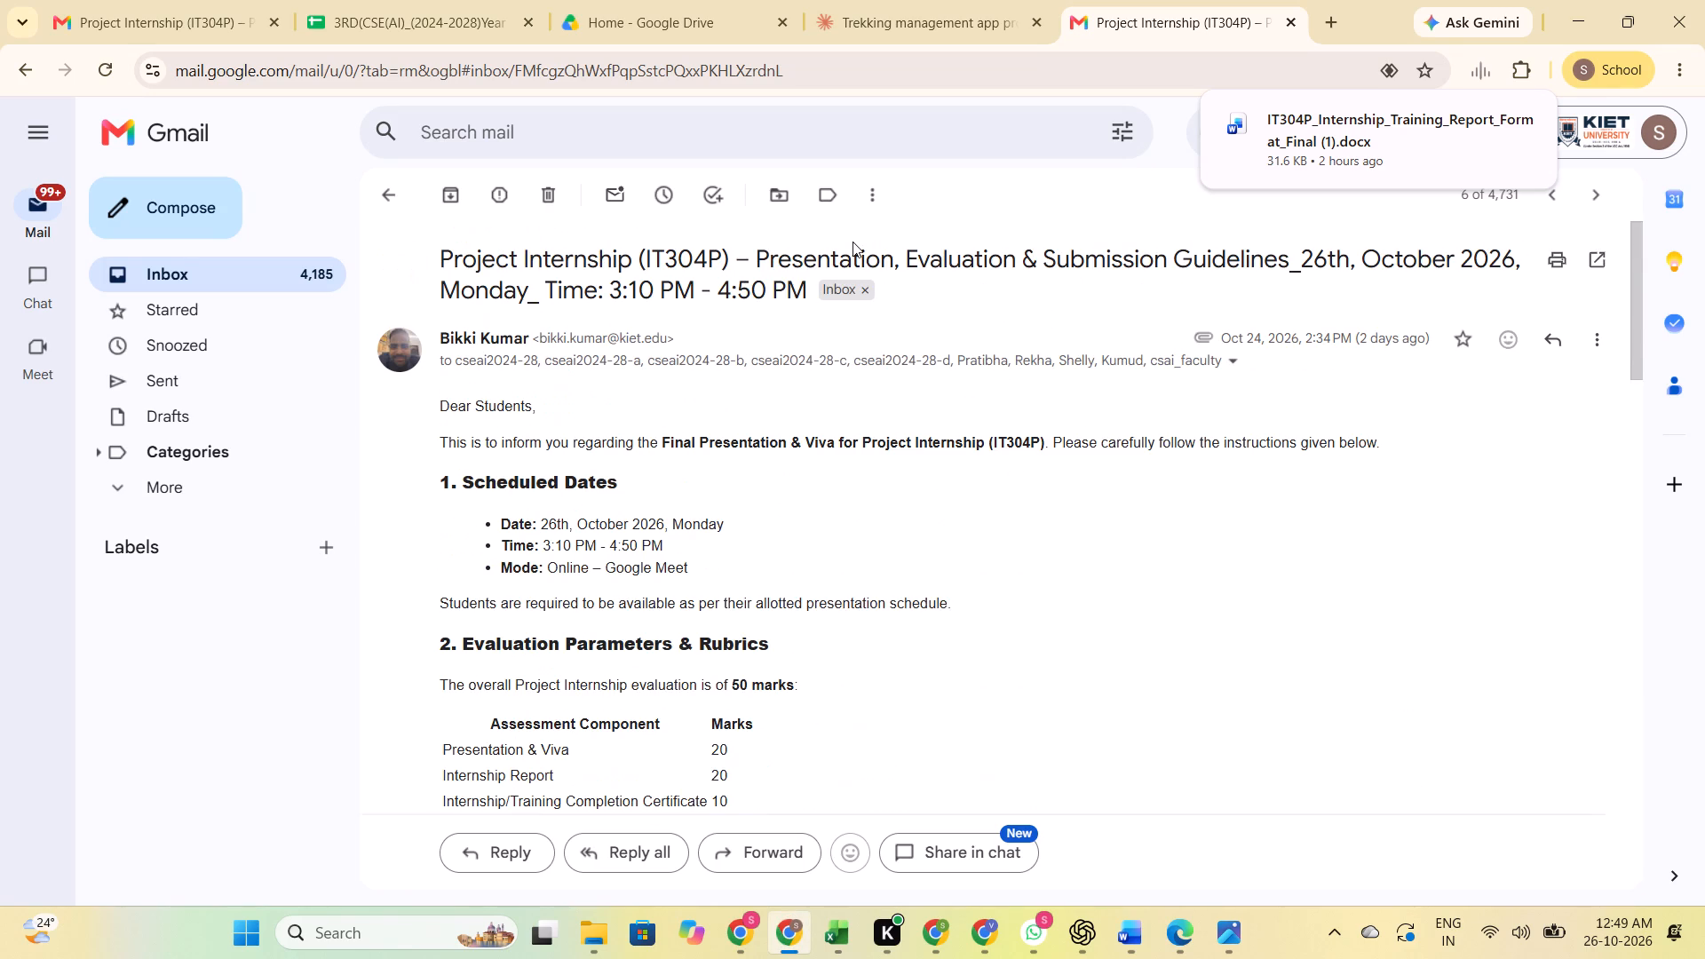
scroll(700, 568, down, 1)
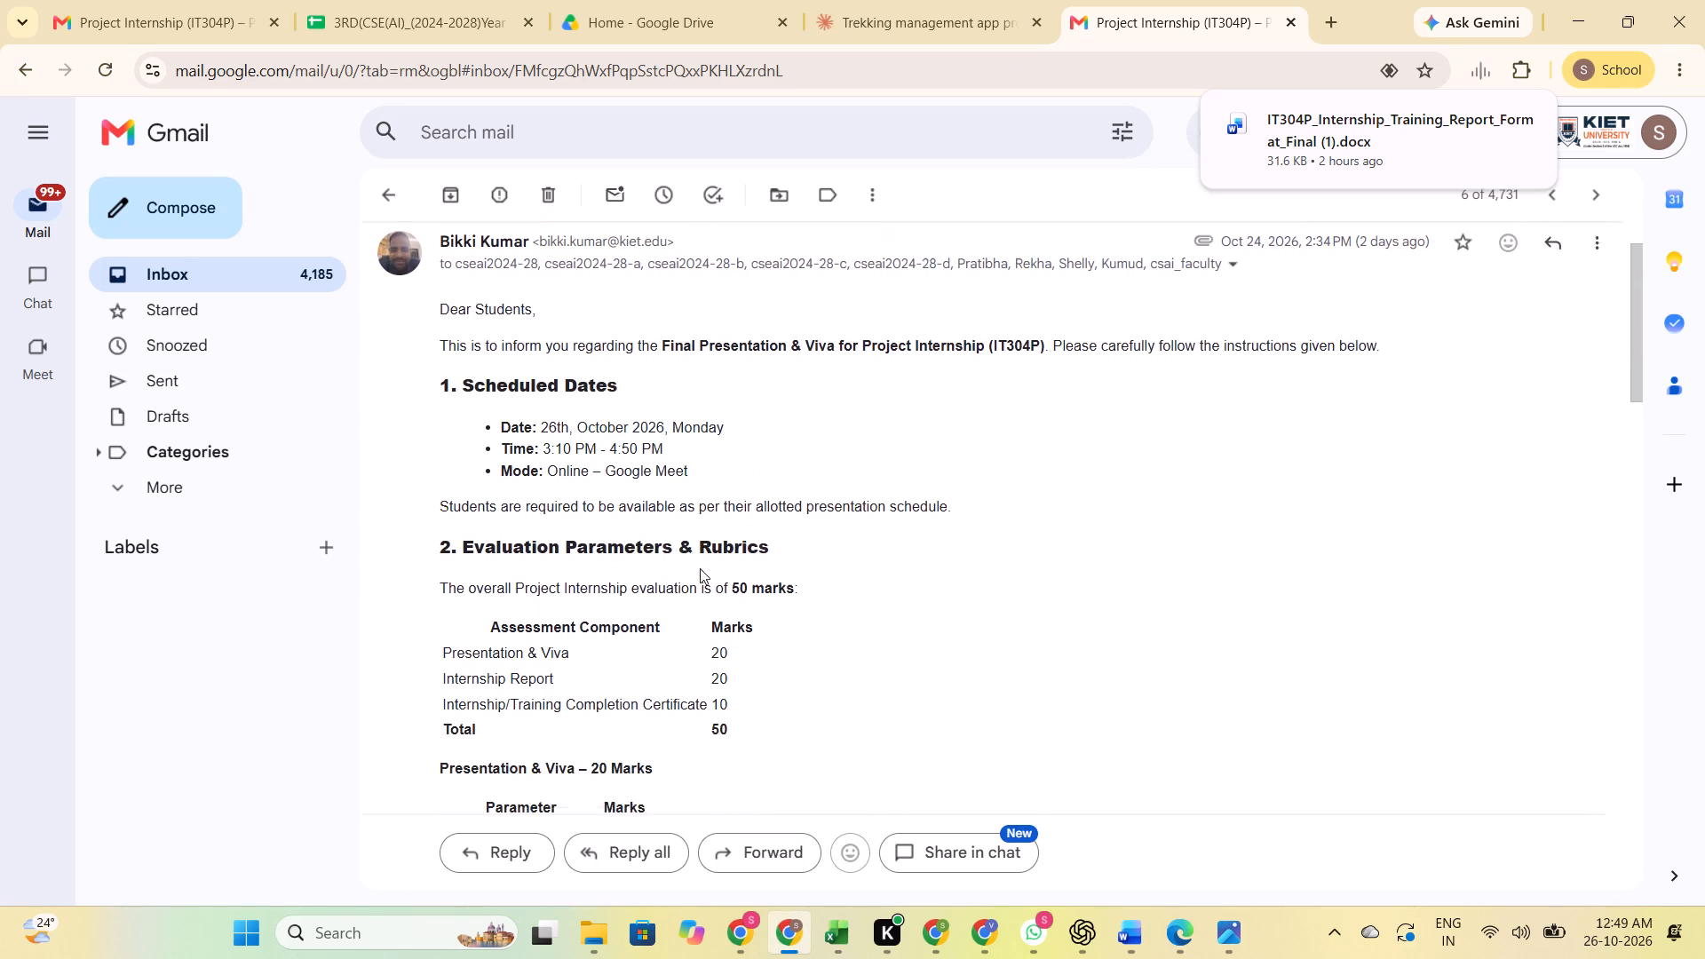
scroll(700, 568, down, 1)
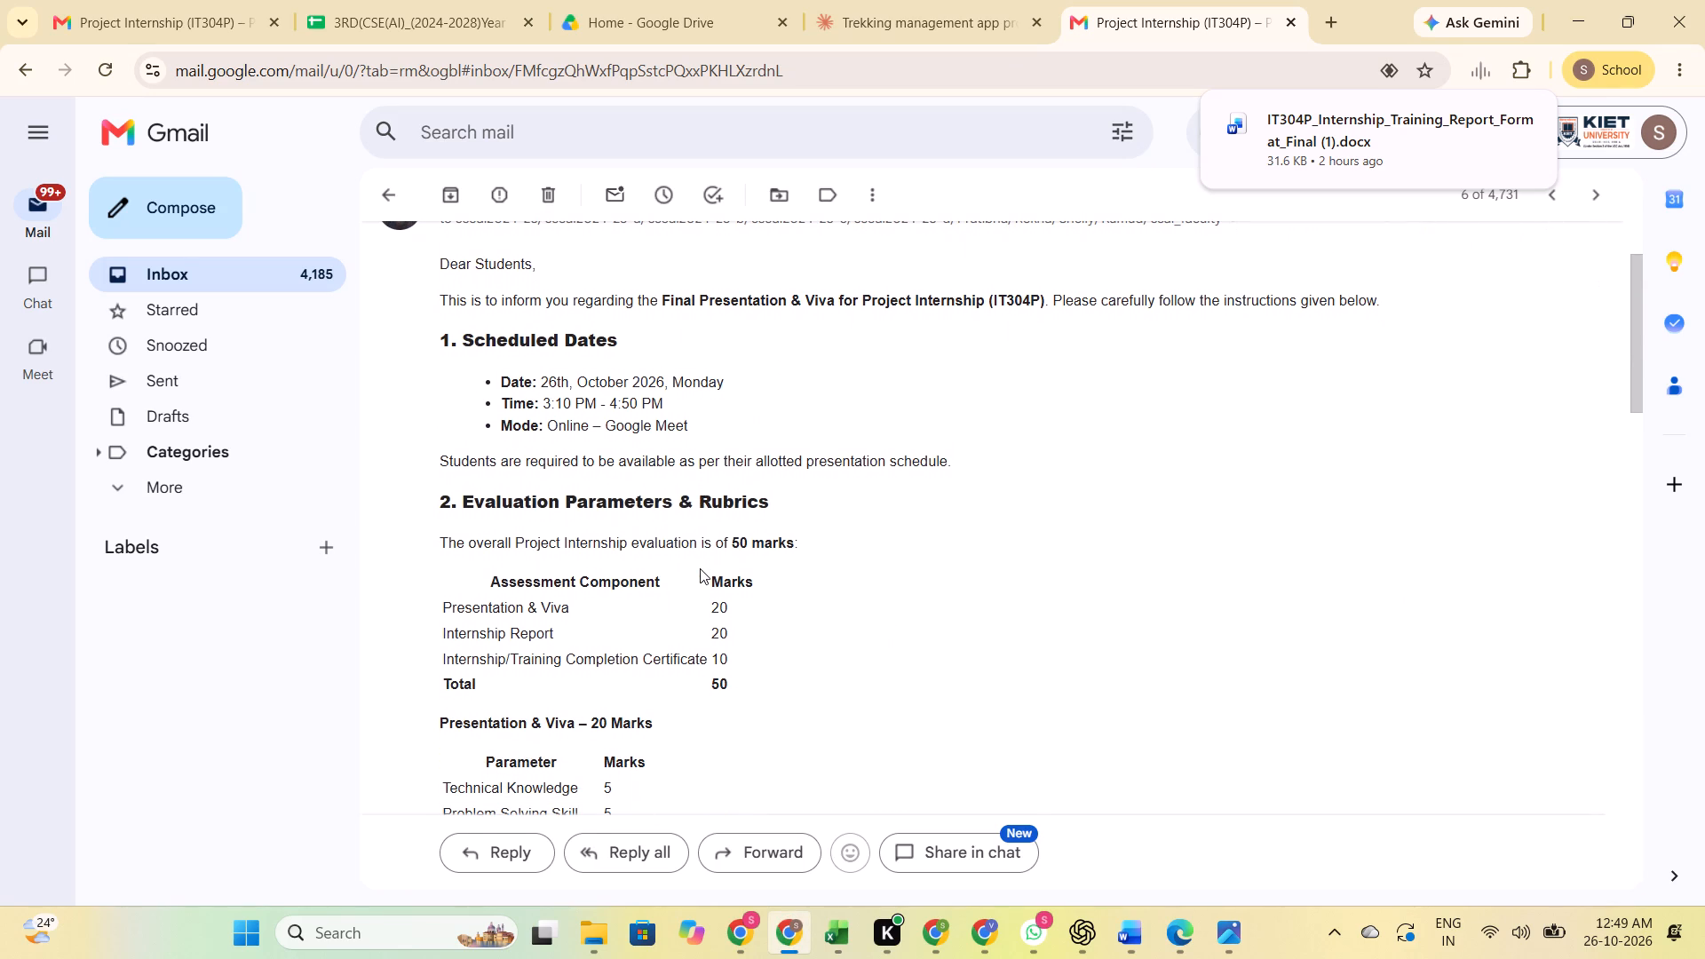